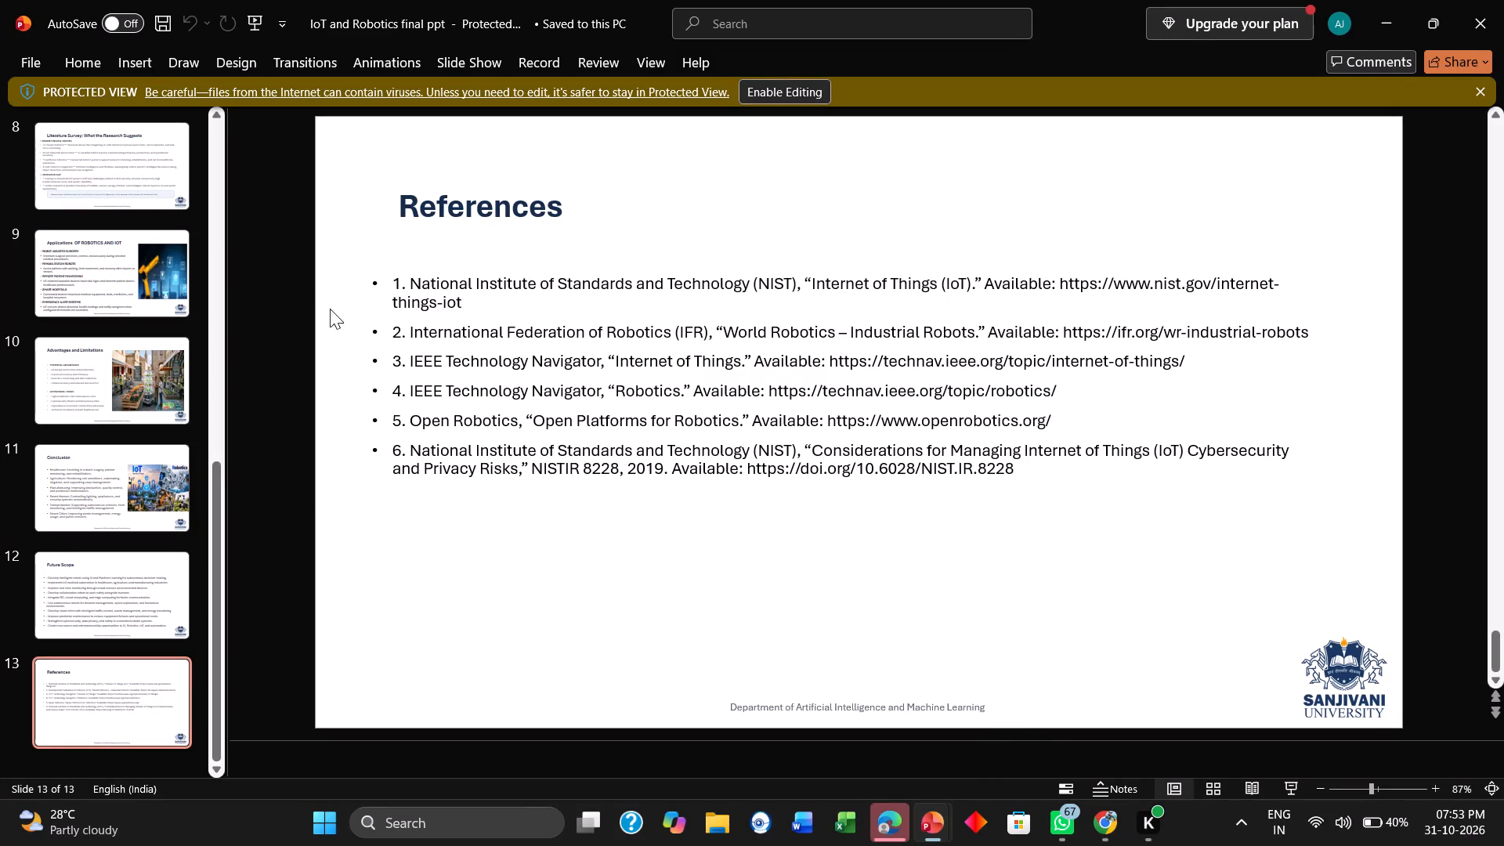
Compare the Index slide of the IoT and Robotics deck with the one in the Generative AI language learning deck.
left_click(90, 183)
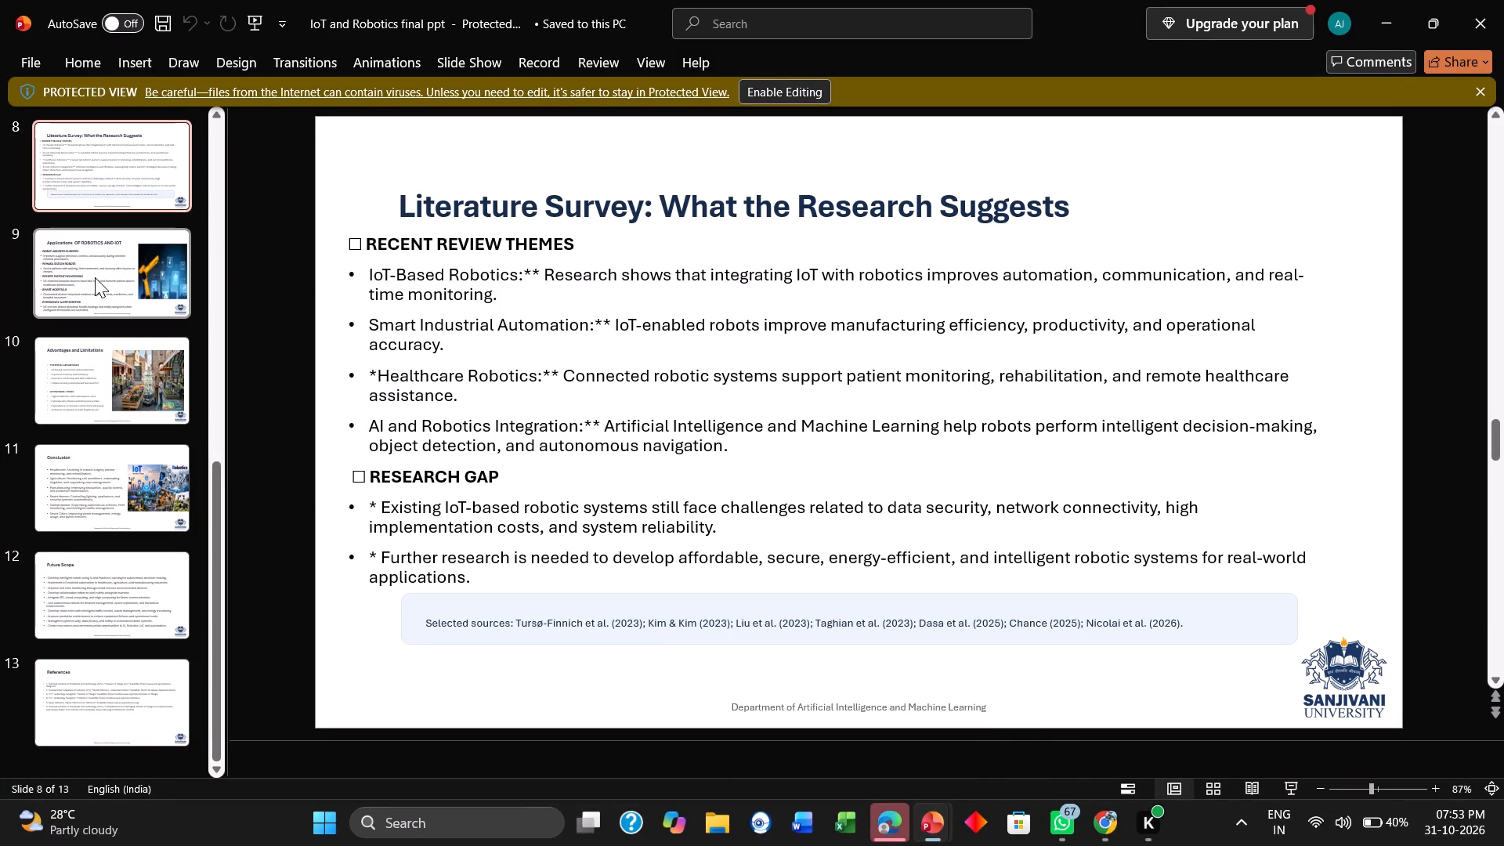
scroll(95, 277, "up", 2)
left_click(107, 260)
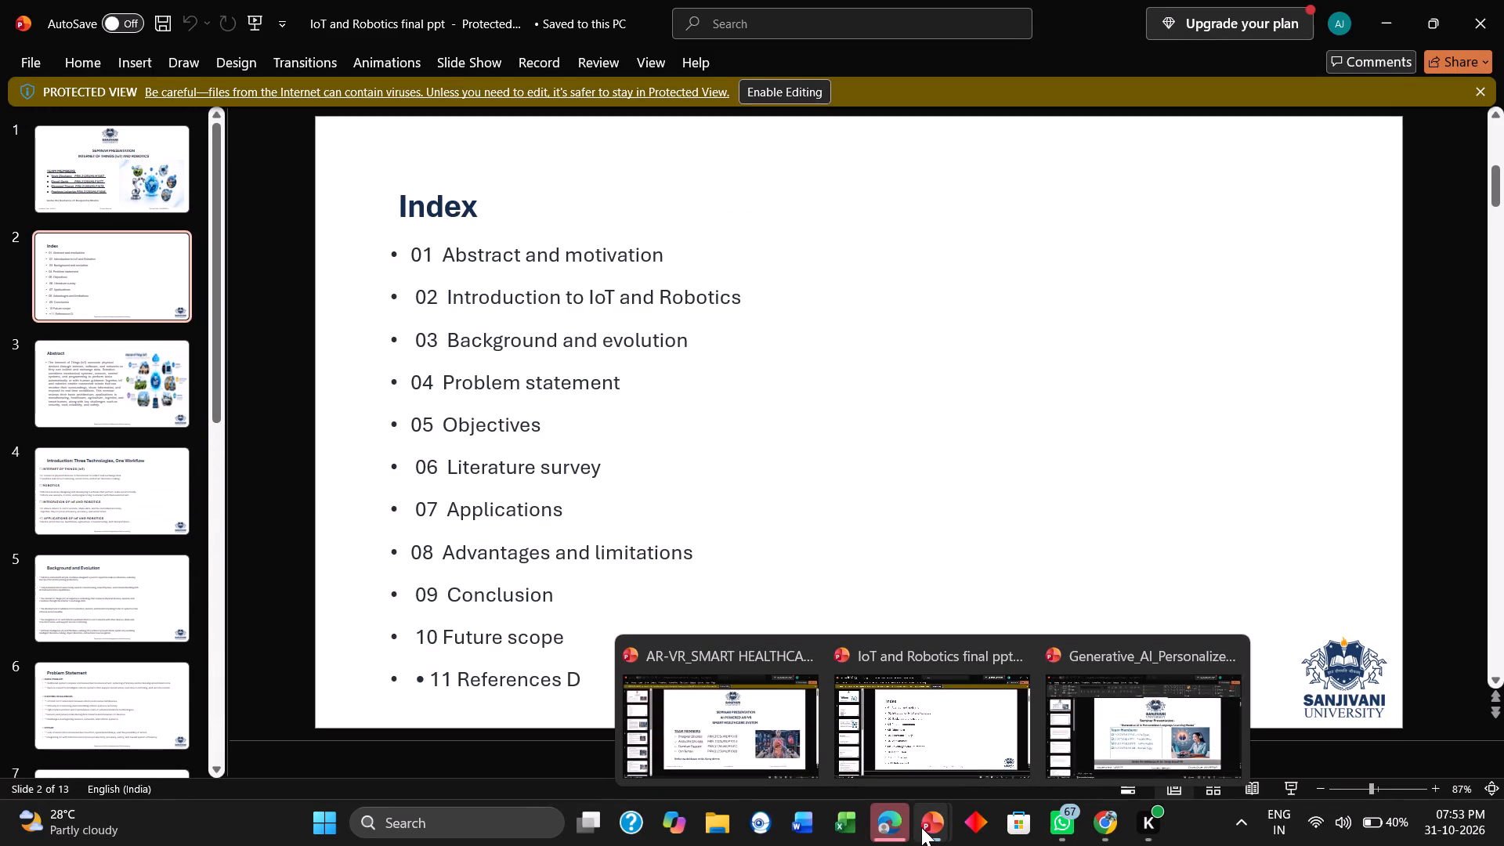
left_click(1094, 718)
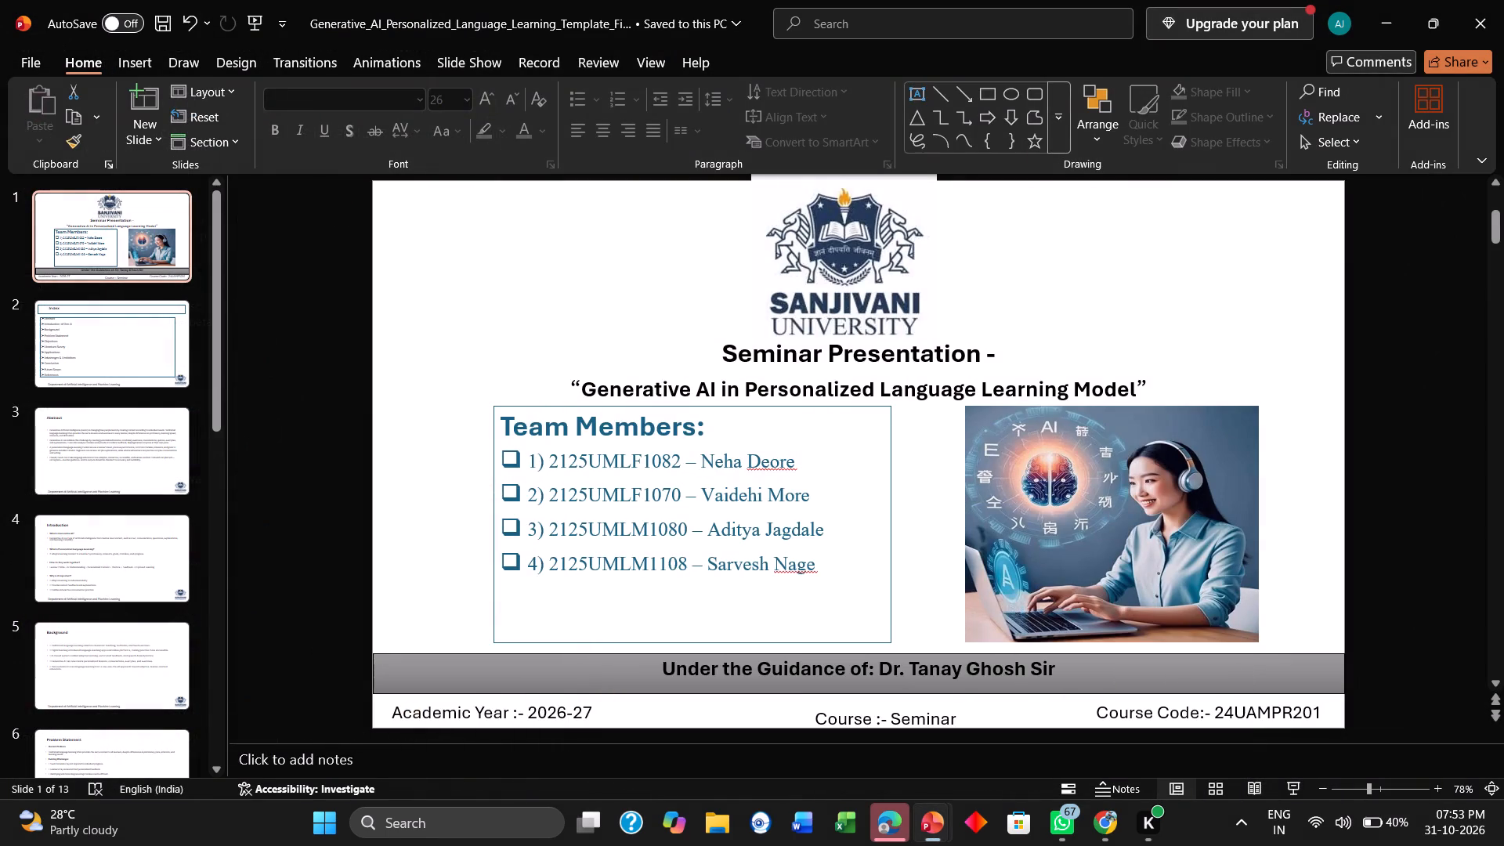
key("Down")
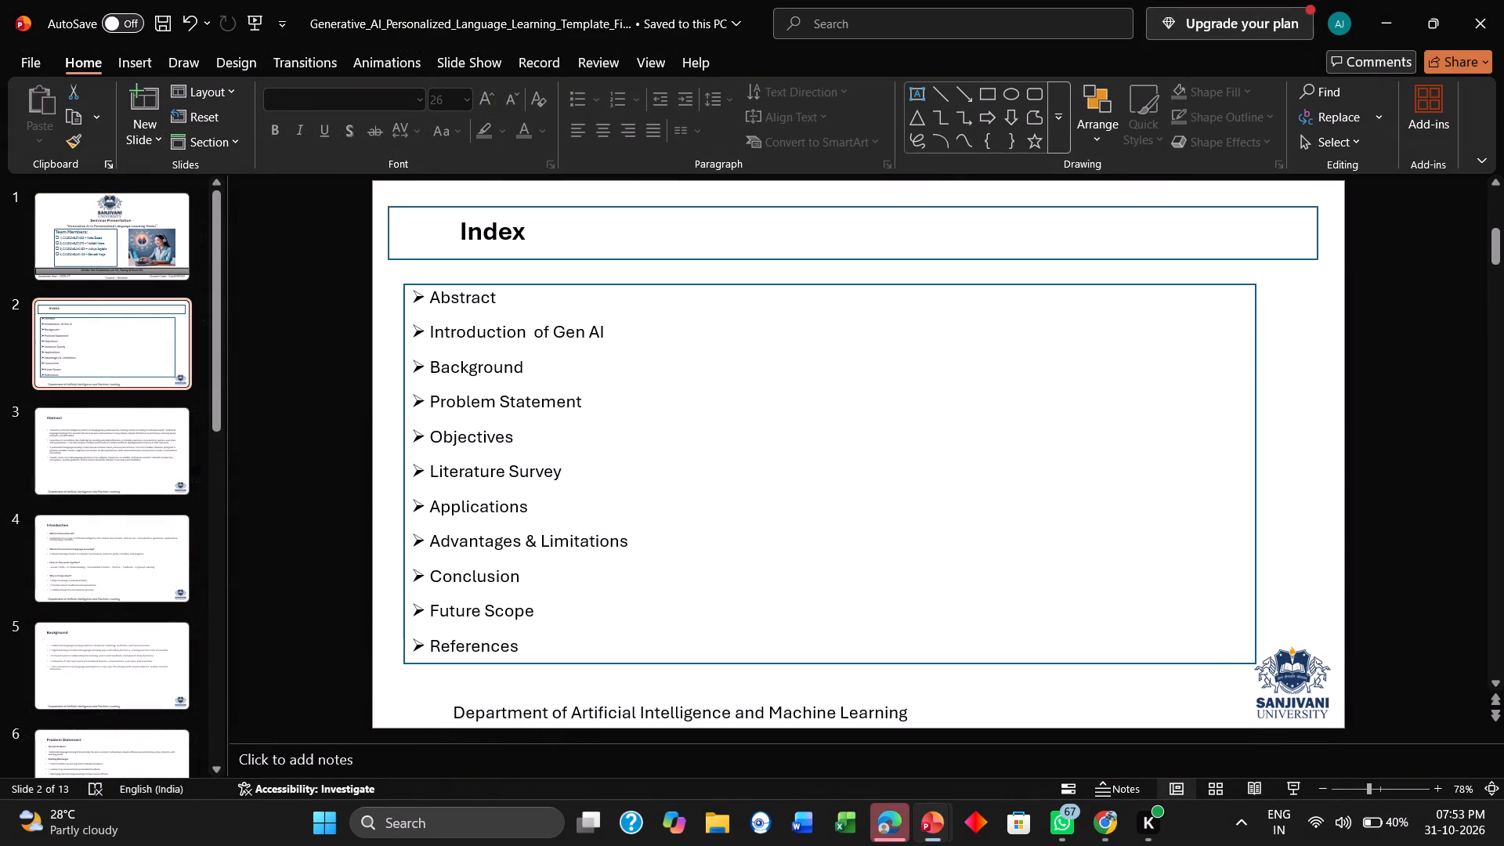
Set all the body text on the Generative AI deck's Abstract slide to font size 18.
left_click(62, 501)
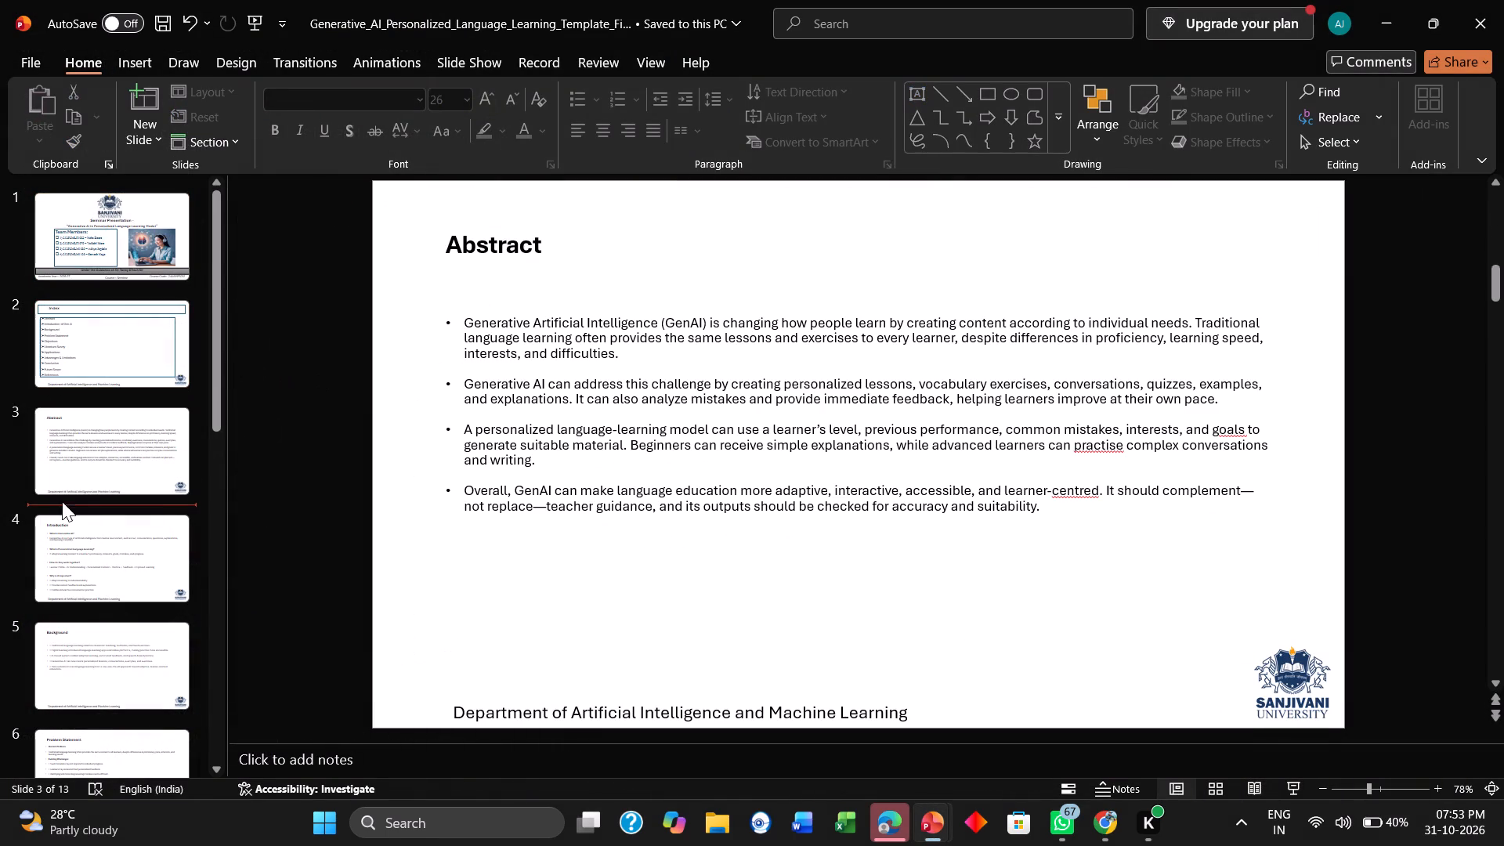
left_click(122, 464)
left_click(122, 464)
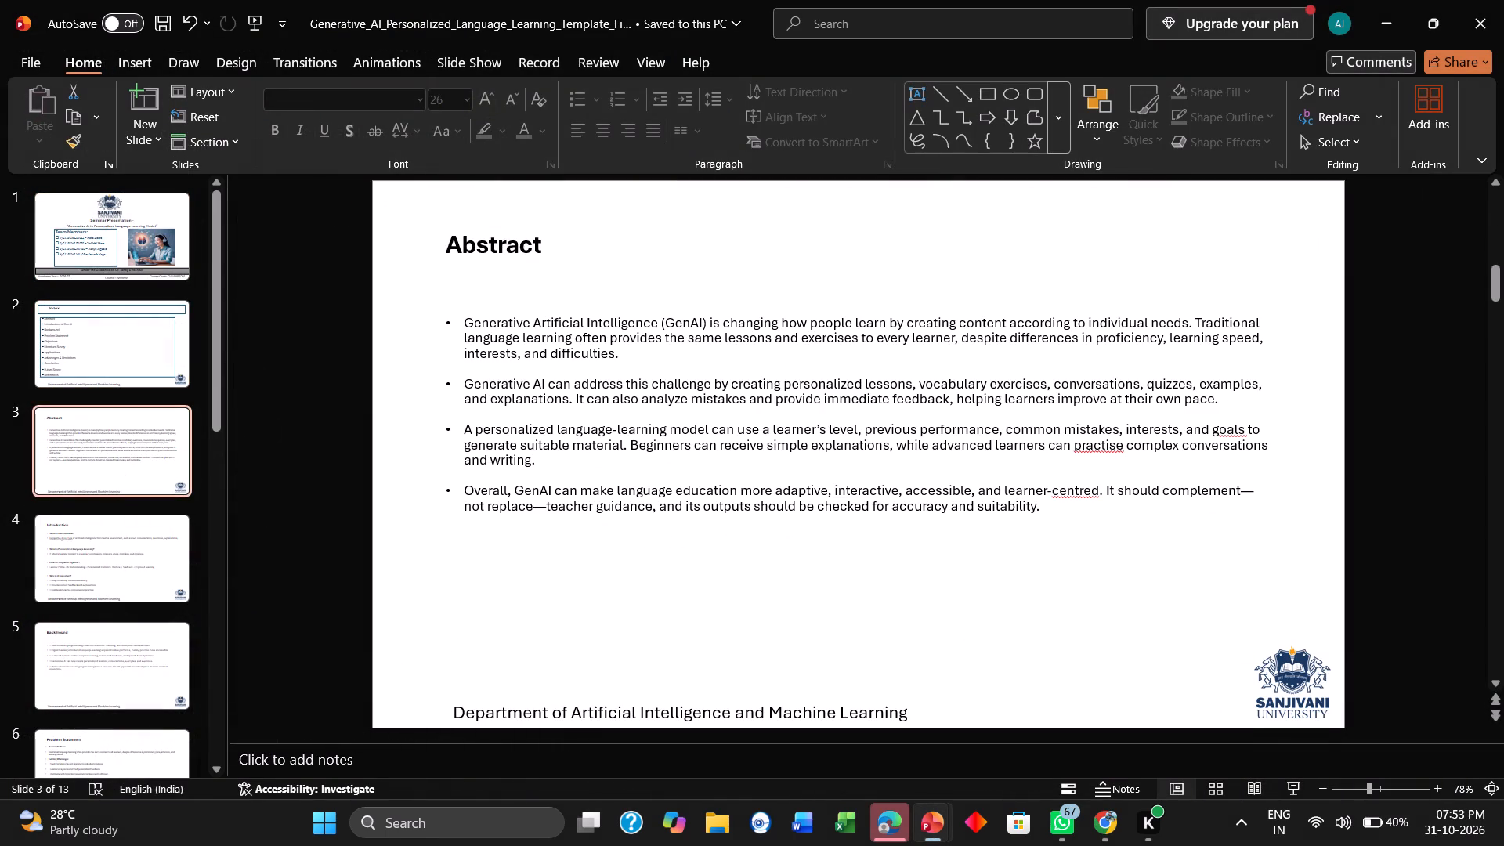
left_click(956, 483)
left_click_drag(1052, 504, 569, 363)
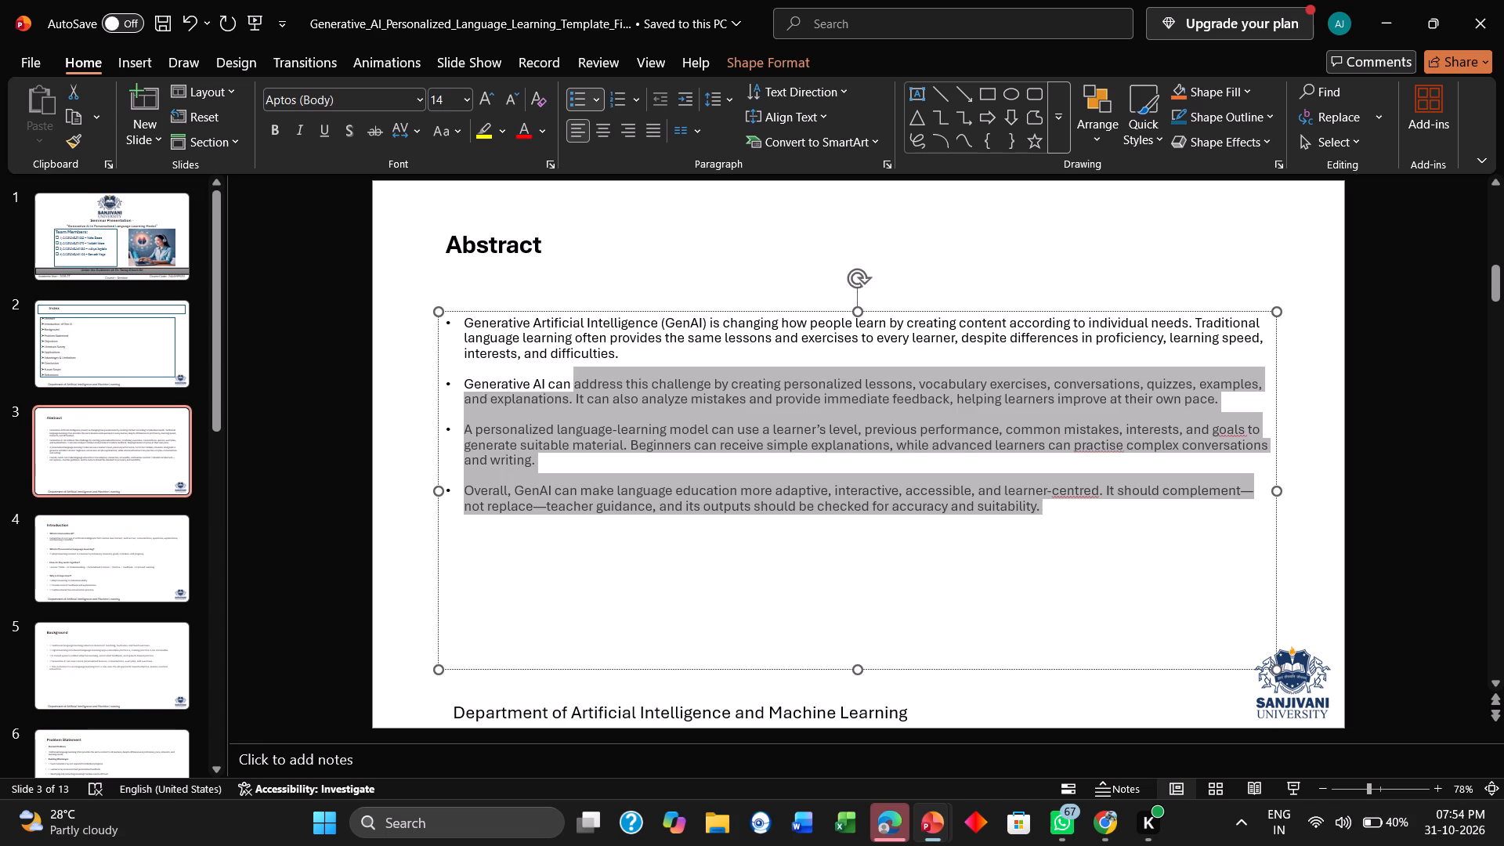
left_click_drag(569, 363, 454, 323)
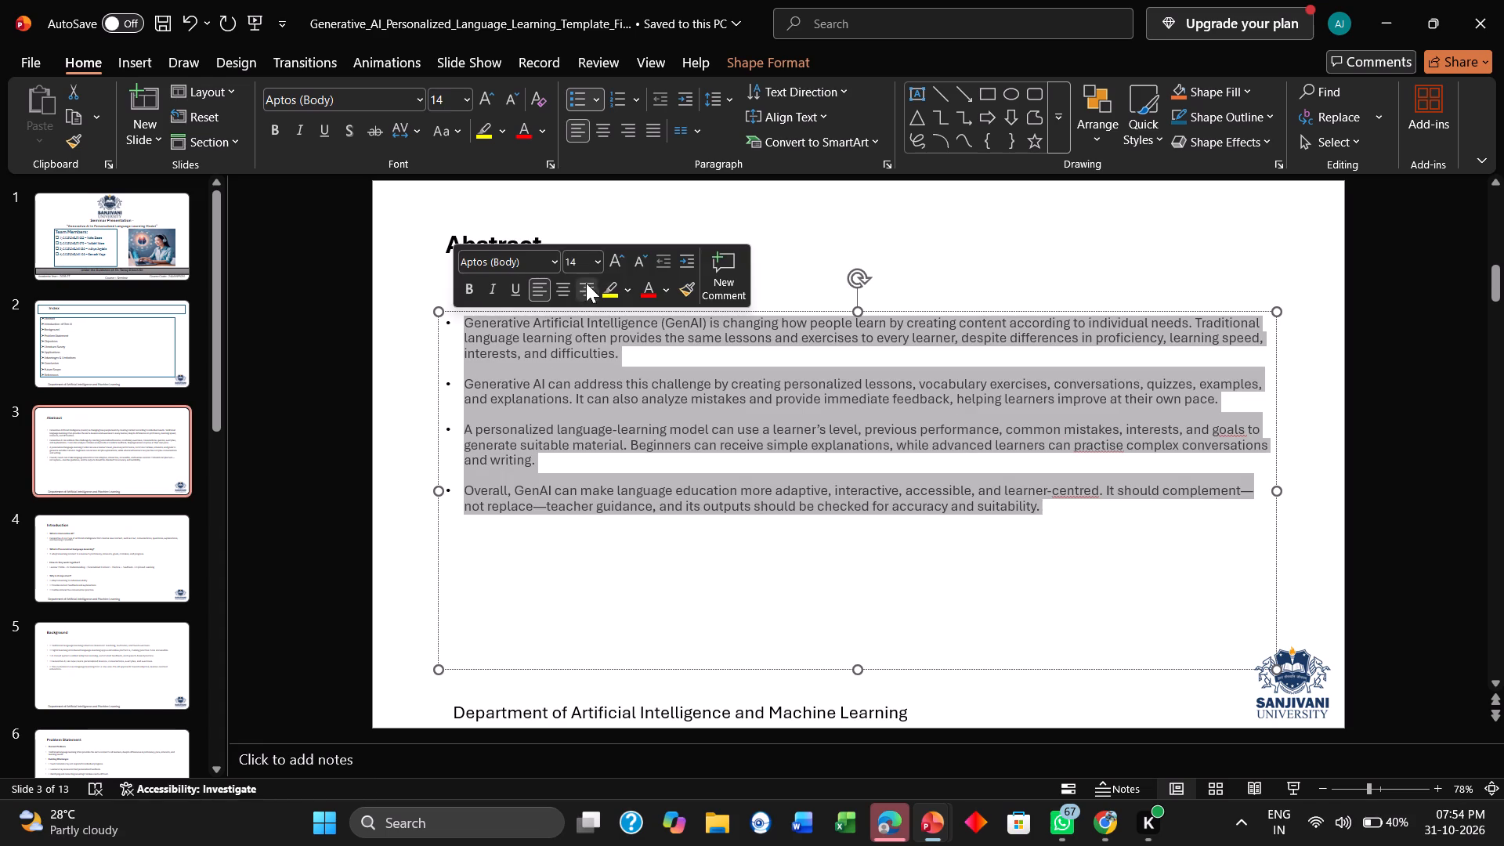
left_click(598, 261)
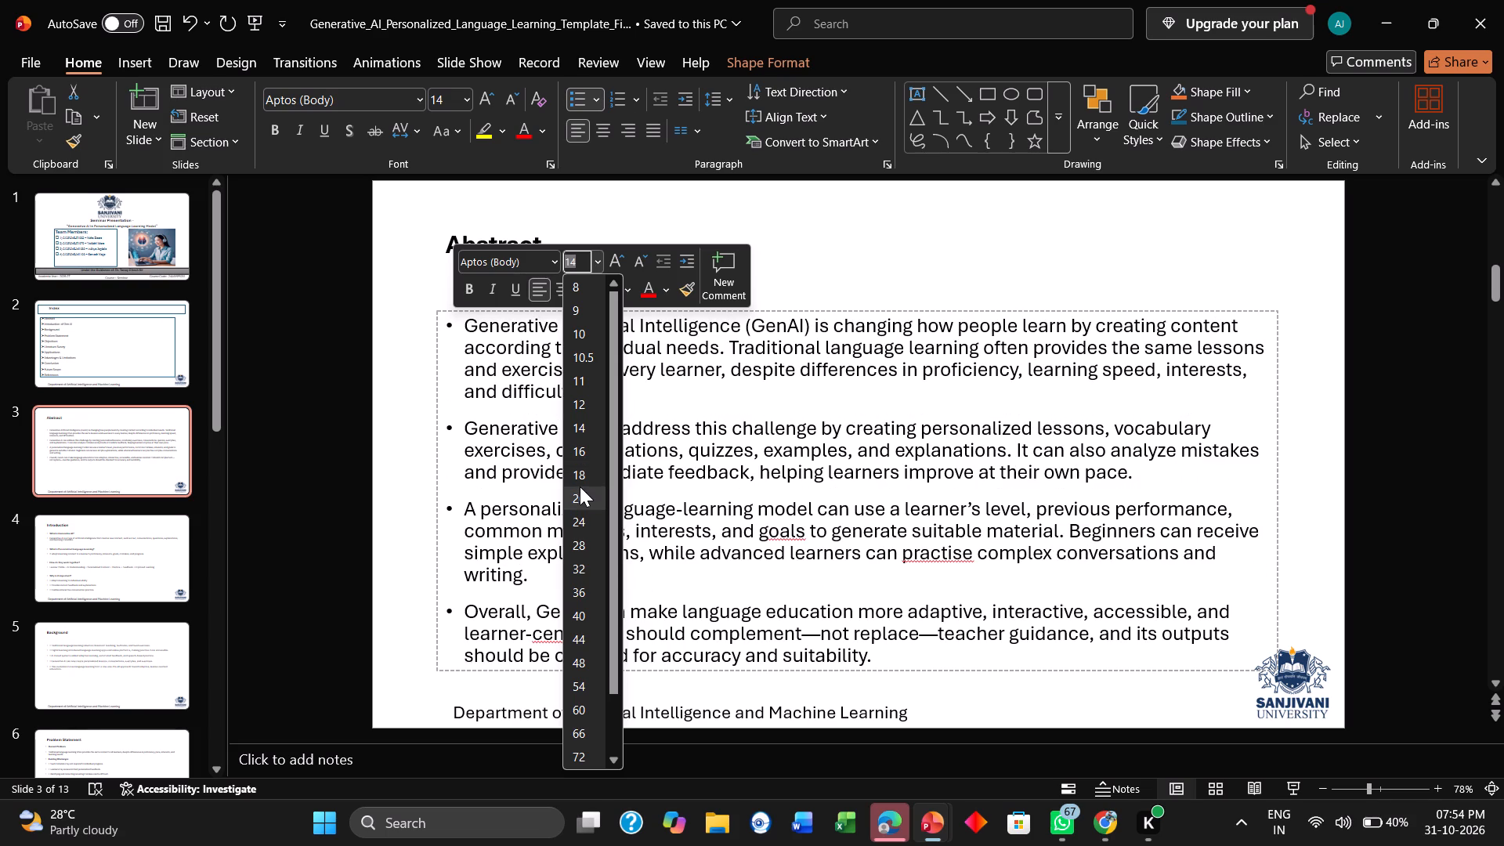
left_click(579, 484)
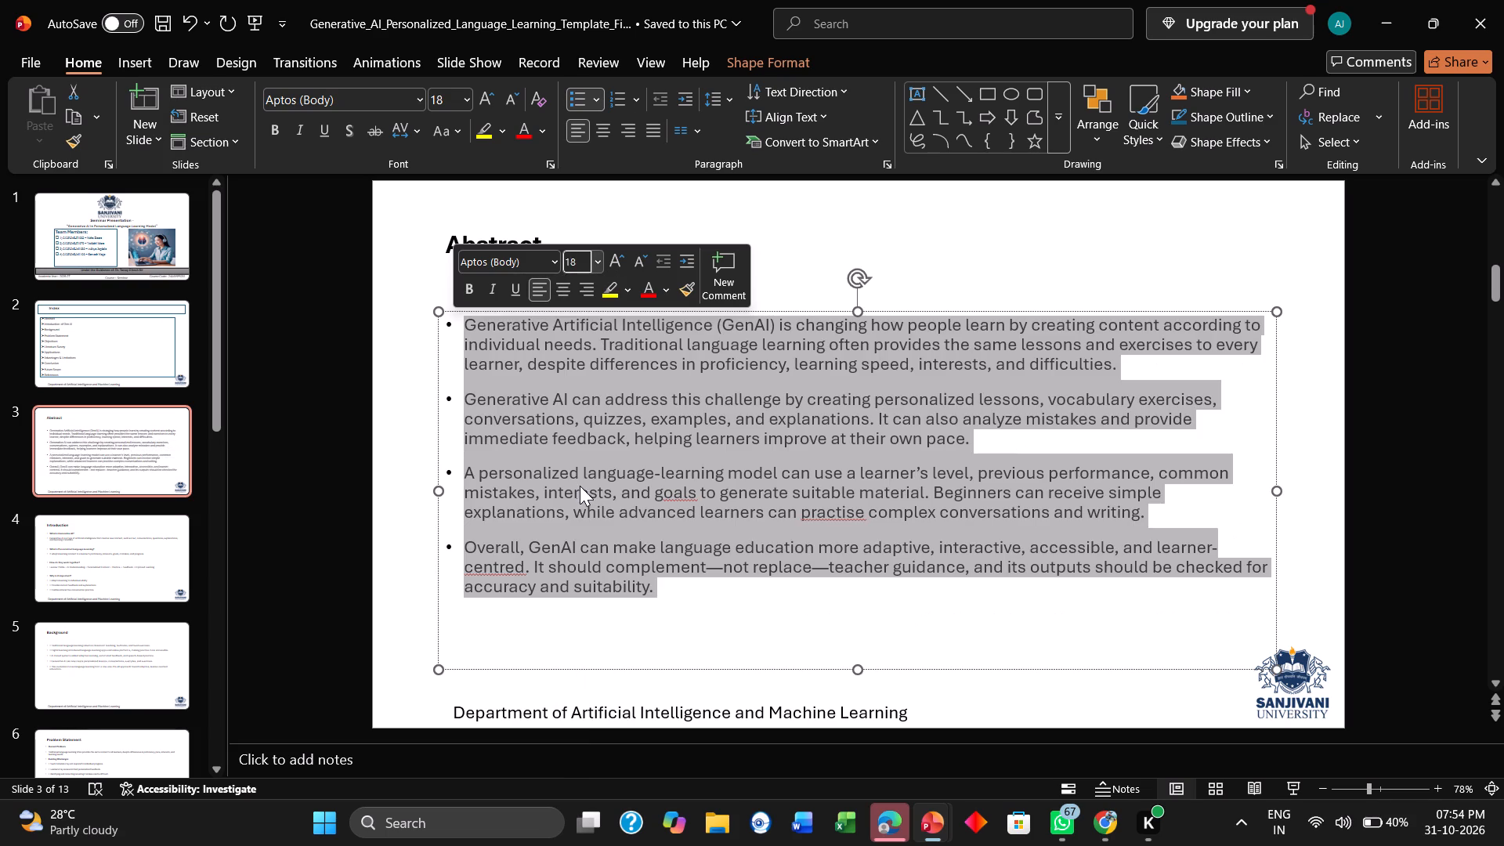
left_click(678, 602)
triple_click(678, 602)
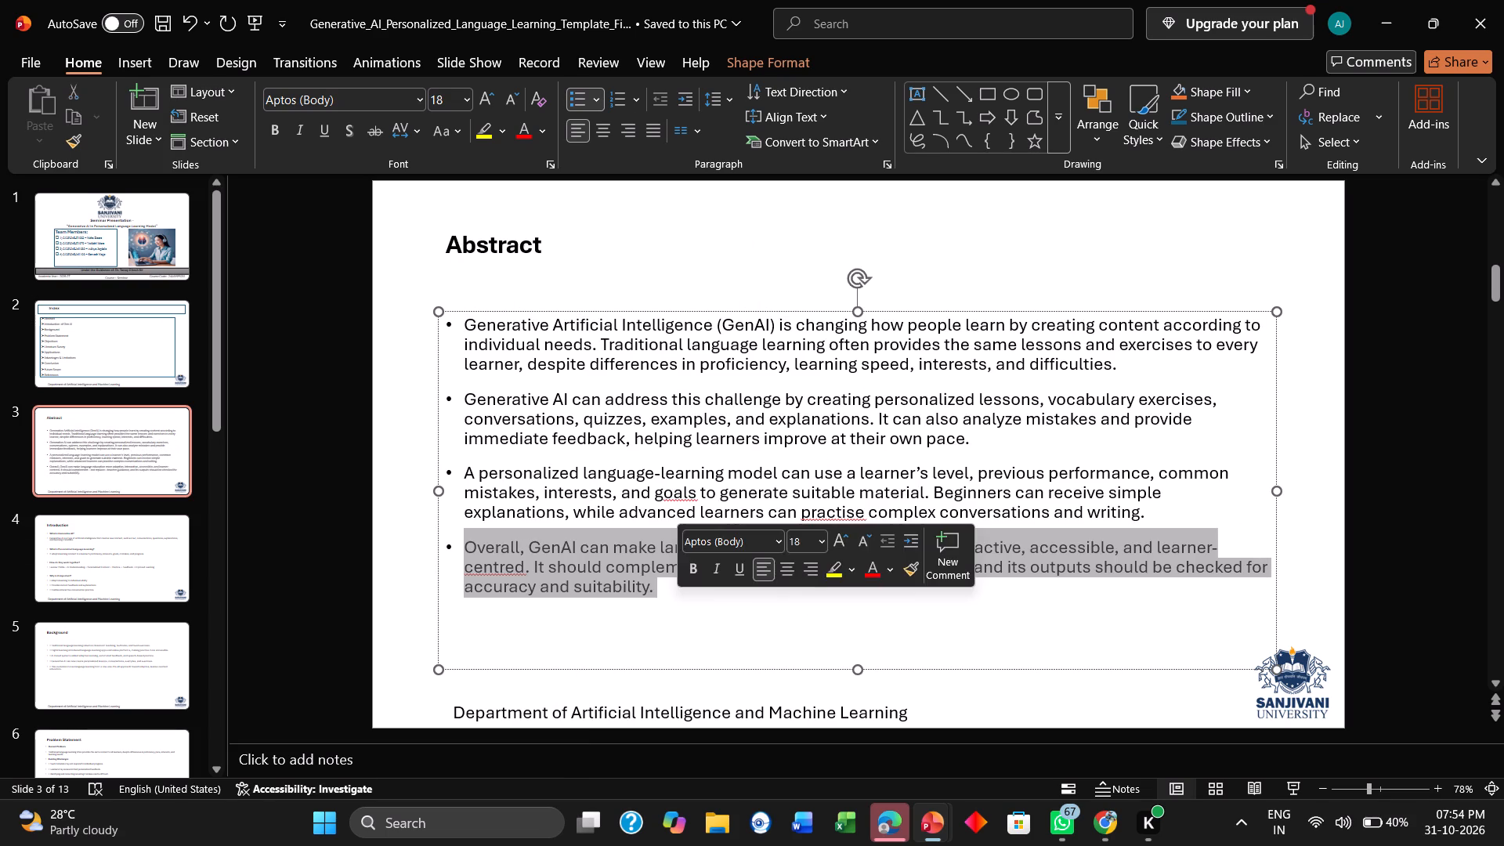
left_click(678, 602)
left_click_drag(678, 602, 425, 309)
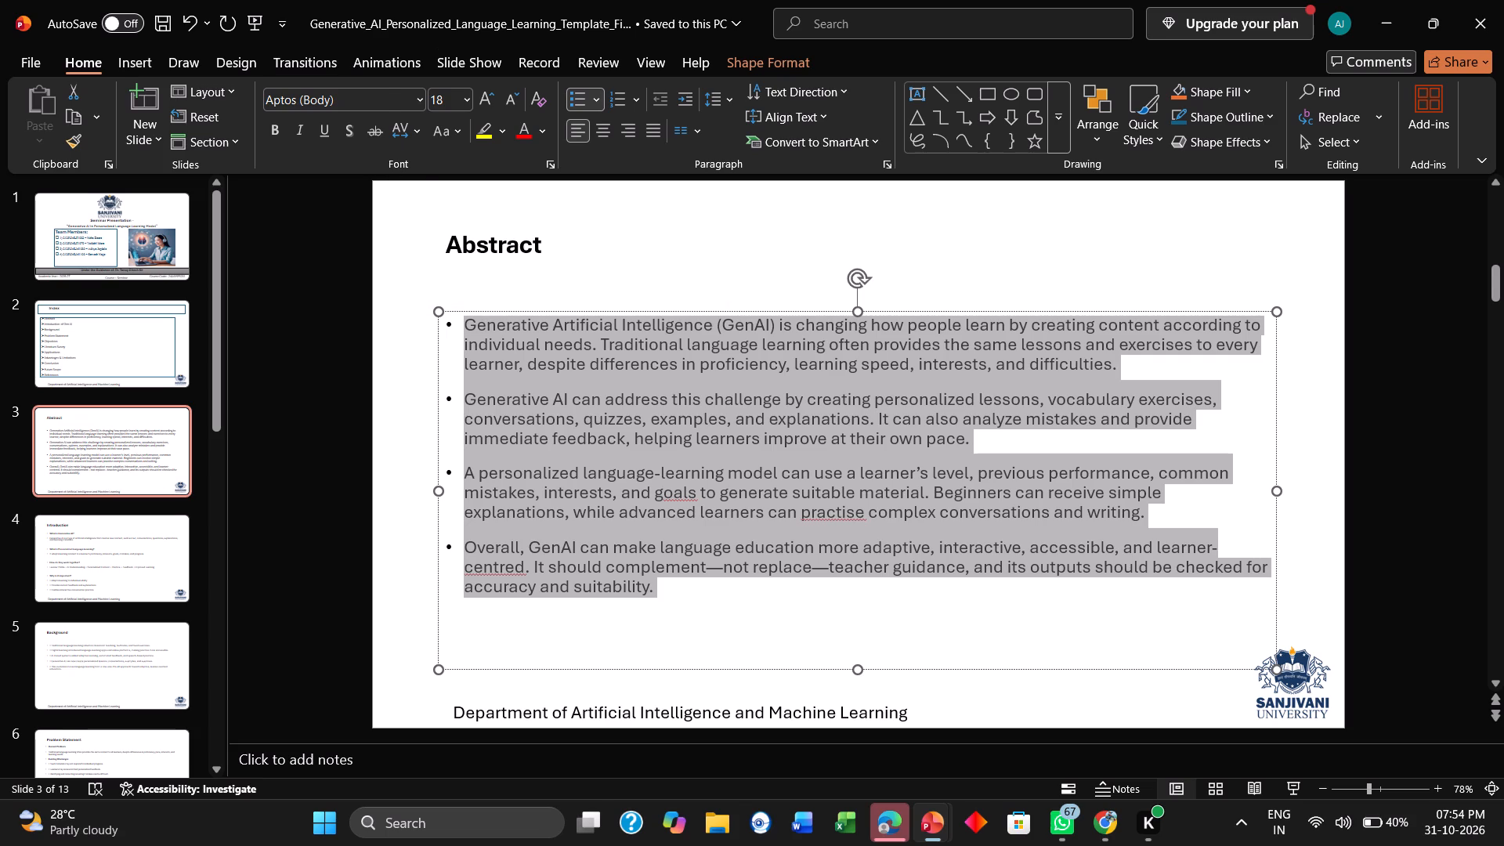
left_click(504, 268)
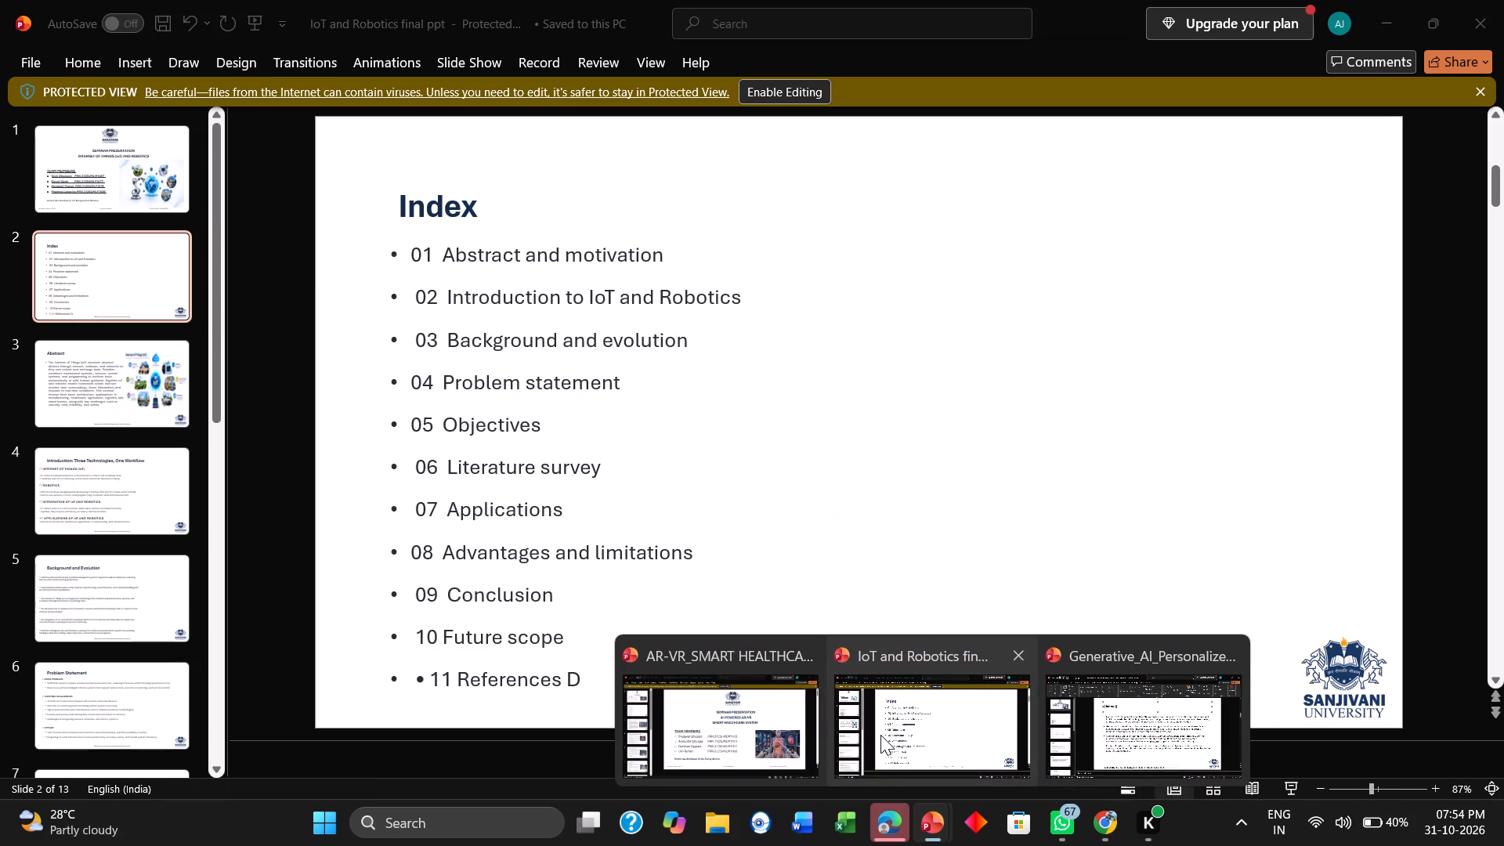
Examine the text and image layout of the Abstract slides in the IoT and Robotics and AR-VR Smart Healthcare decks.
left_click(930, 739)
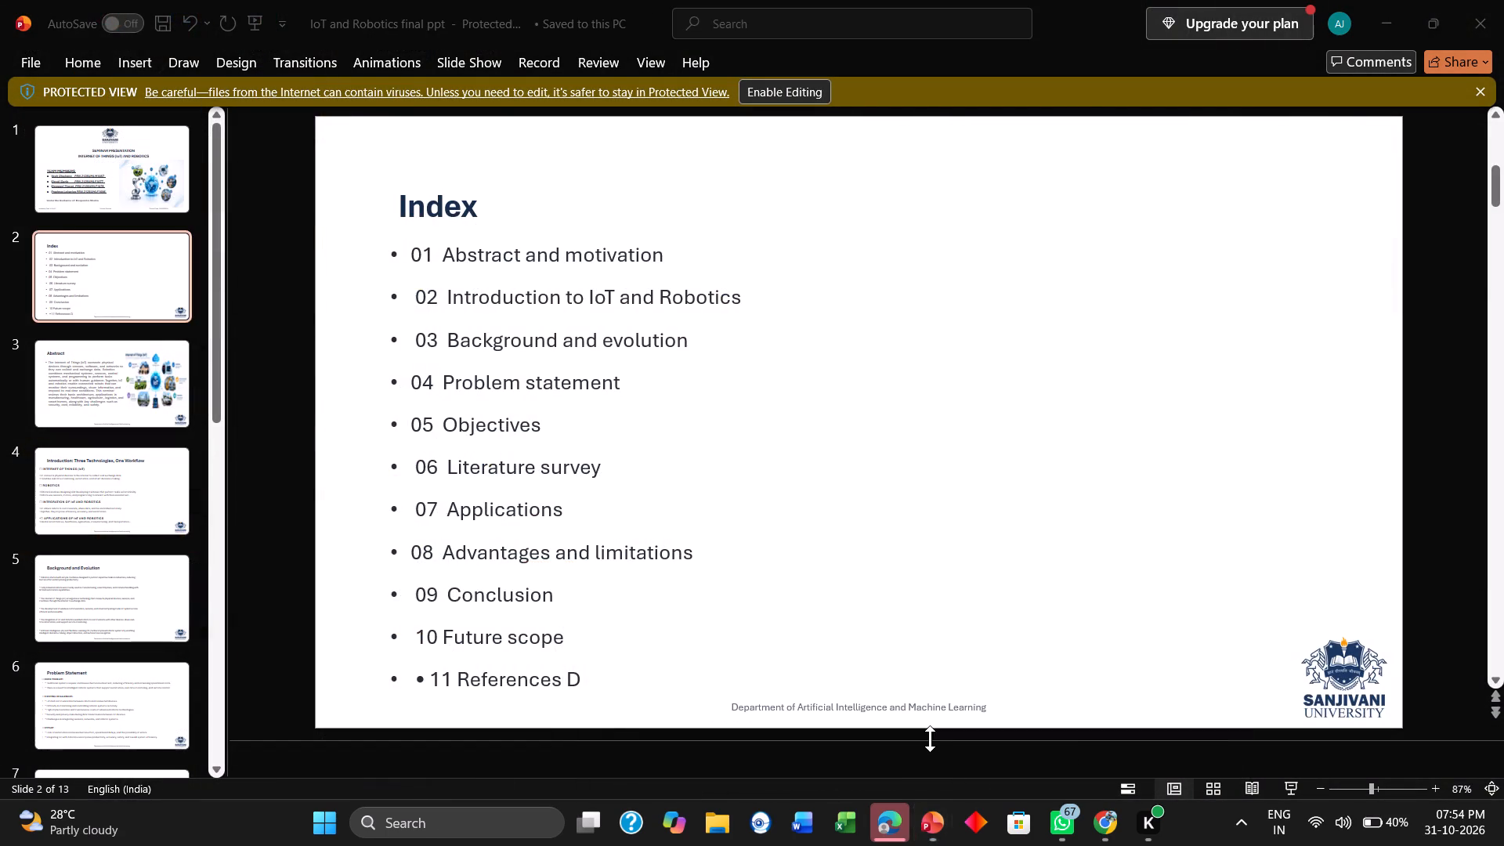
key("Down")
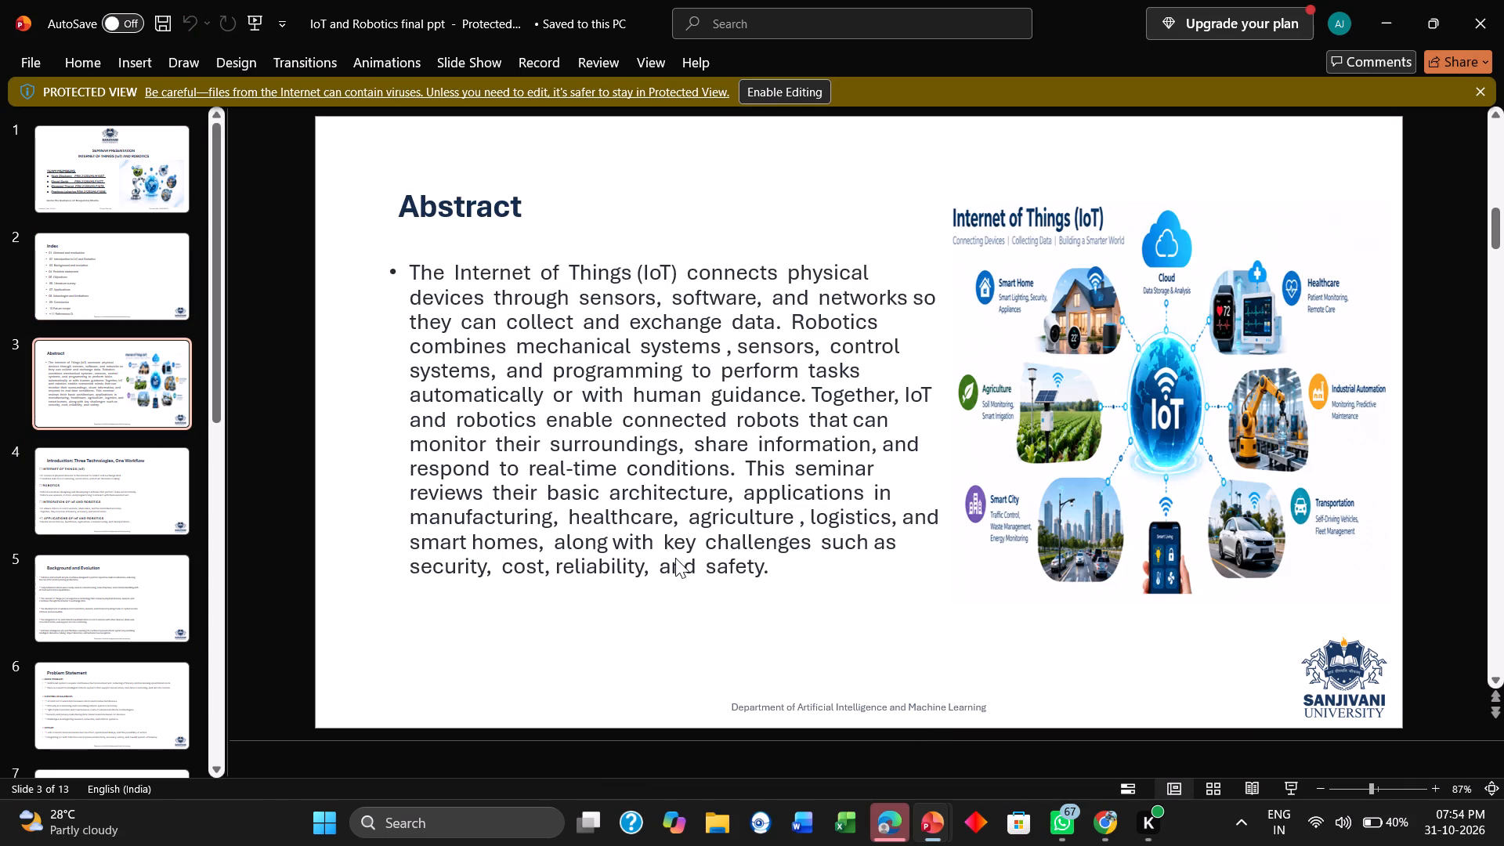
left_click(675, 558)
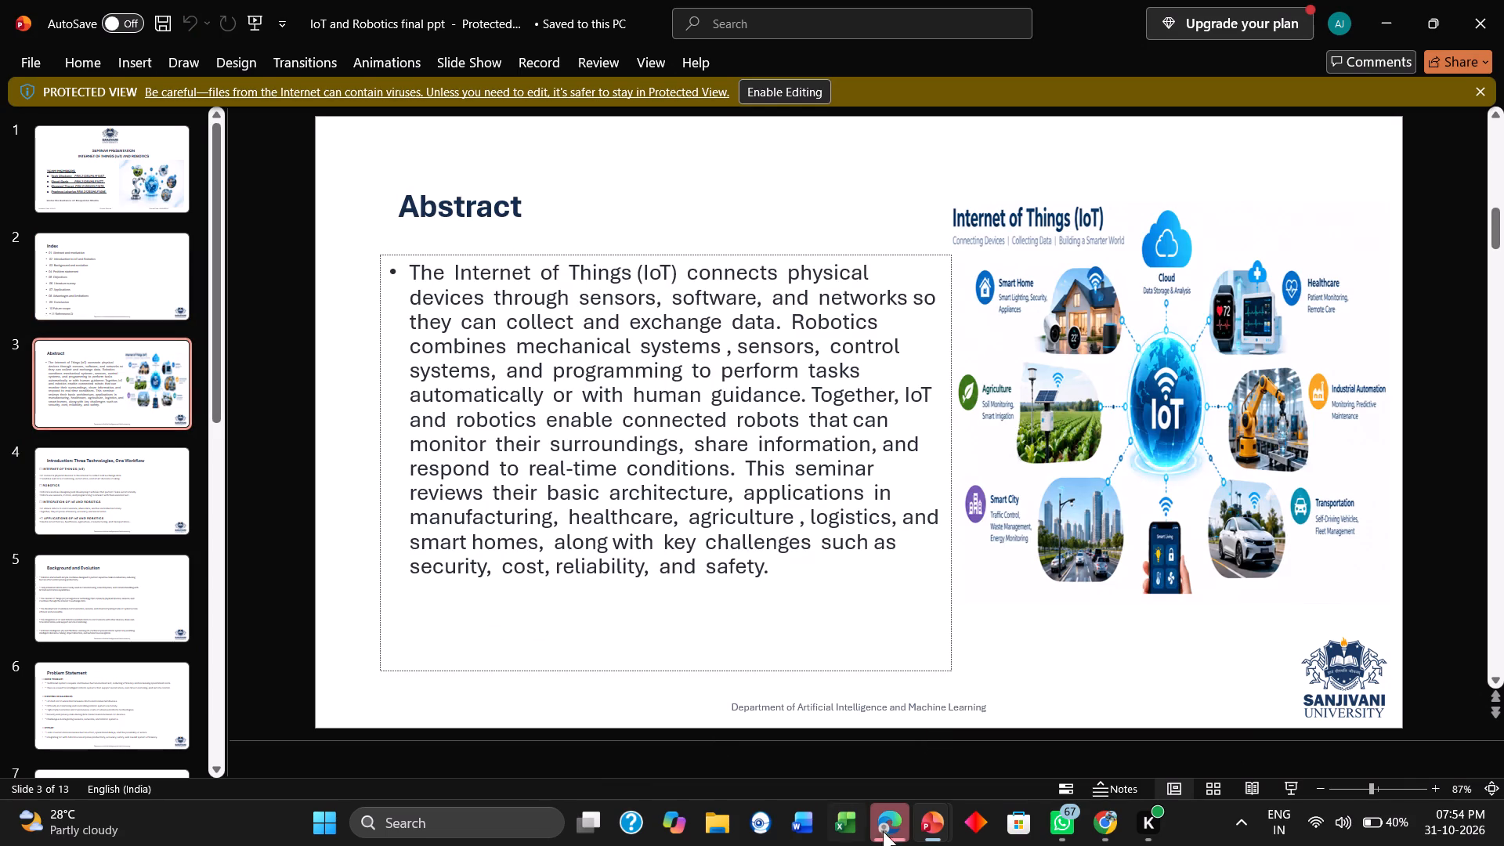
left_click(747, 703)
key("Left")
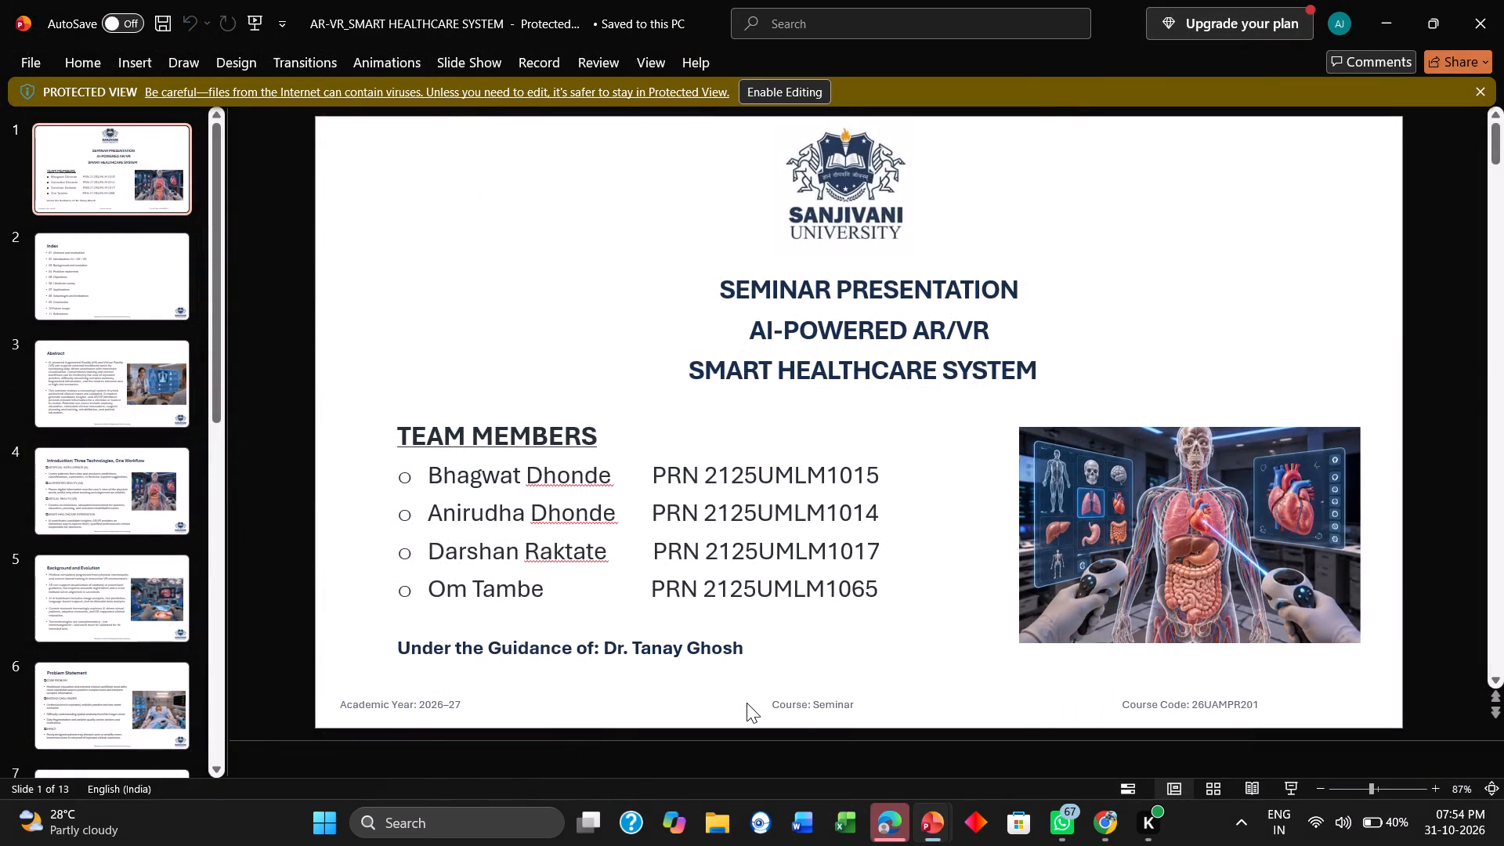
key("Left")
key("Left")
key("Left")
key("Left")
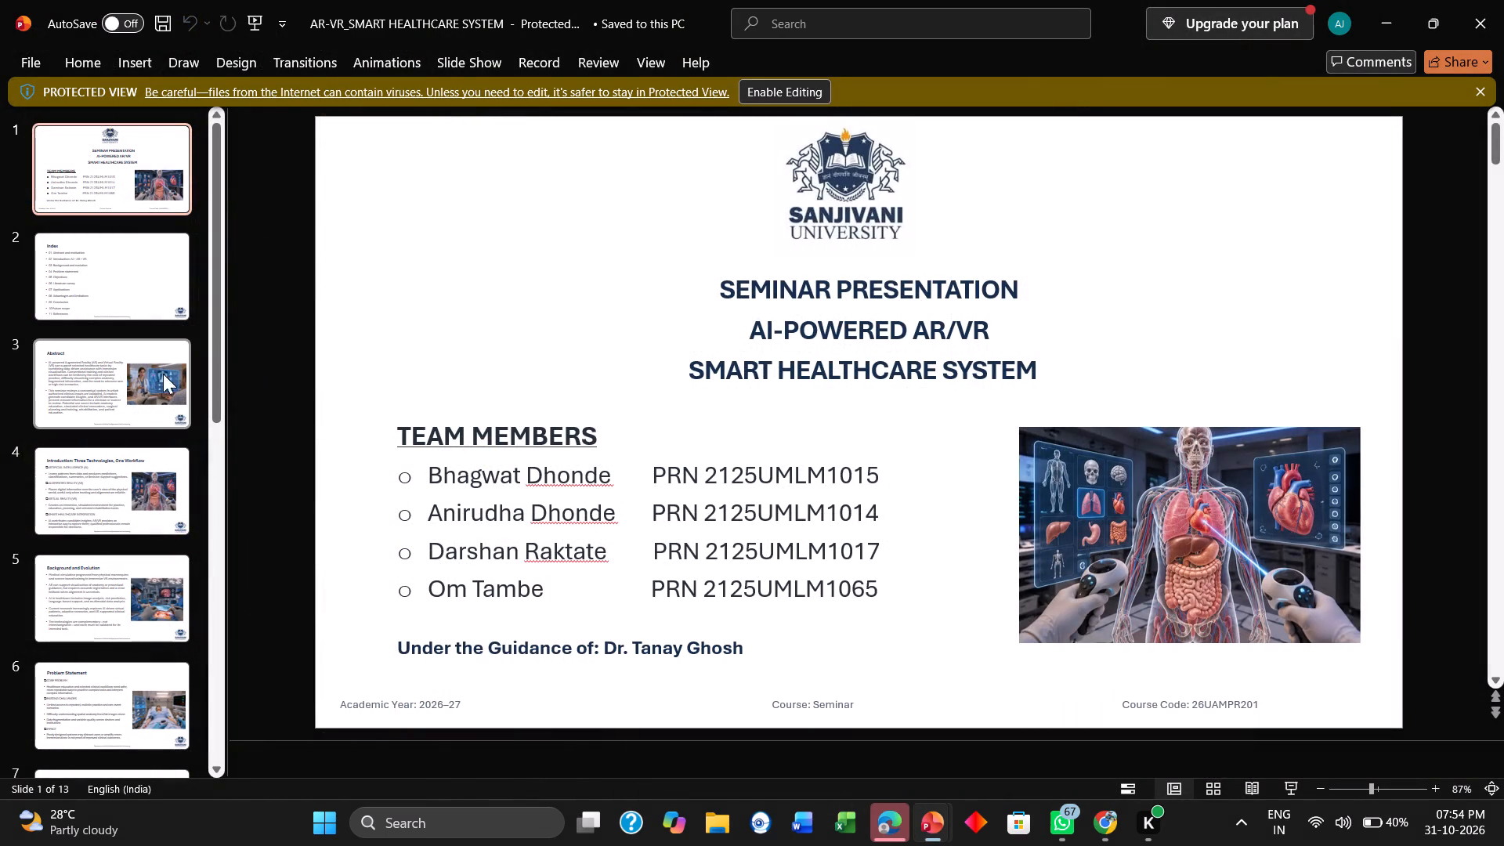
left_click(143, 378)
left_click(500, 405)
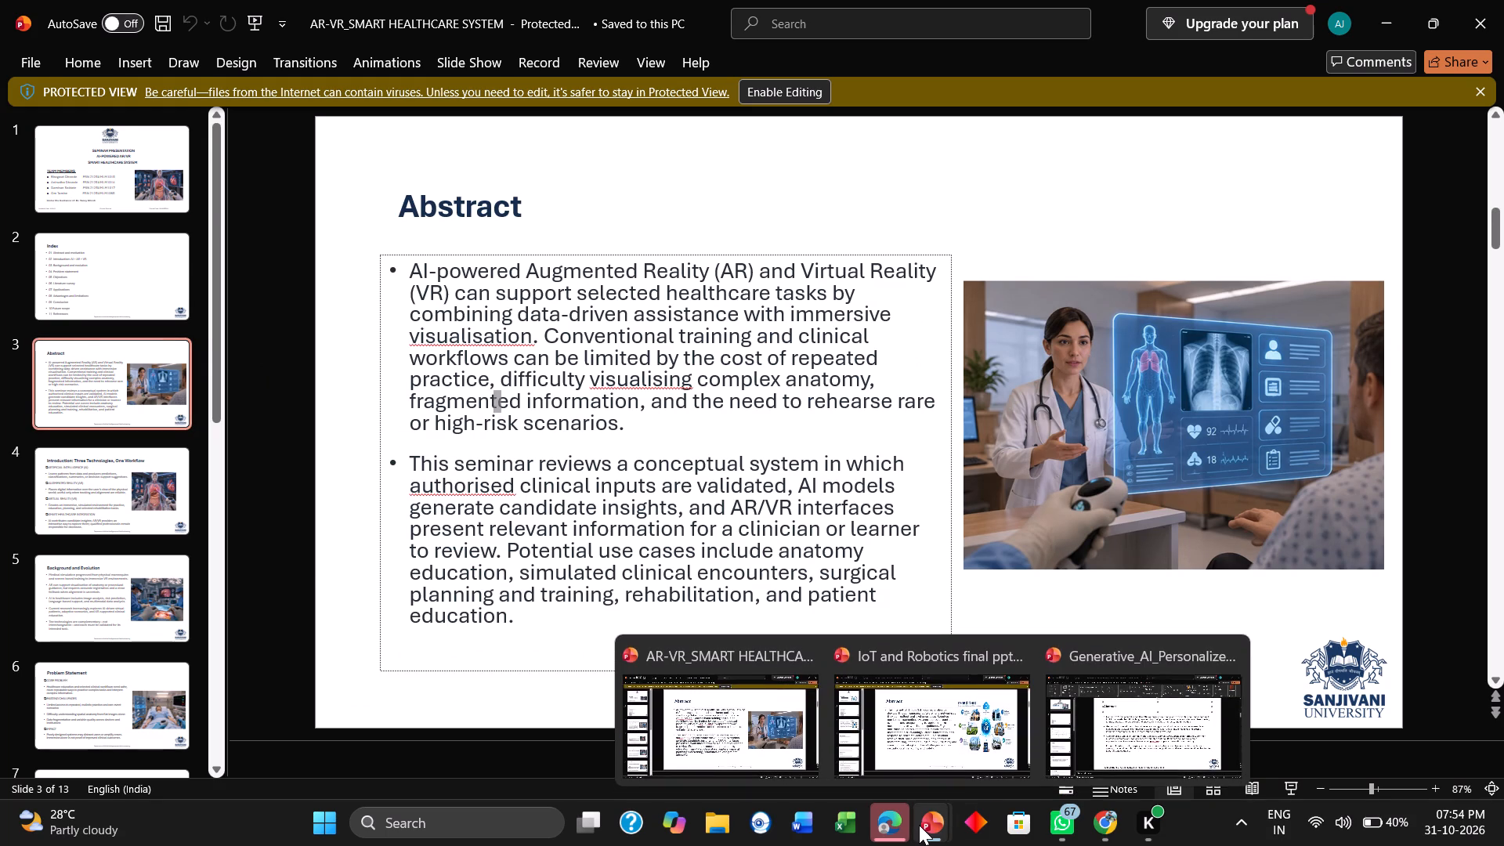
In the Generative AI deck, delete the Abstract slide's second bullet, beginning "Generative AI can address this challenge".
left_click(1103, 696)
left_click(699, 498)
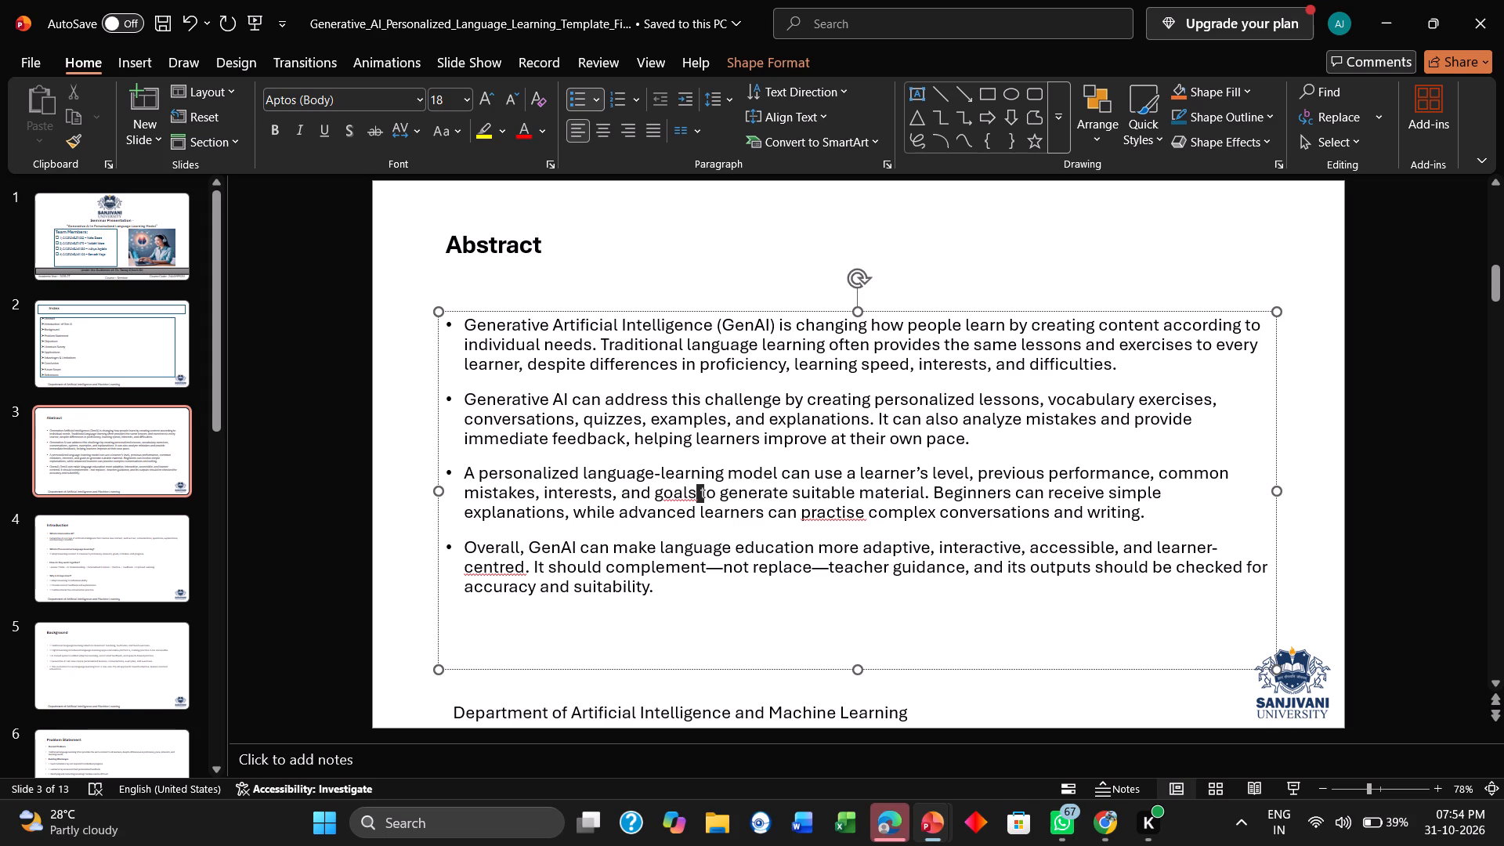
left_click_drag(445, 397, 595, 411)
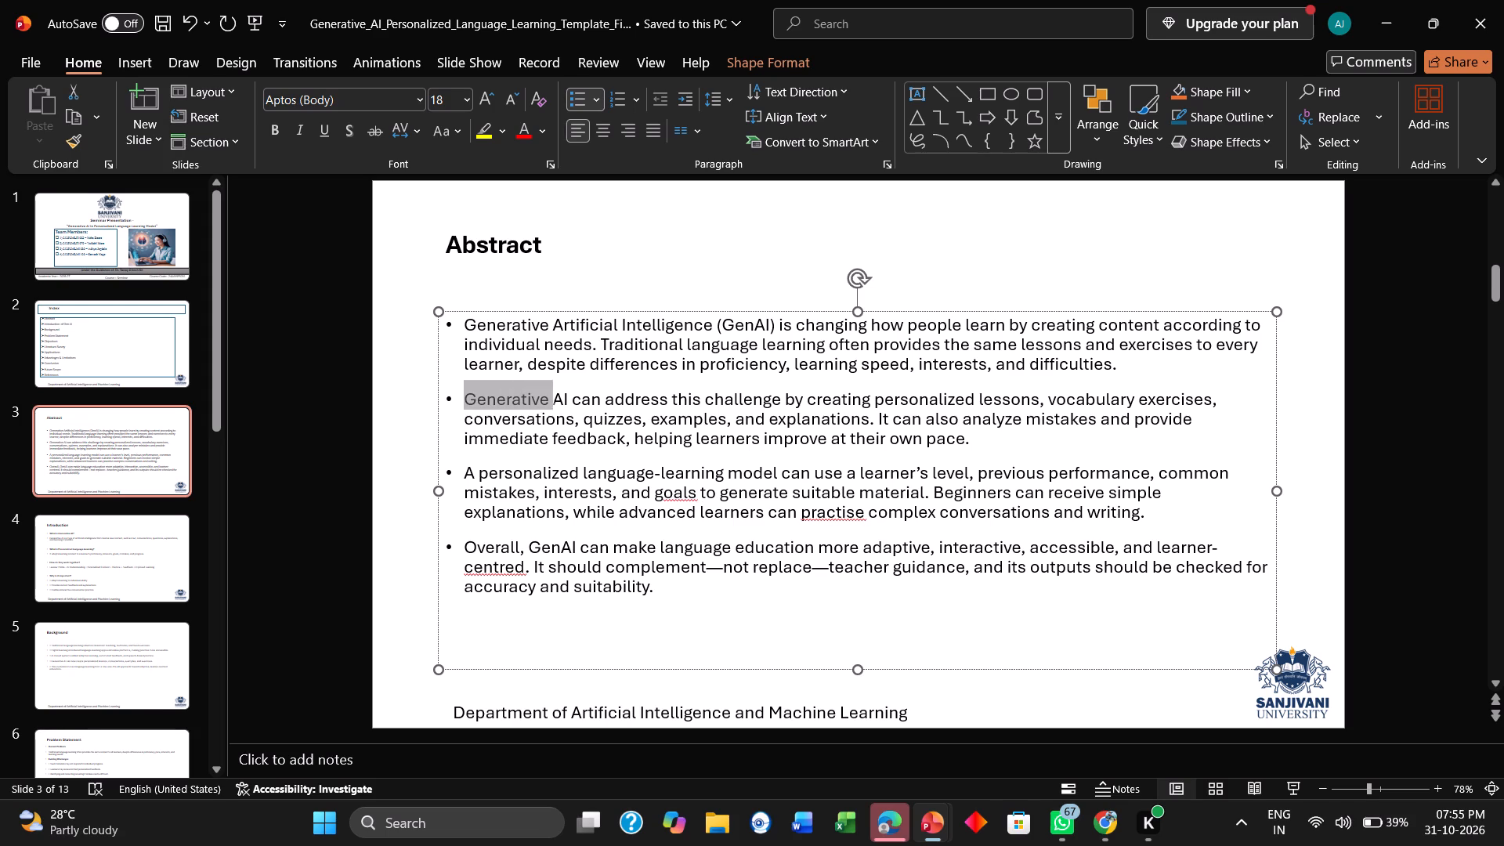
left_click_drag(595, 411, 974, 434)
key("BackSpace")
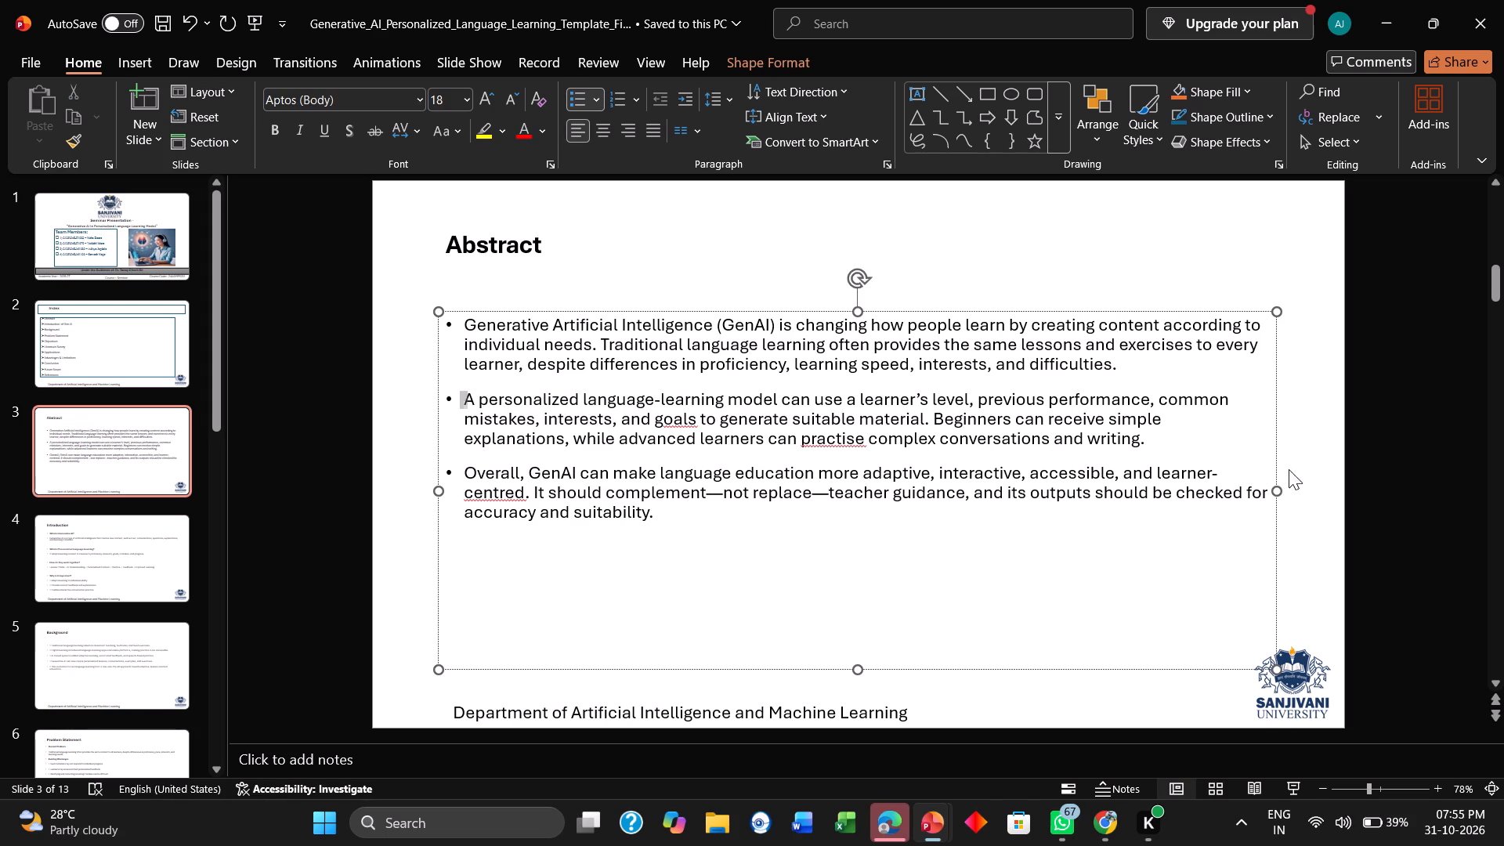
Narrow the Abstract body text box to free the right part of the slide, and shift the box slightly up and left.
double_click(1271, 480)
left_click(1278, 490)
left_click_drag(1278, 490, 942, 447)
left_click_drag(747, 307, 742, 297)
Reduce the height of the Abstract title box from its bottom edge and extend its left edge slightly outward.
left_click(531, 222)
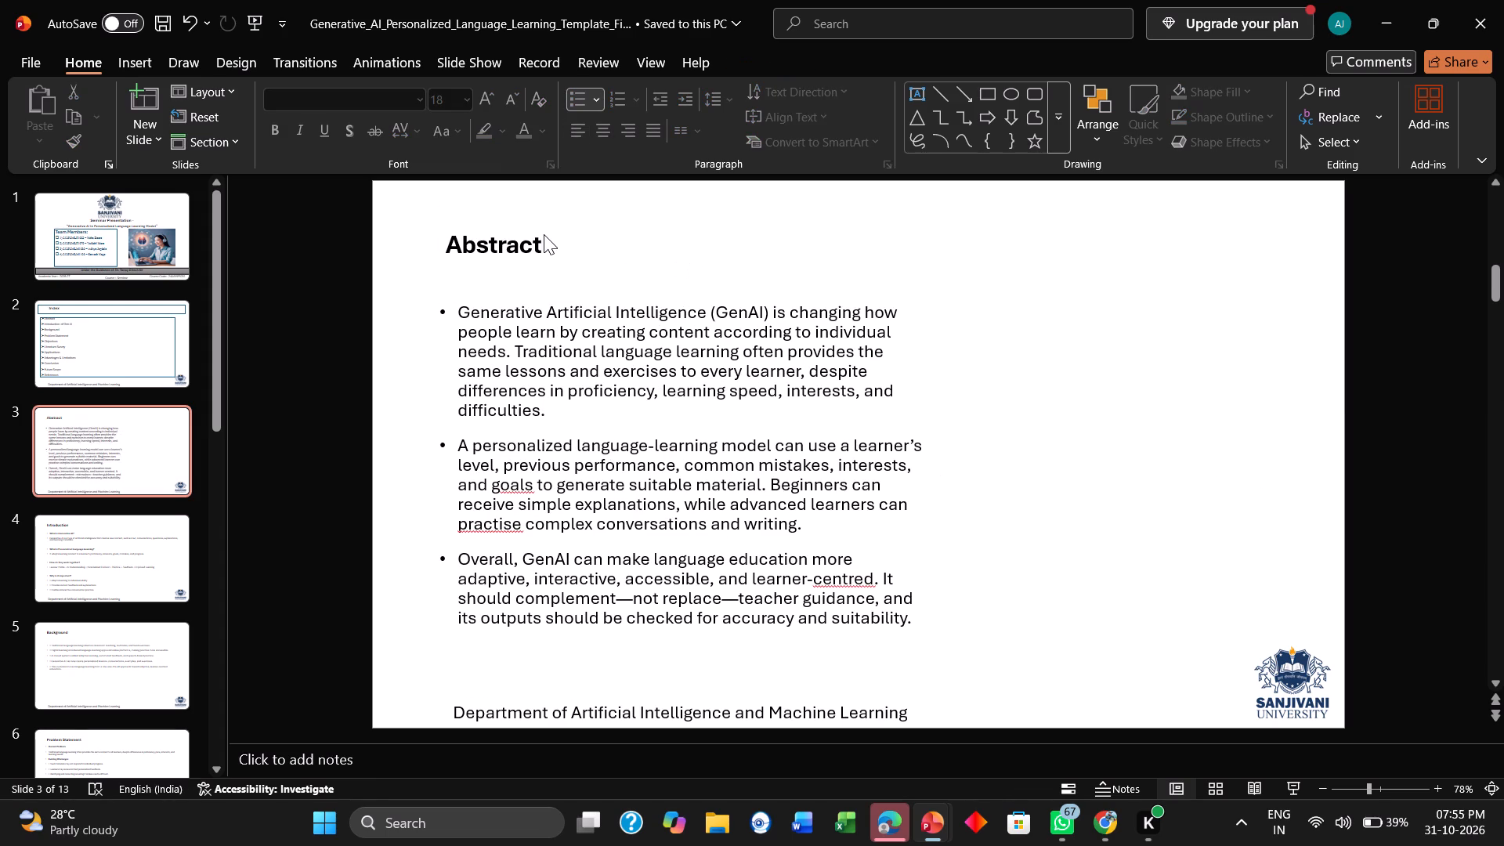
left_click(544, 234)
left_click(613, 245)
left_click(464, 250)
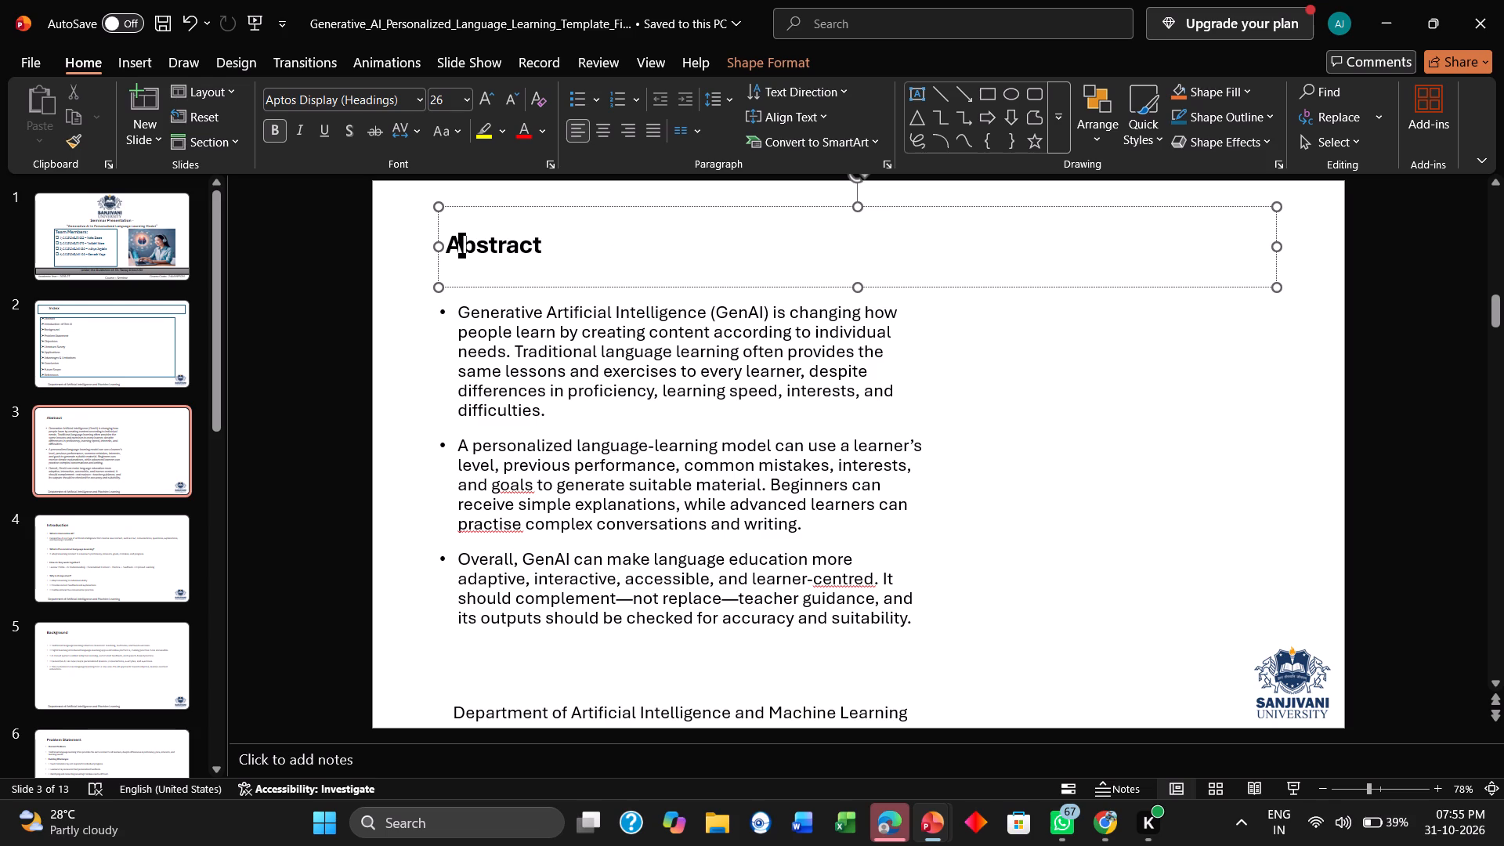
left_click_drag(859, 289, 859, 270)
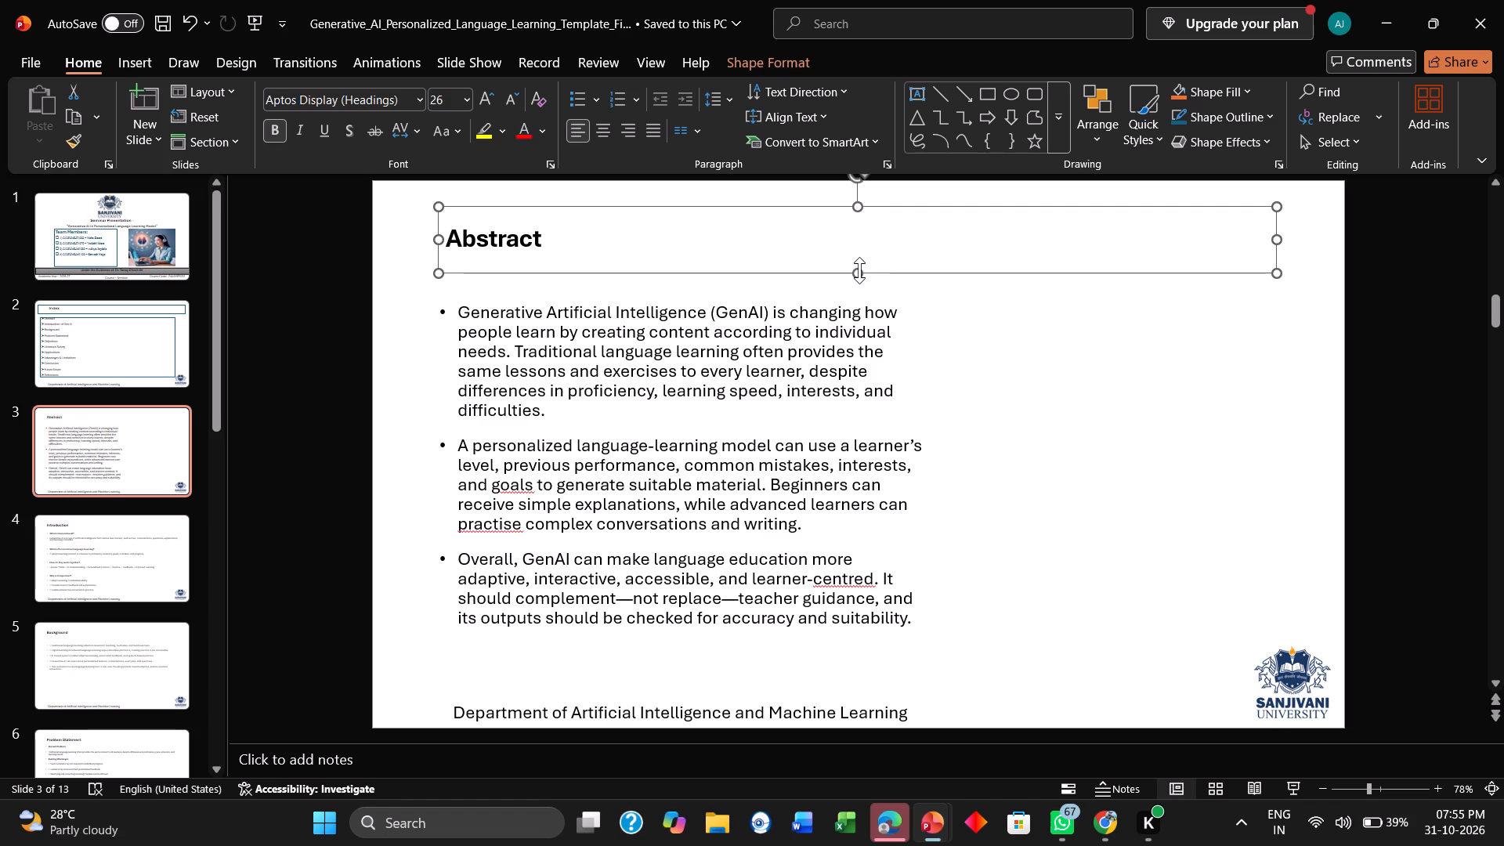
left_click_drag(859, 270, 859, 262)
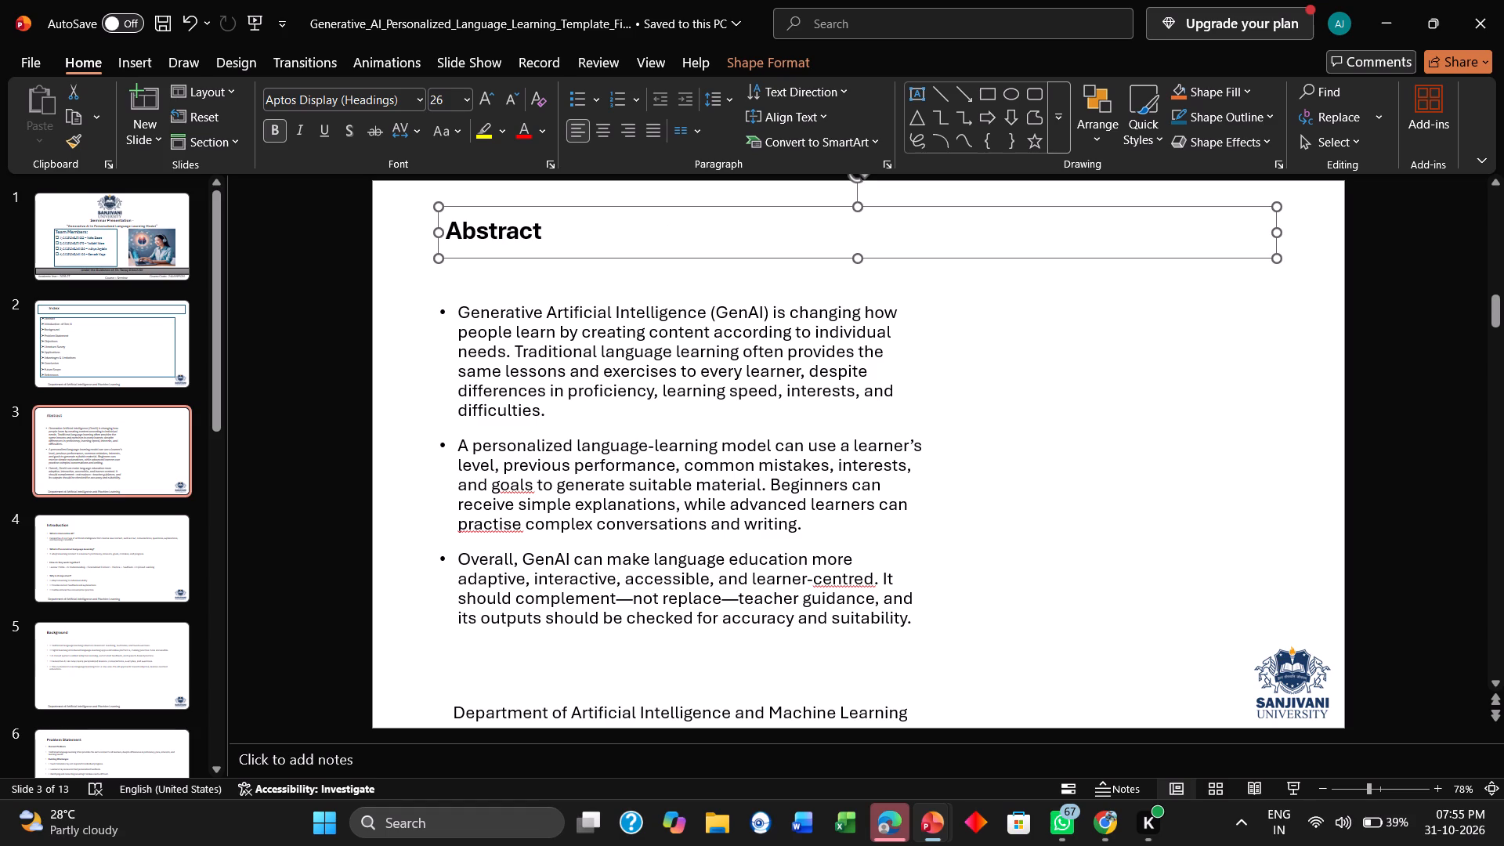
left_click_drag(439, 232, 425, 233)
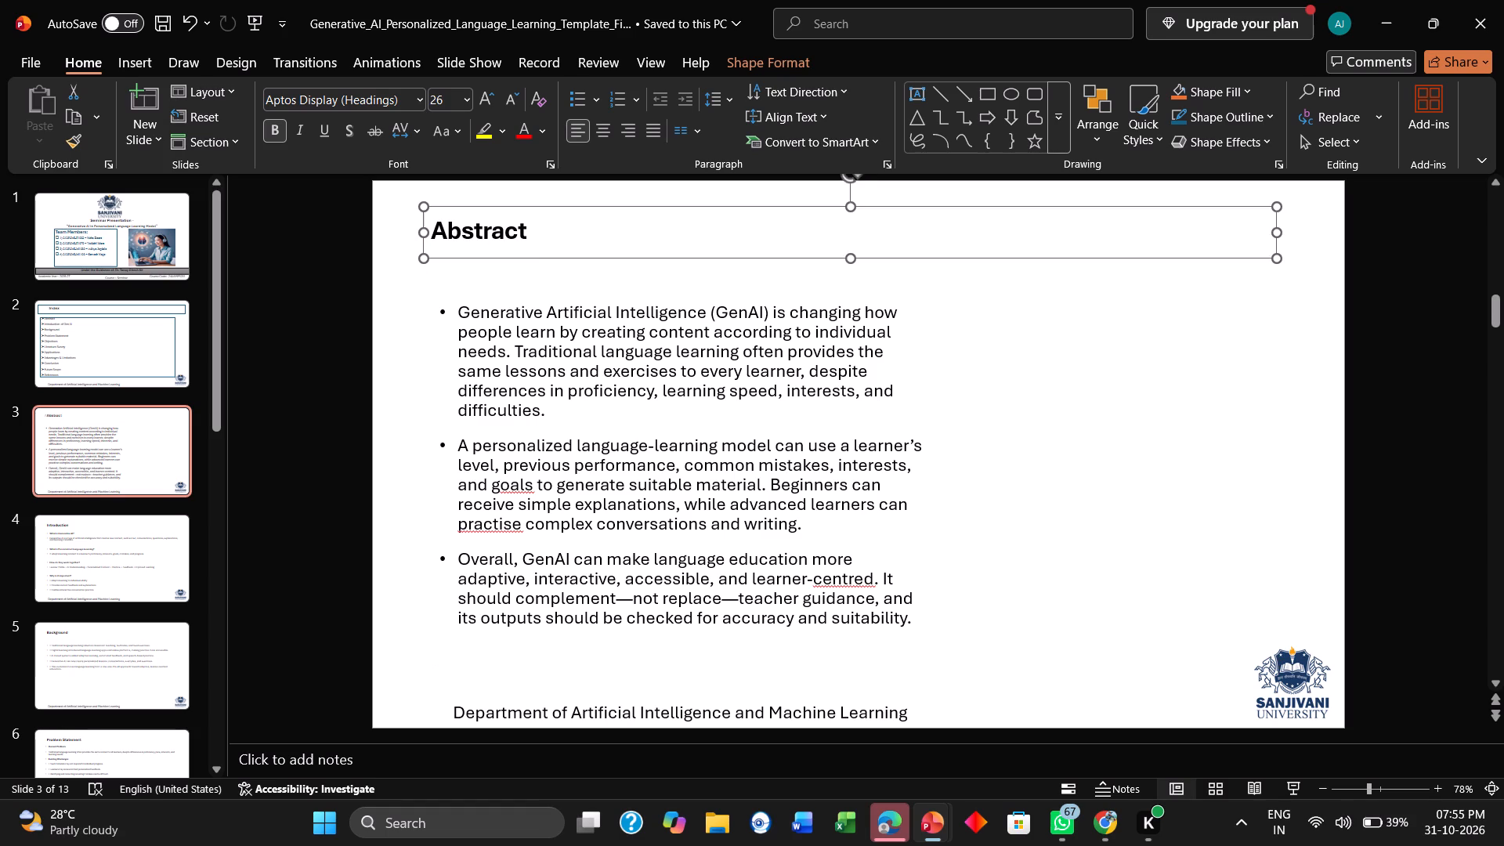
left_click(531, 230)
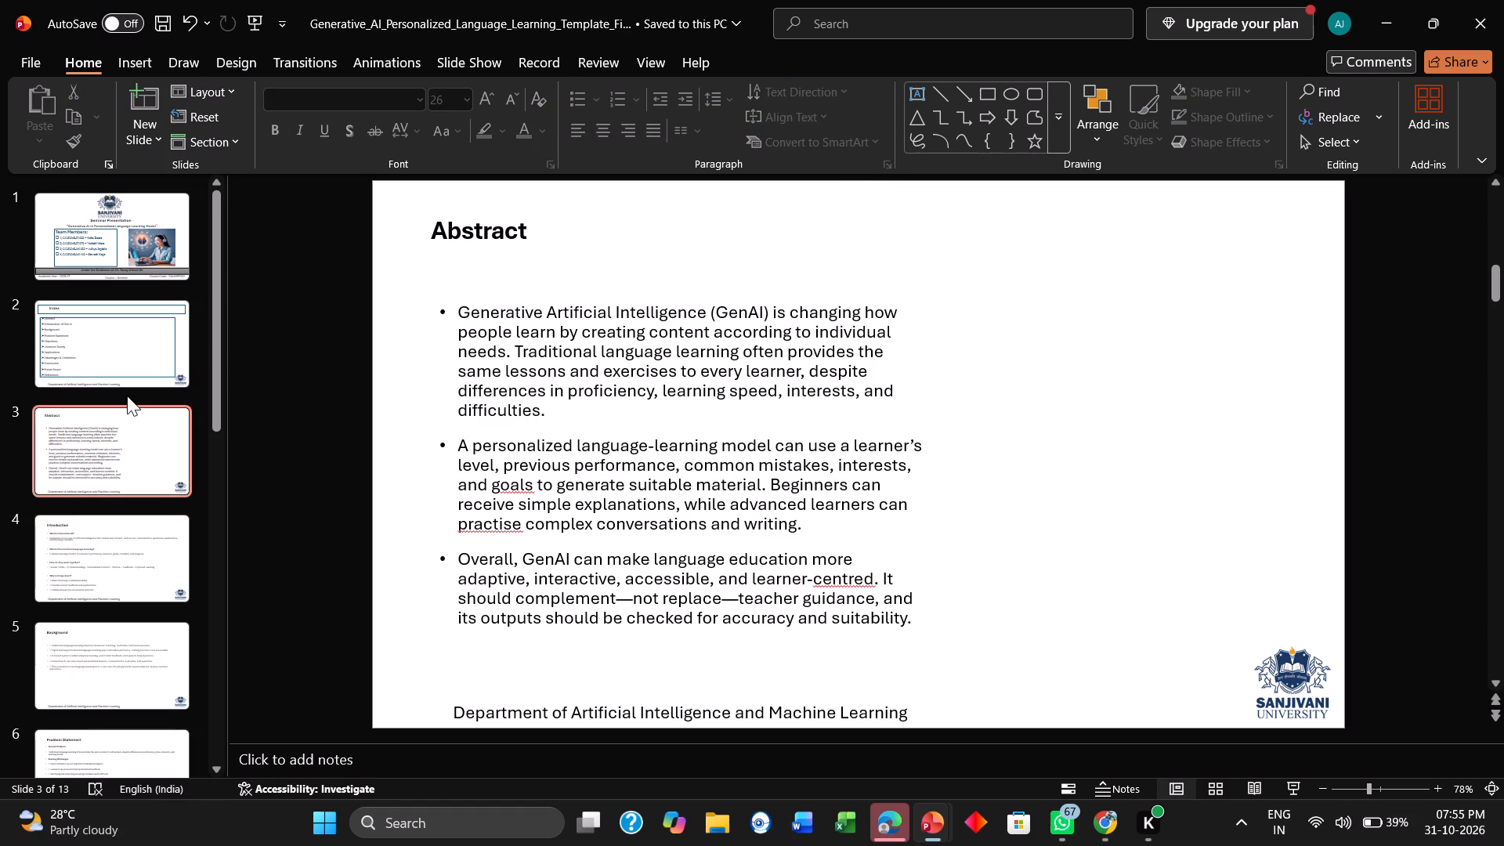
After checking the IoT and Robotics deck's Abstract layout, move the Generative AI Abstract title box slightly down and right, aligning its left edge with the footer's.
key("space")
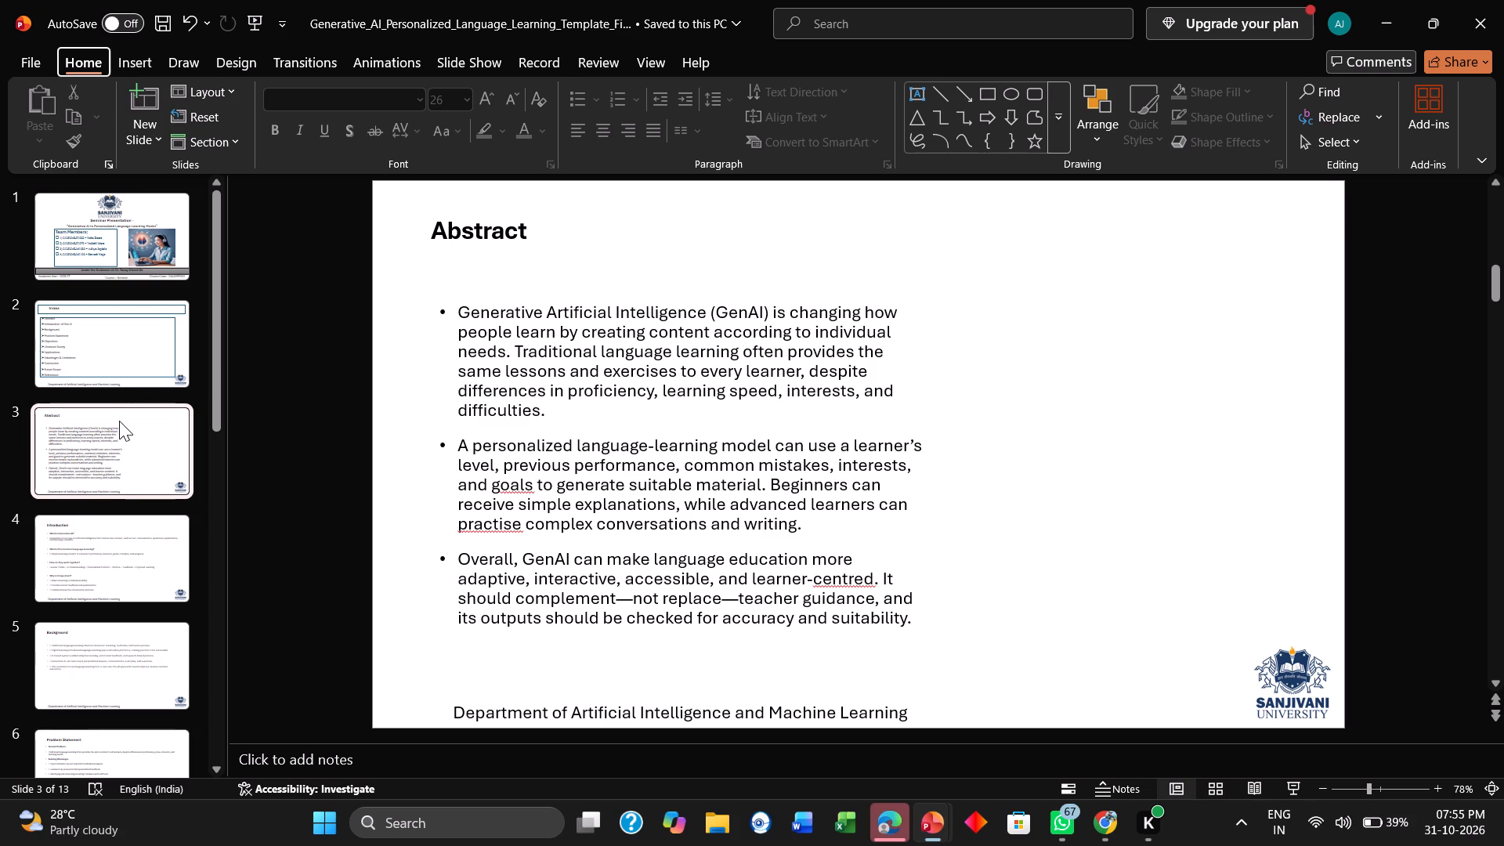
key("alt+Tab")
key("alt+Tab")
key("alt+Tab")
key("alt+Tab")
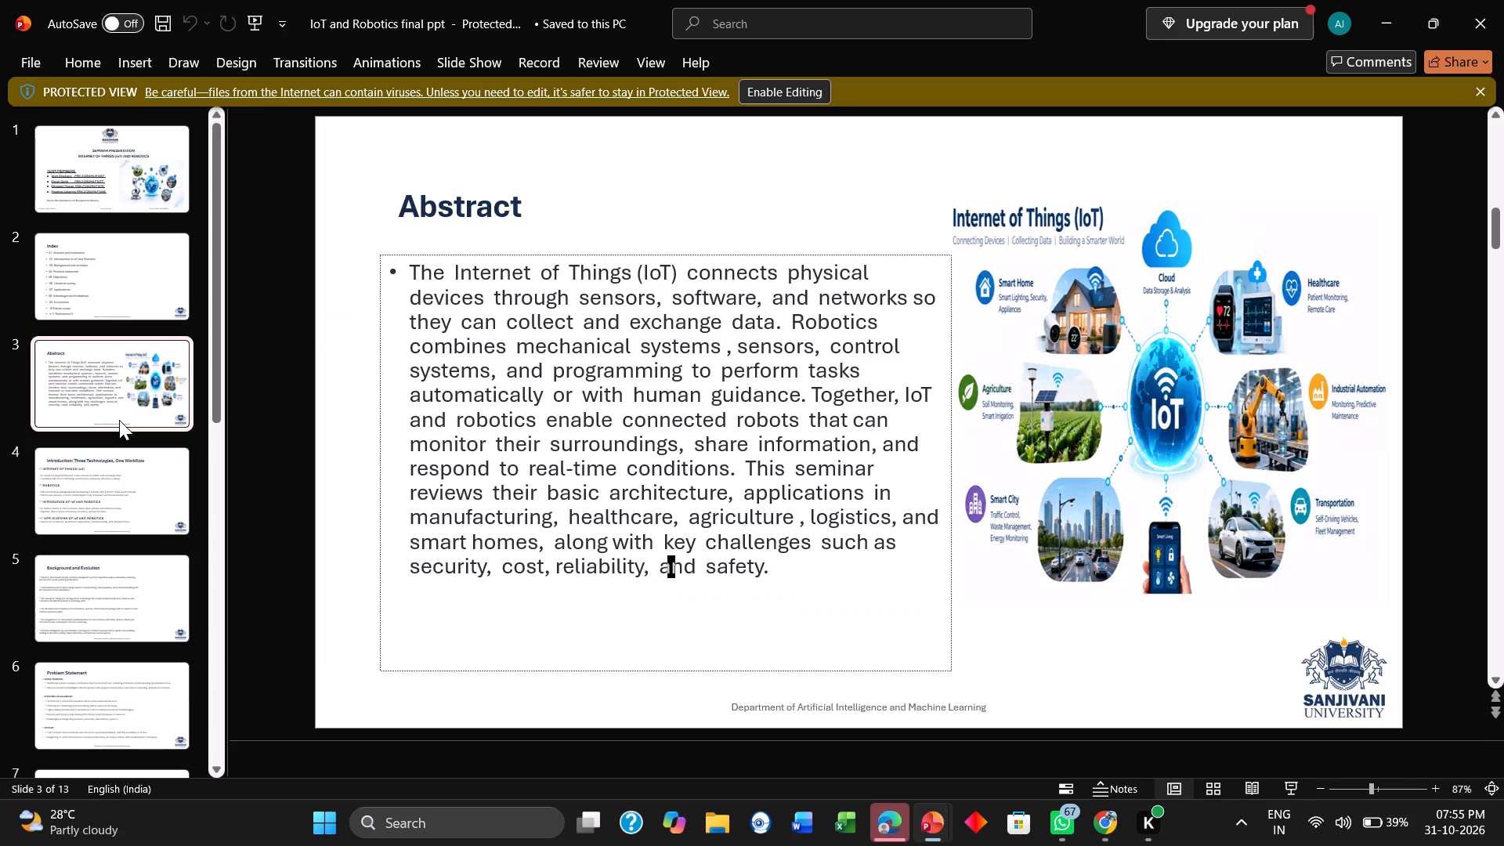
key("alt+Tab")
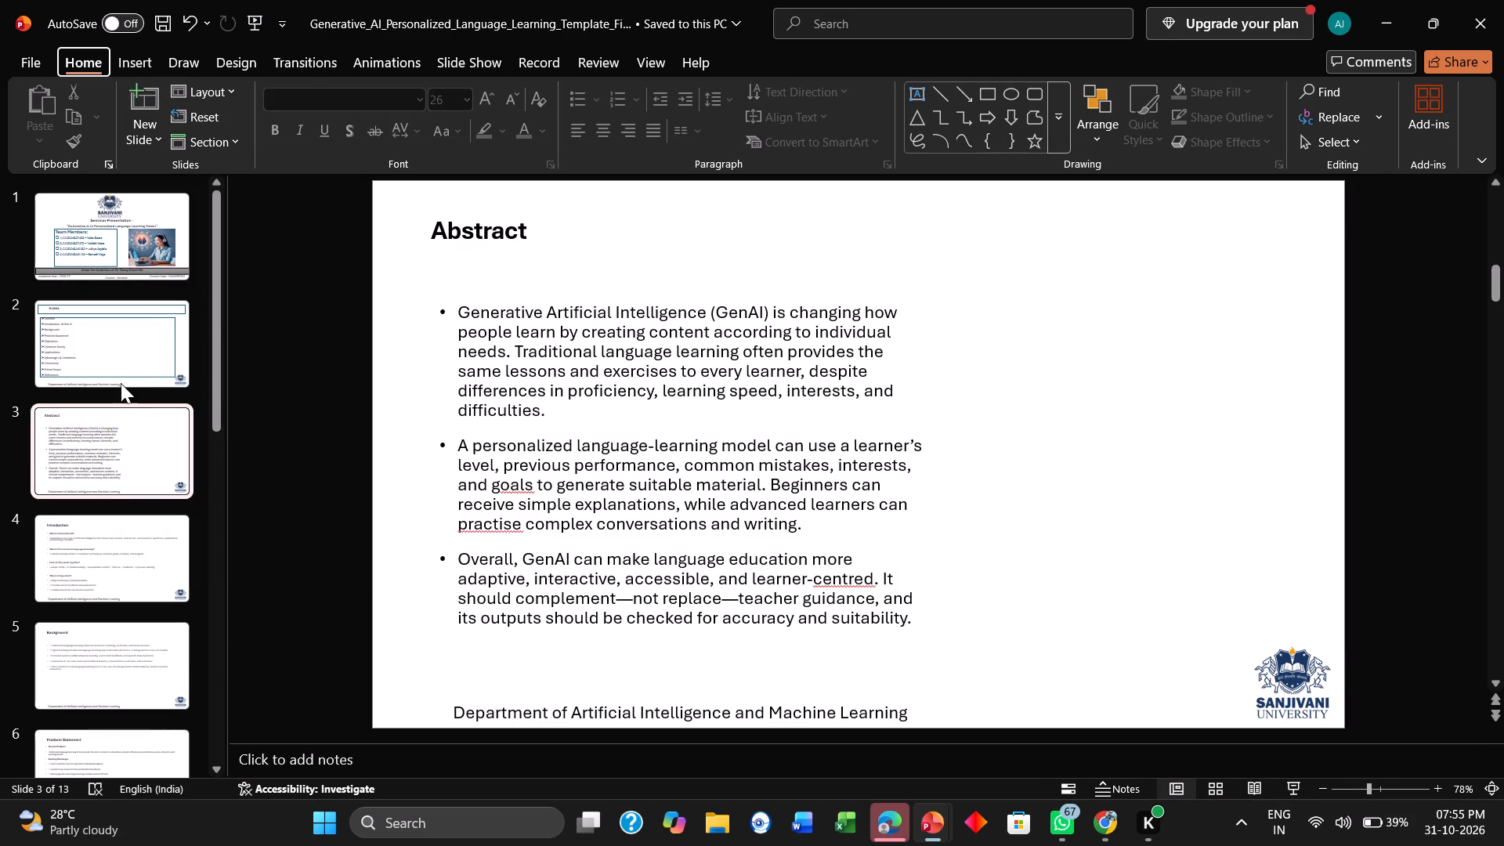
left_click(459, 233)
left_click_drag(459, 233, 471, 248)
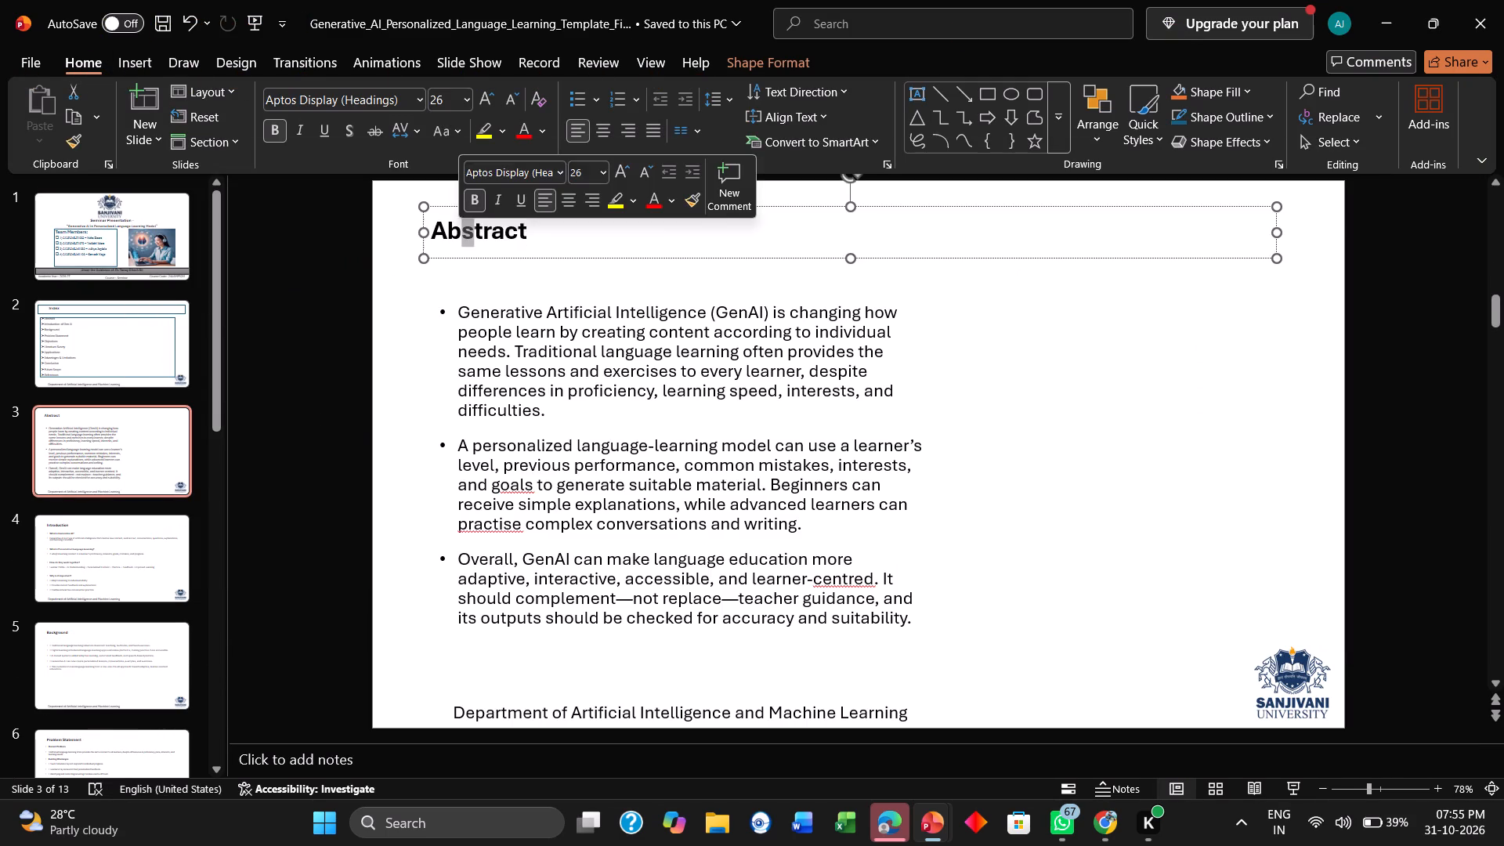
left_click_drag(471, 248, 471, 248)
left_click_drag(642, 262, 657, 280)
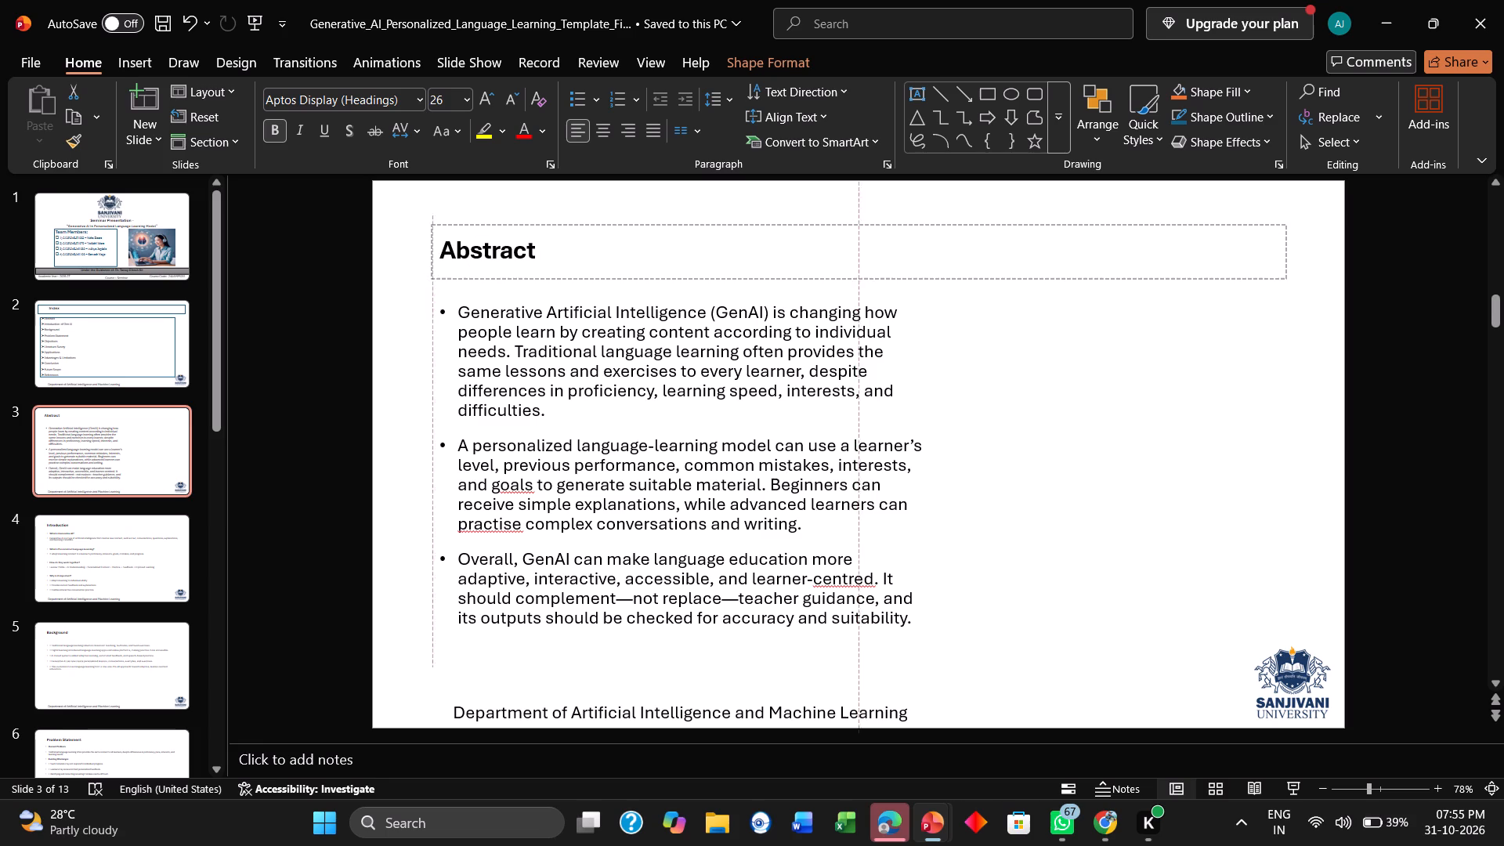
left_click_drag(657, 280, 665, 284)
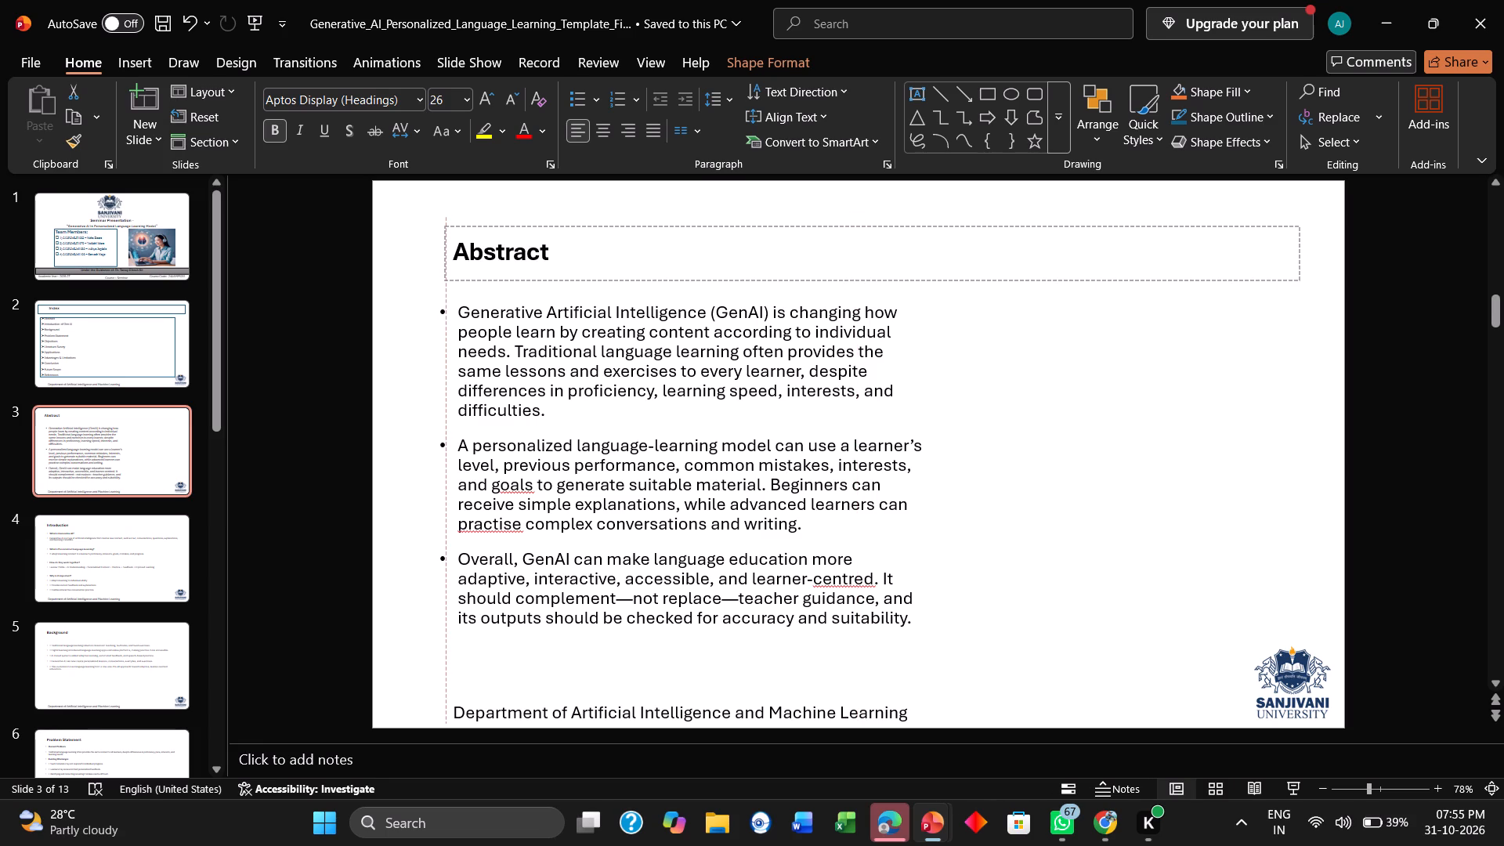
left_click_drag(665, 284, 667, 284)
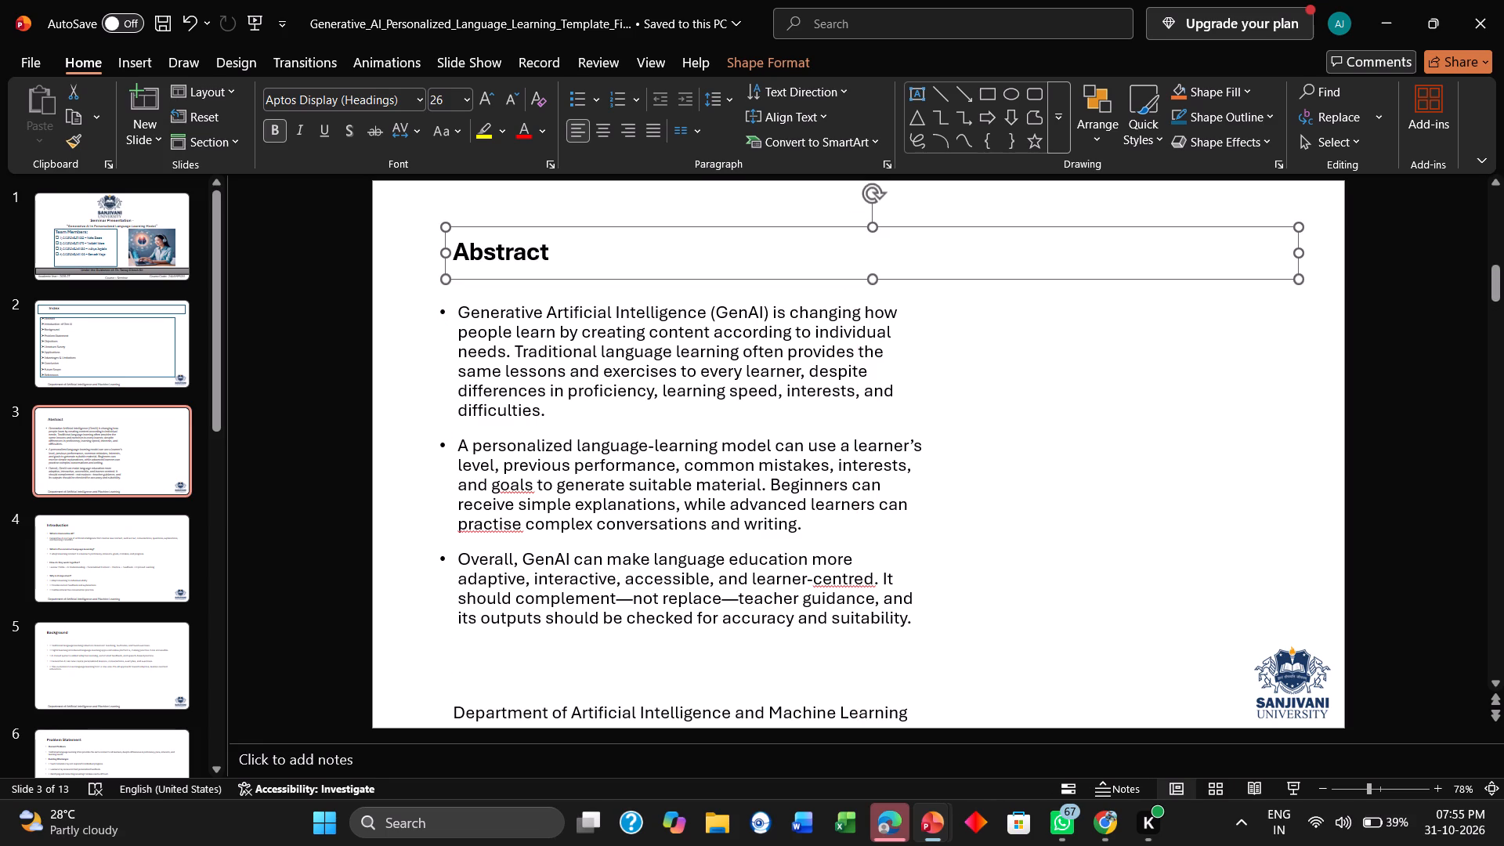
left_click(1000, 506)
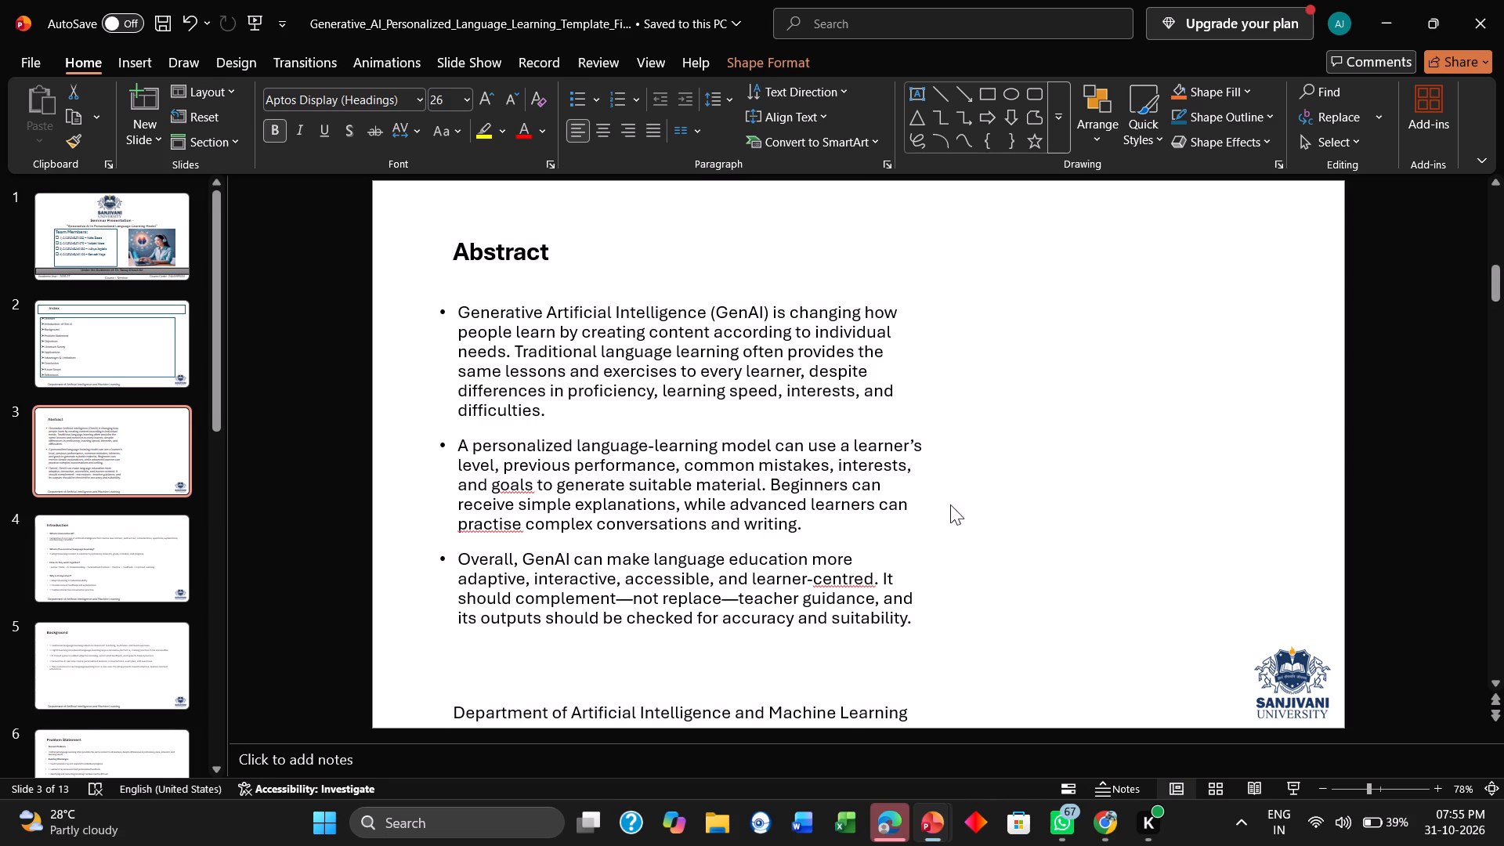
Apply a thin black outline to the Abstract slide's body text box.
left_click(848, 503)
left_click(1160, 146)
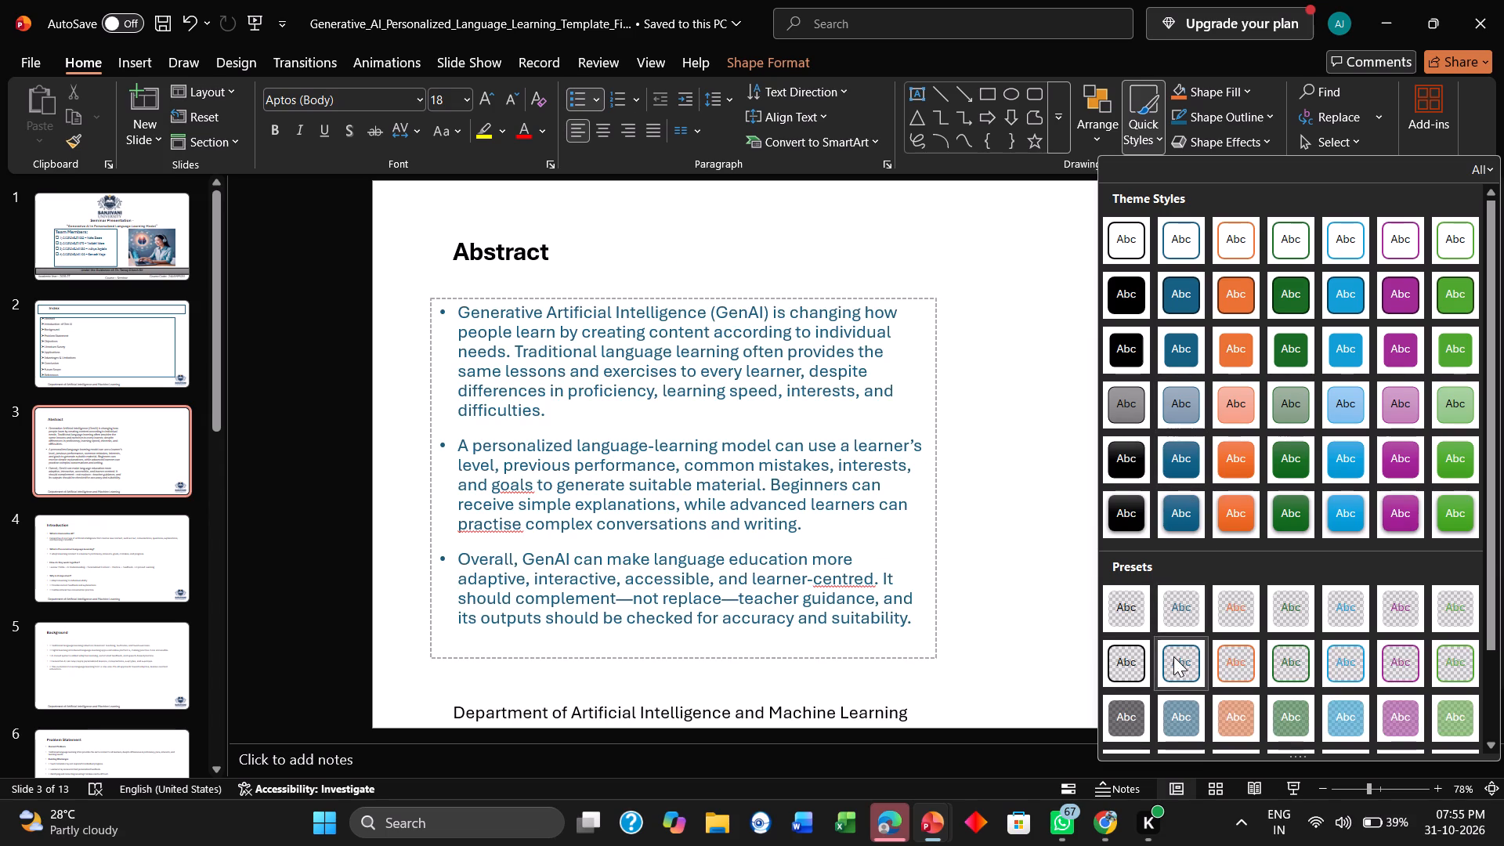
Apply the transparent preset shape style with a black outline to the Abstract slide's body text box.
left_click(1108, 652)
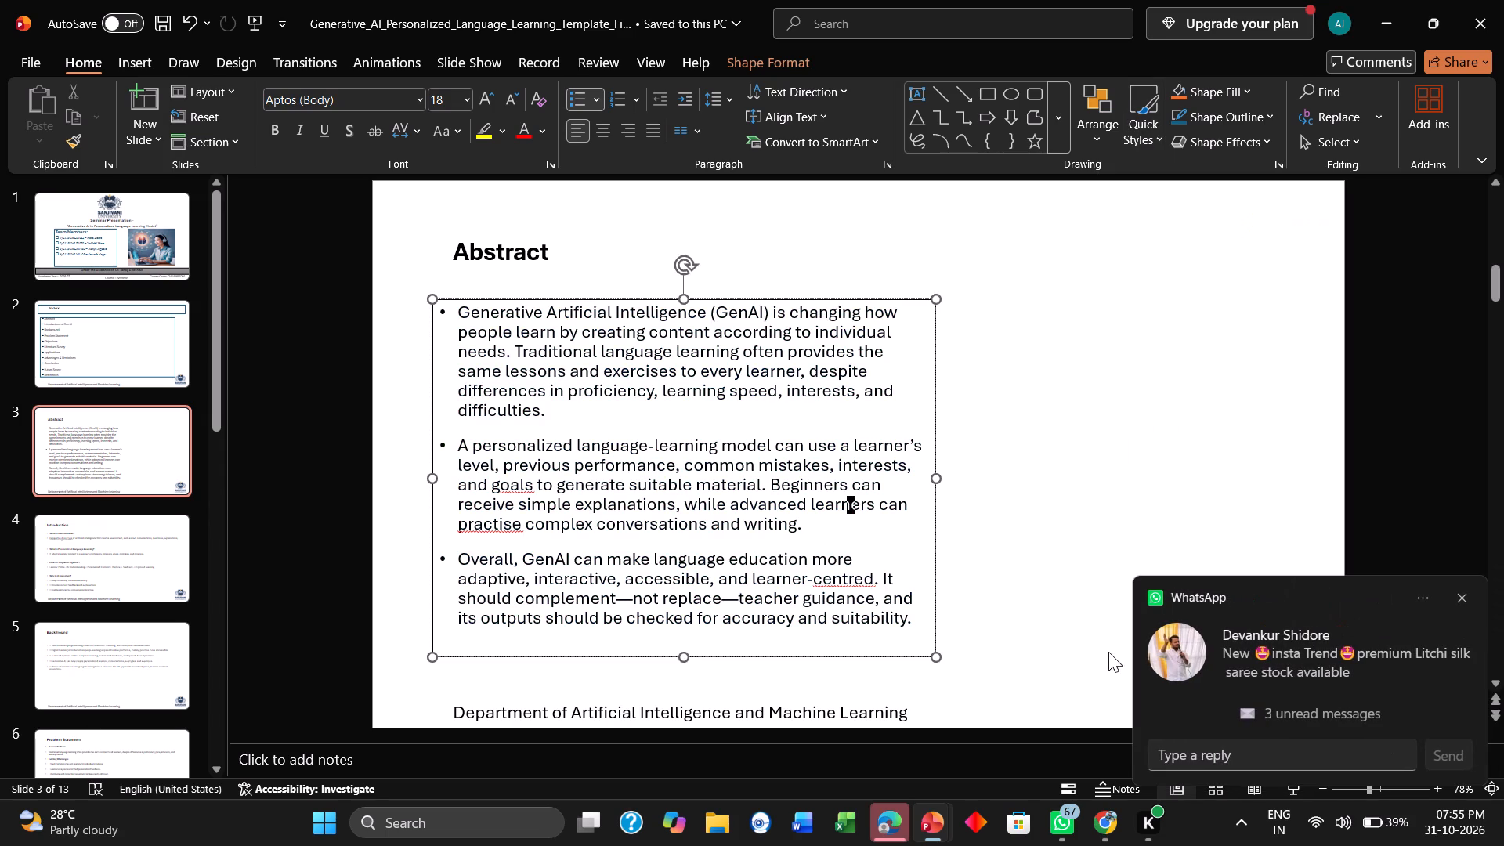
left_click(983, 595)
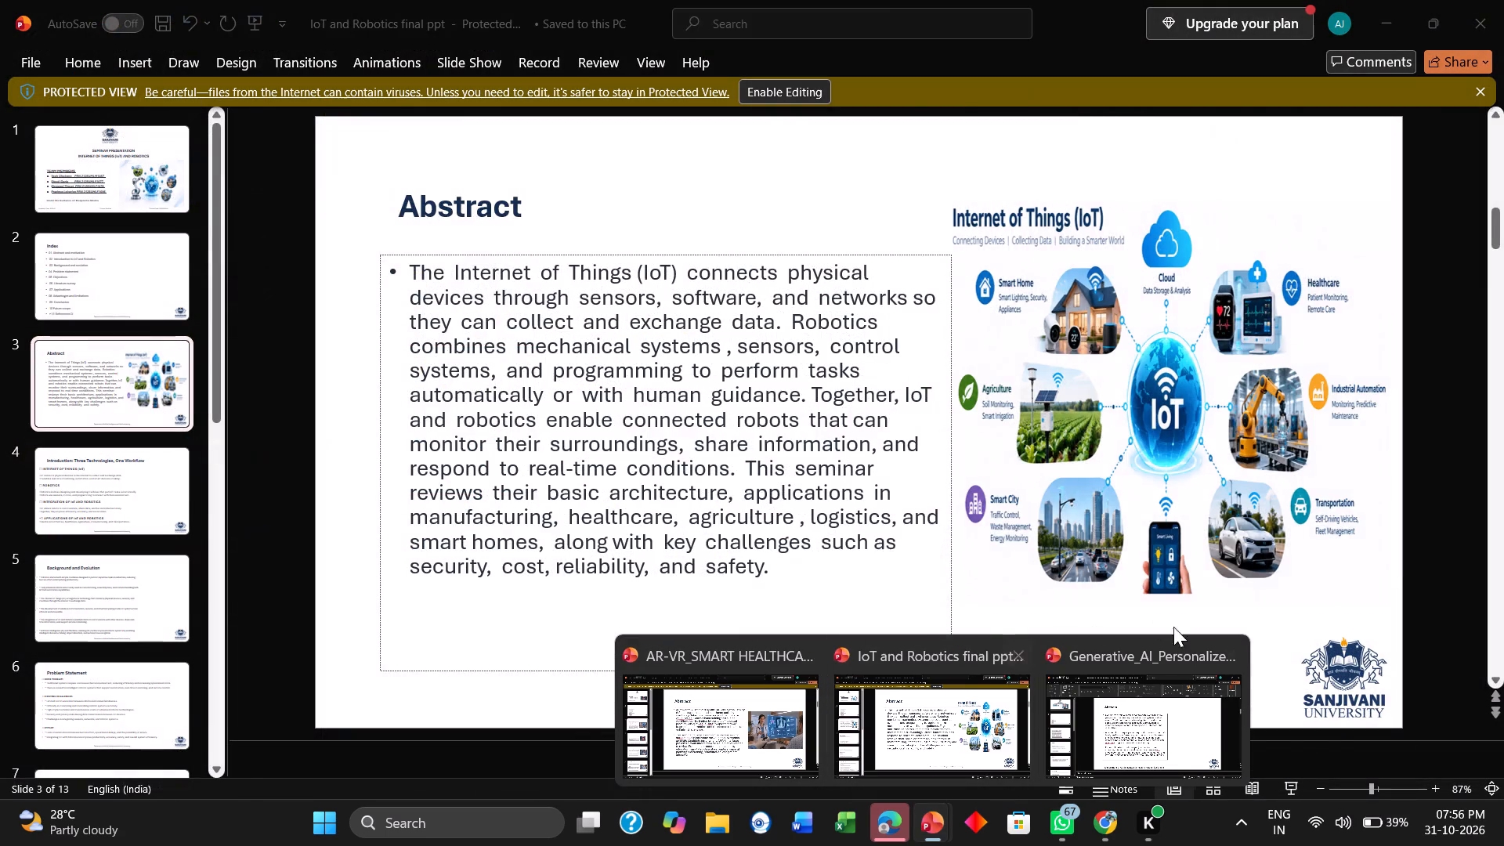
Switch to Chrome and open the related image "Embracing AI: The Future of Language Learning Platforms like Preply and italki" from the image results.
left_click(1099, 840)
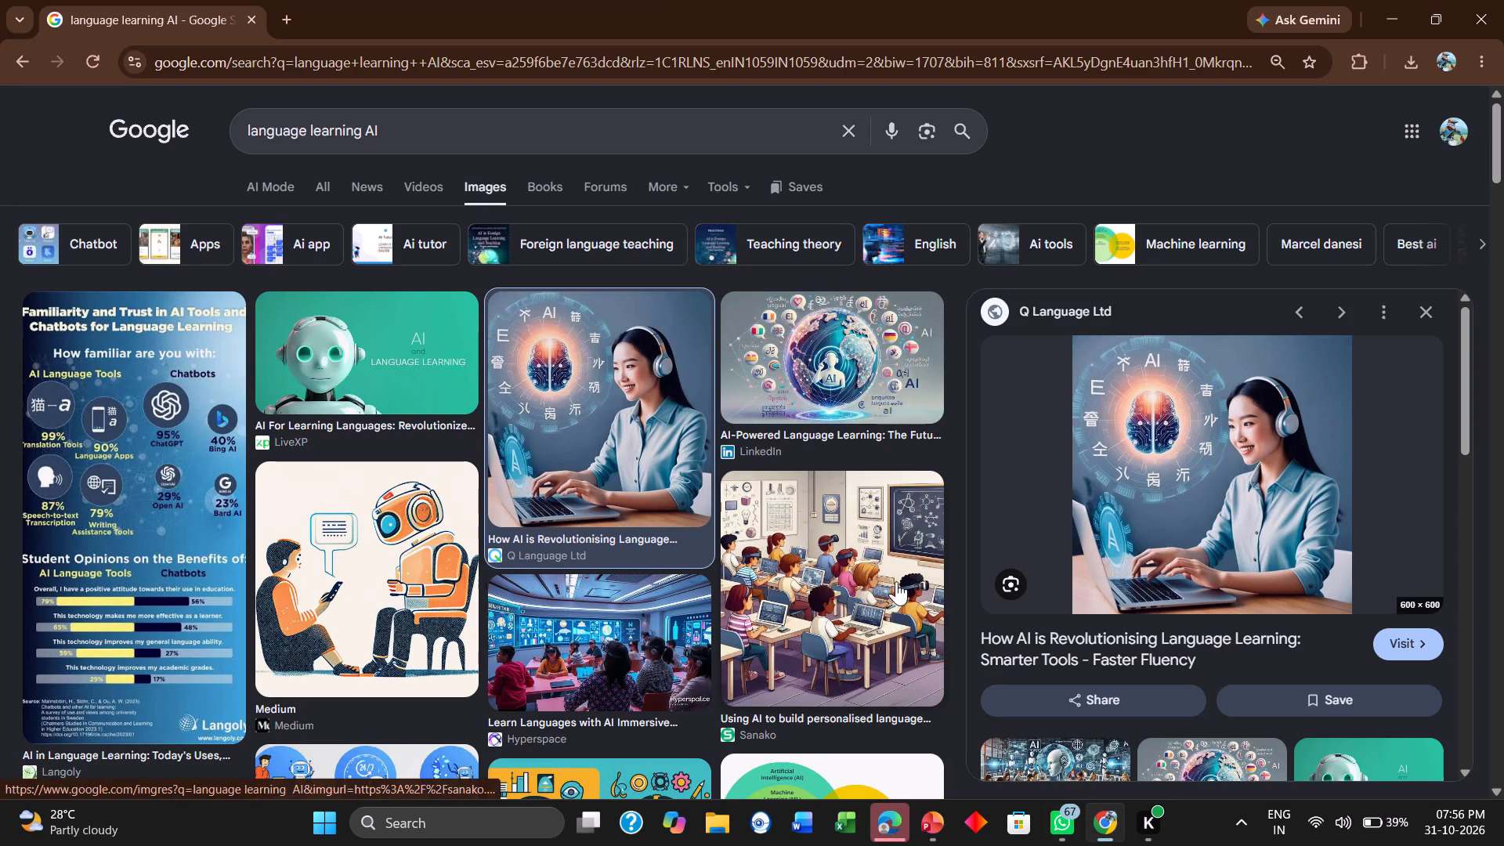
scroll(1023, 618, "down", 2)
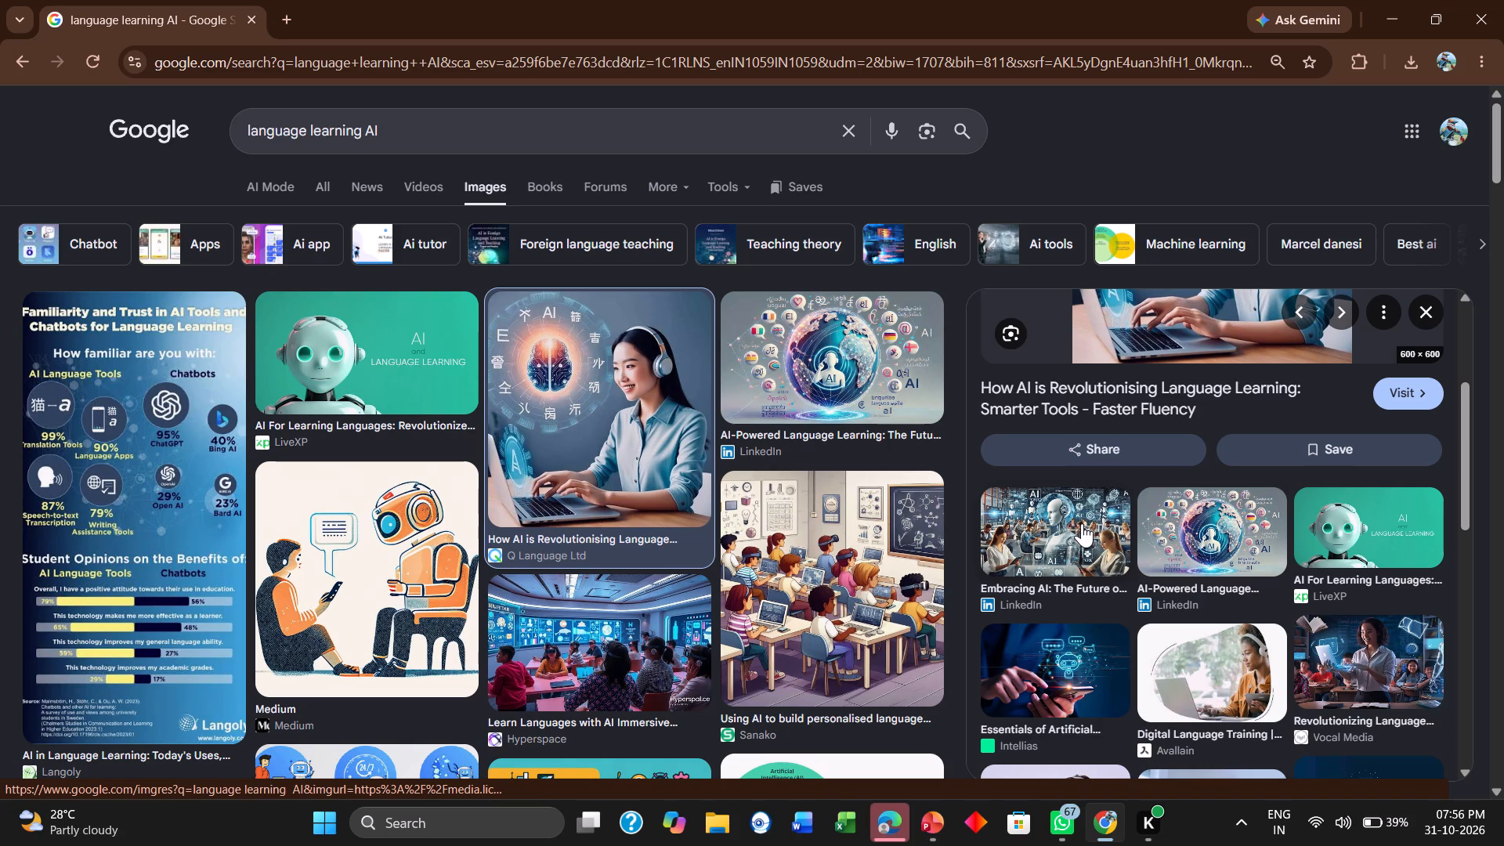
left_click(1039, 519)
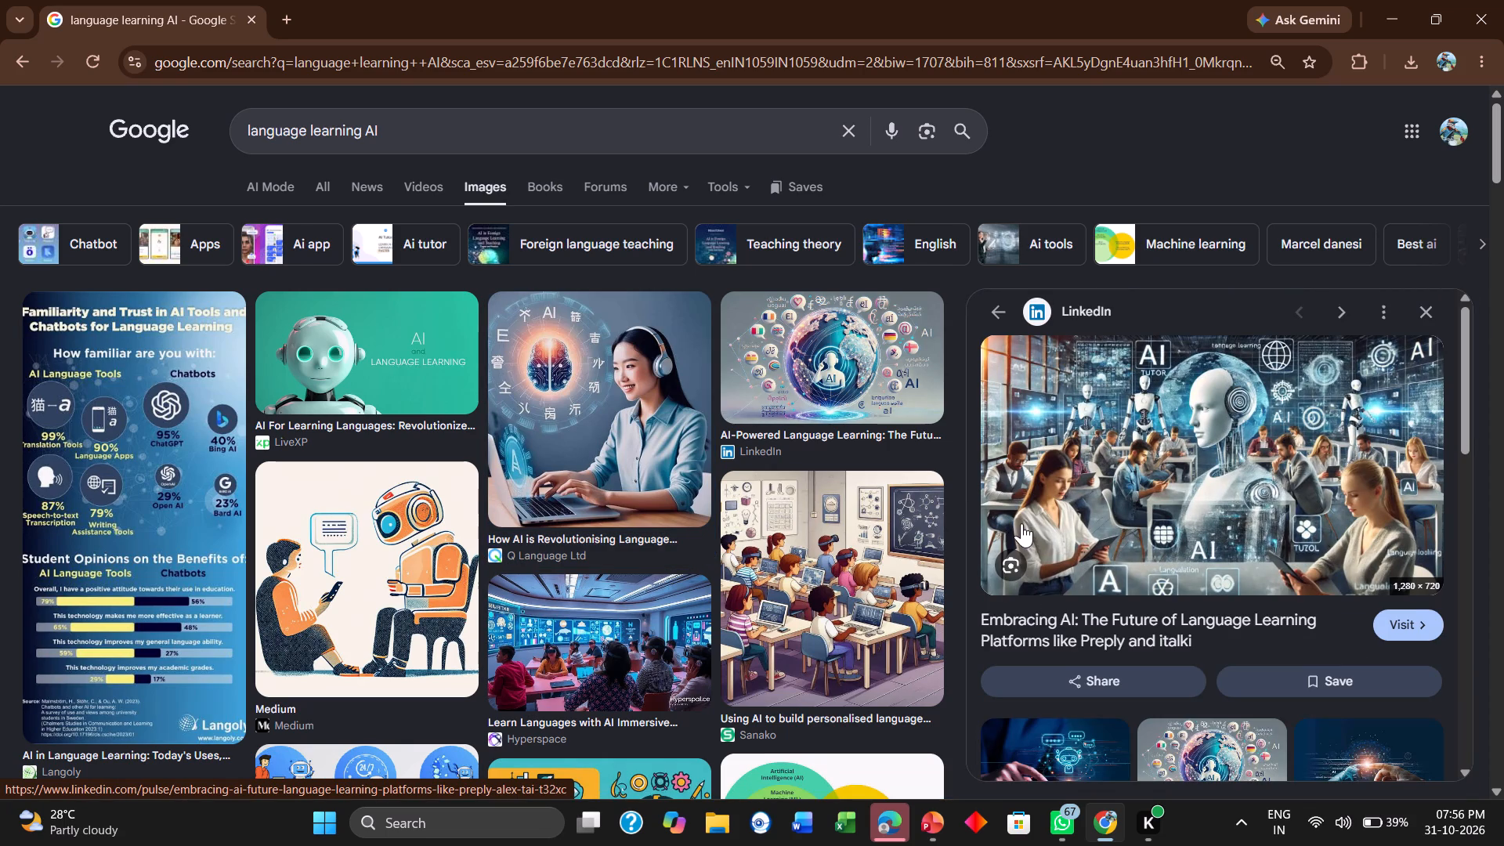
Switch to Chrome and save the "Evolution of AI systems for language" picture from the "language learning AI" image results.
left_click(852, 392)
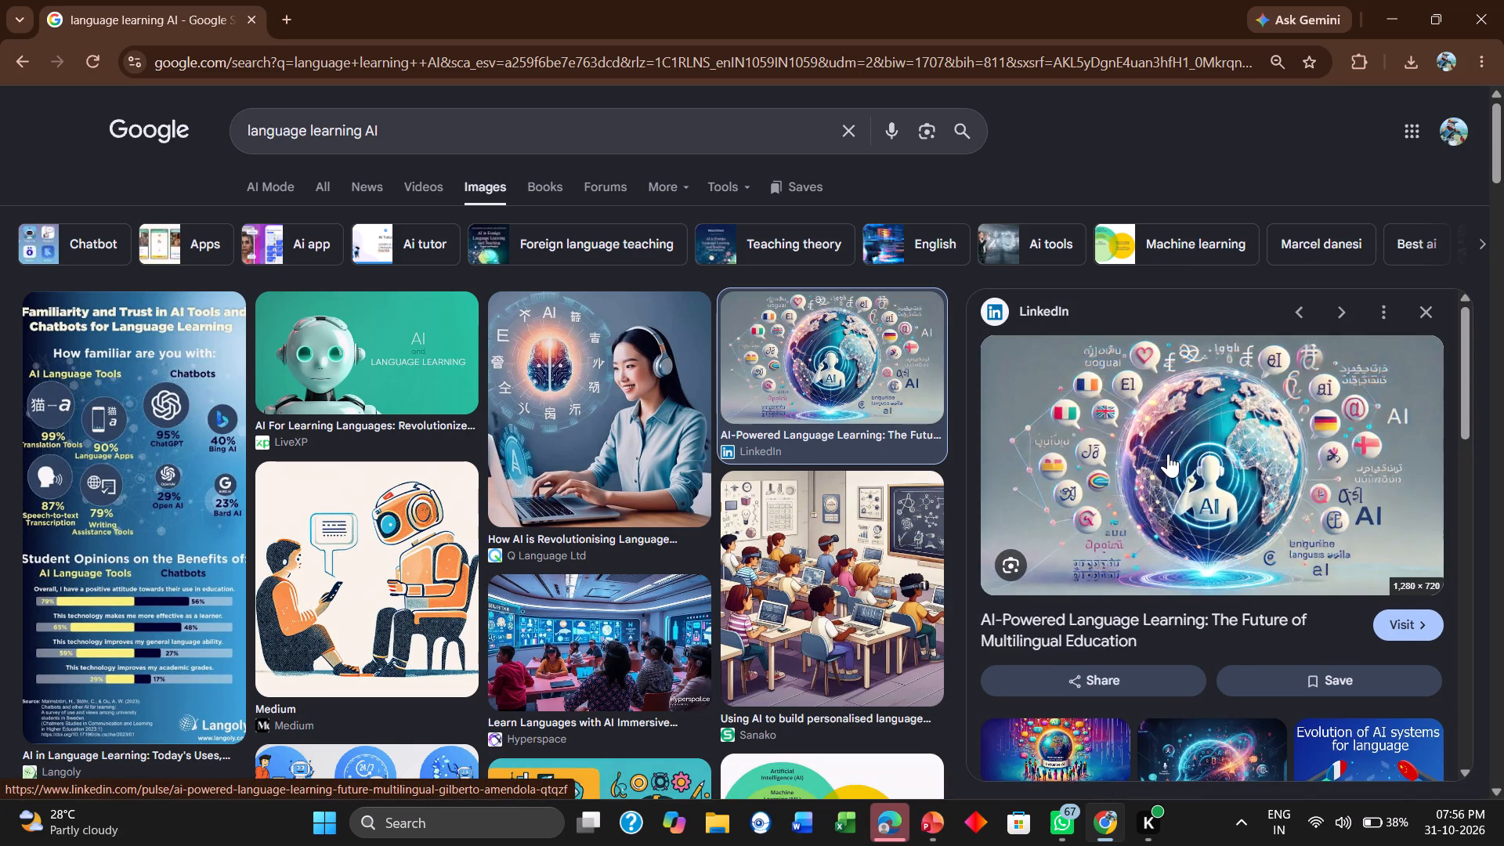
right_click(1168, 454)
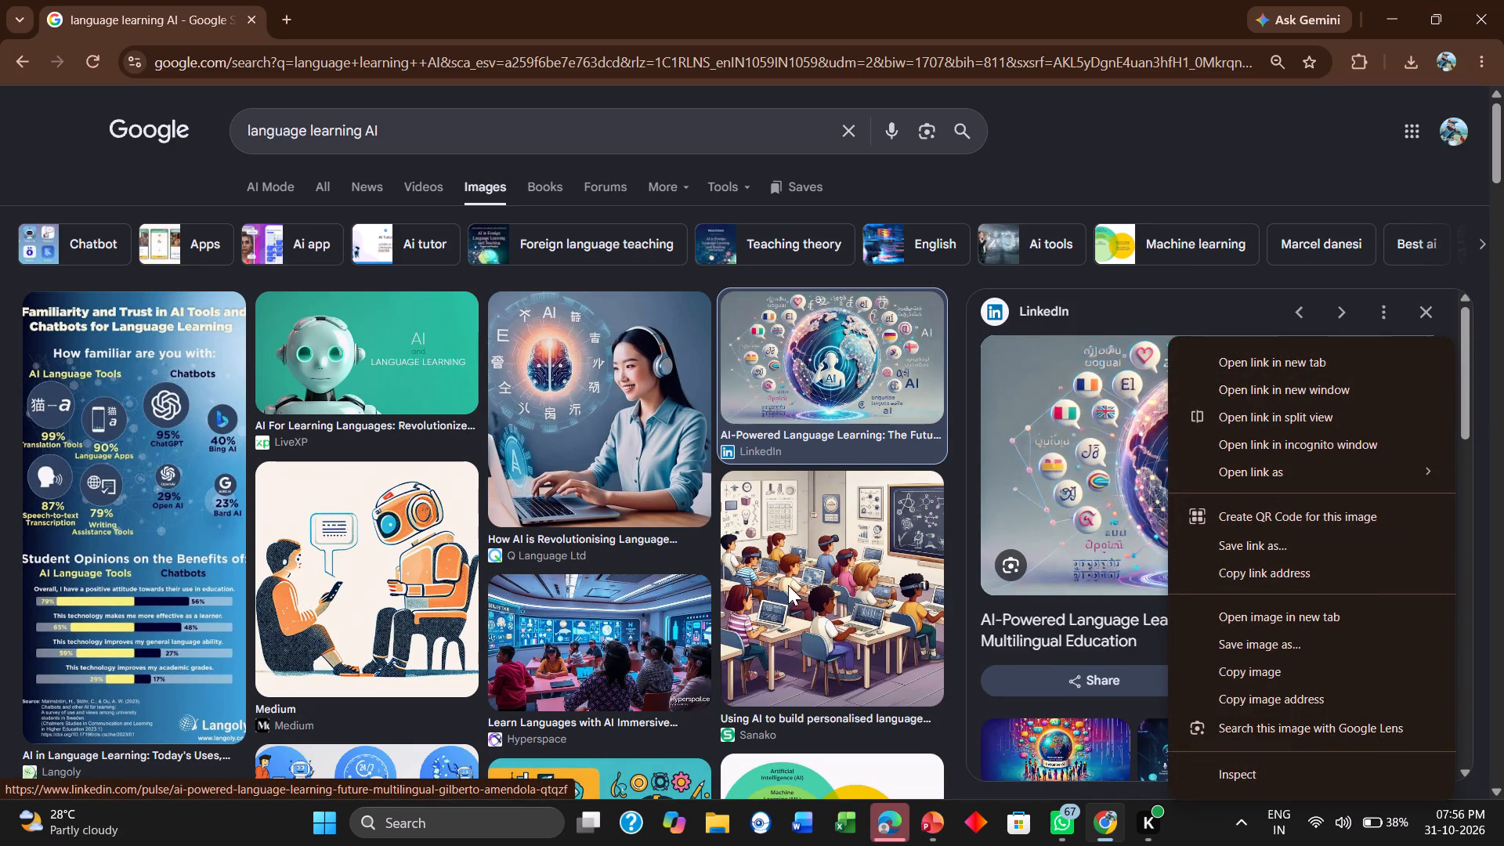
scroll(788, 585, "down", 2)
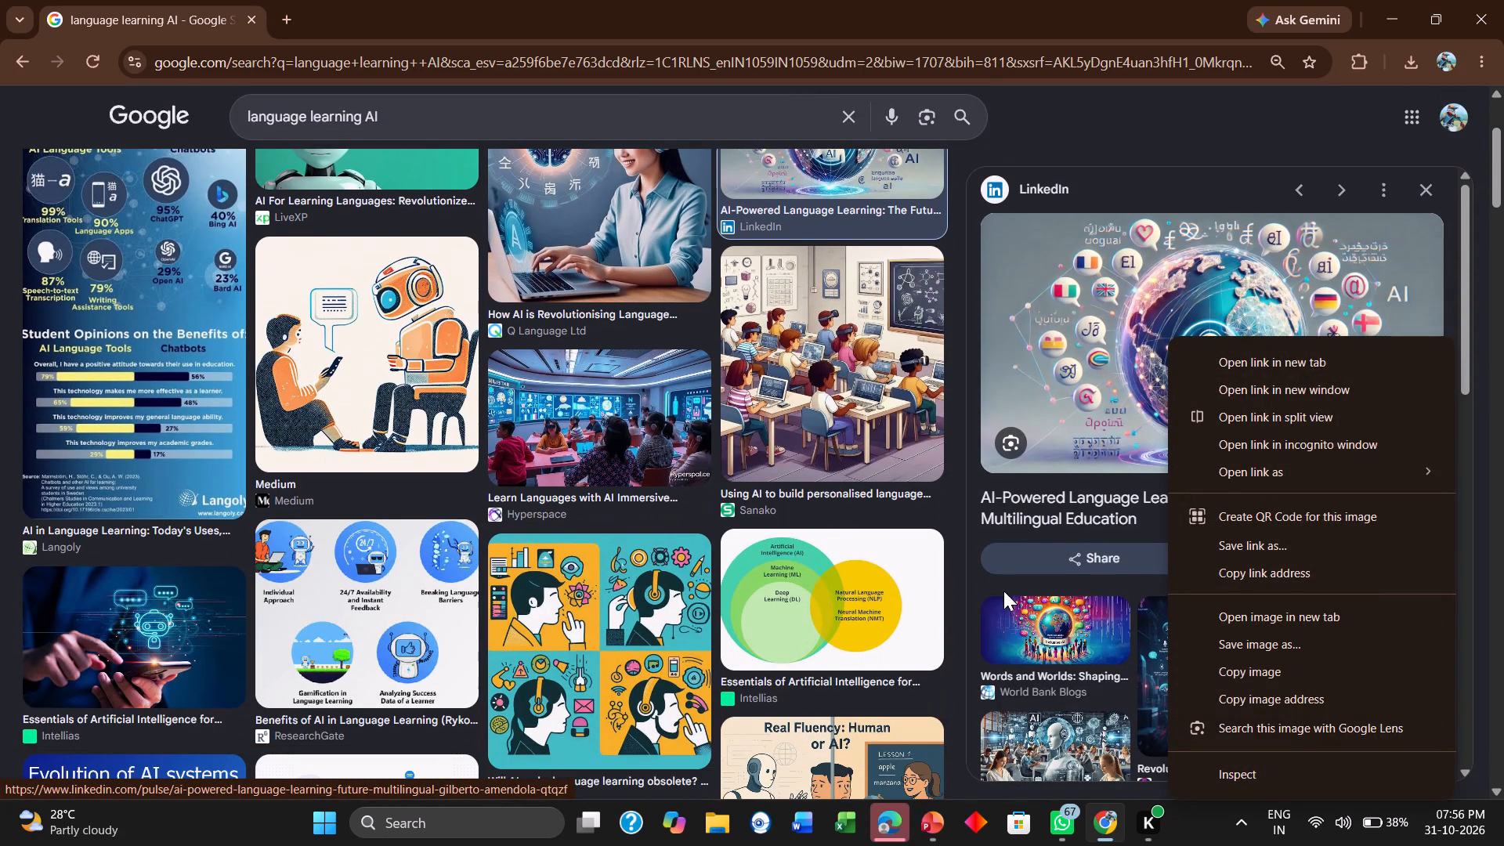
scroll(429, 497, "down", 1)
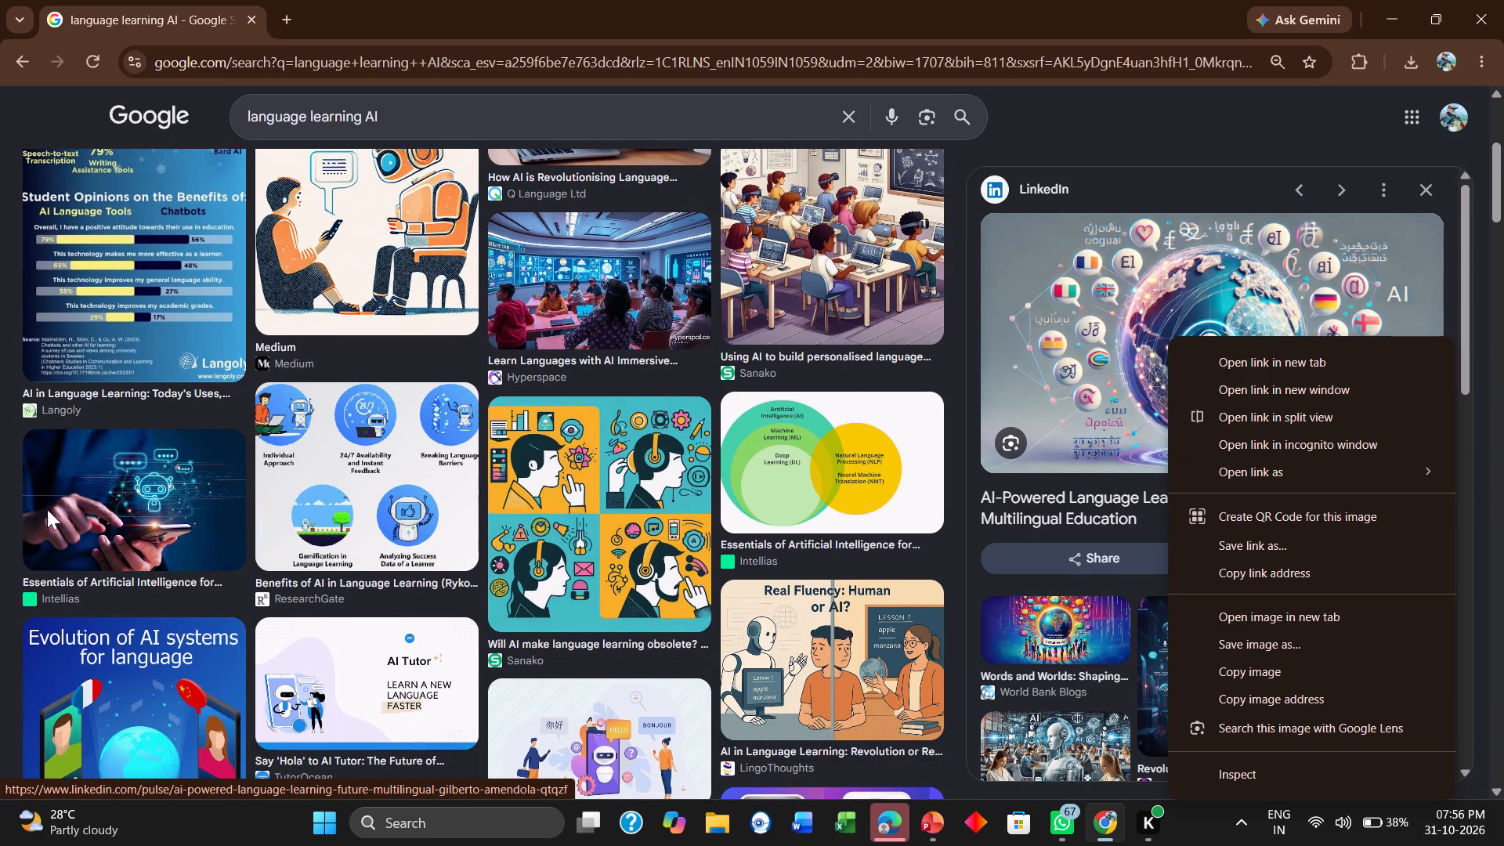
scroll(83, 508, "down", 2)
scroll(290, 495, "down", 2)
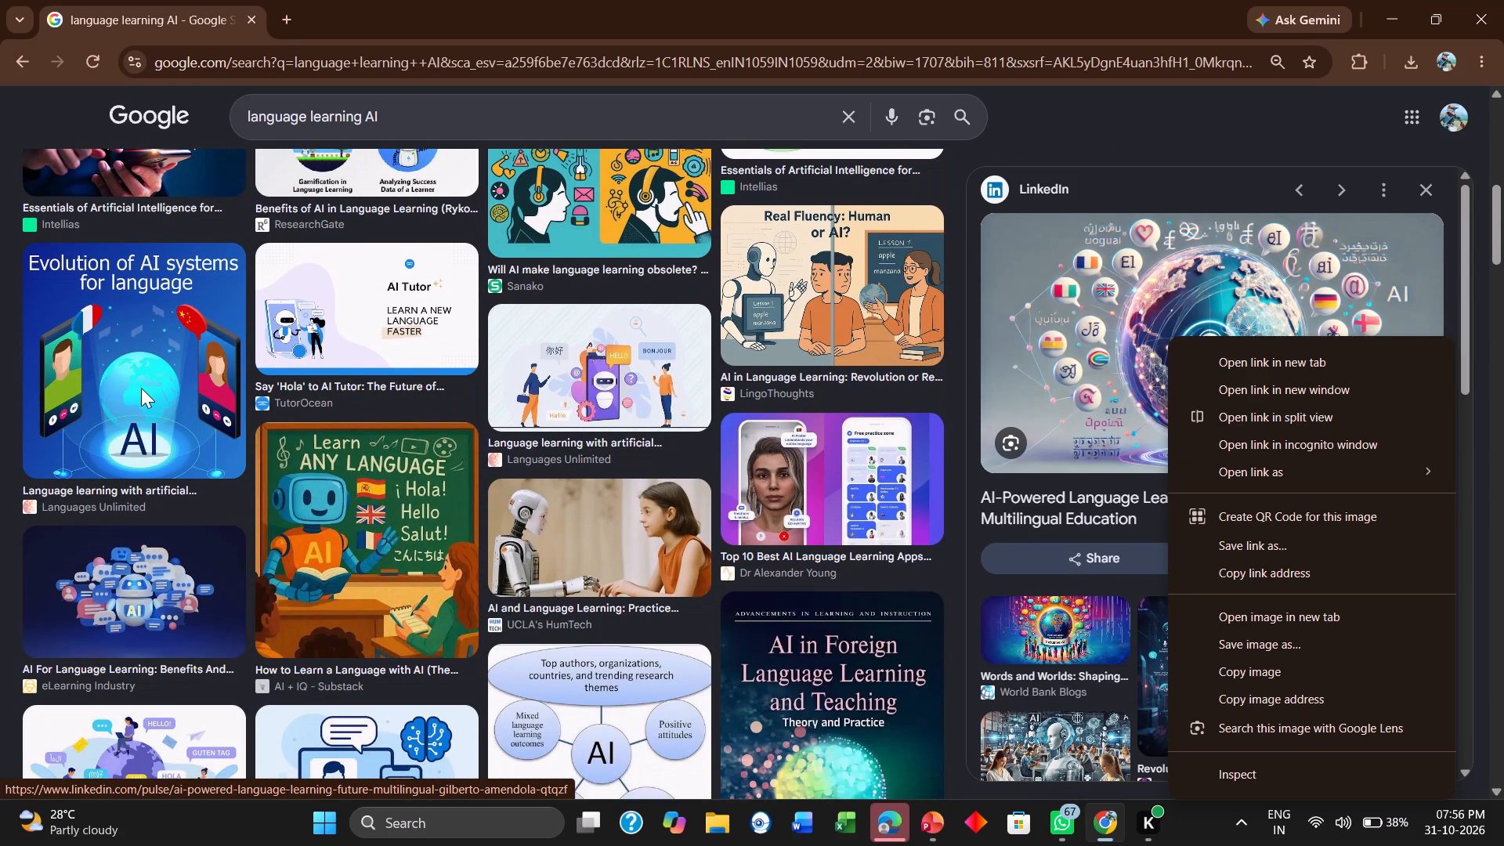
left_click(141, 388)
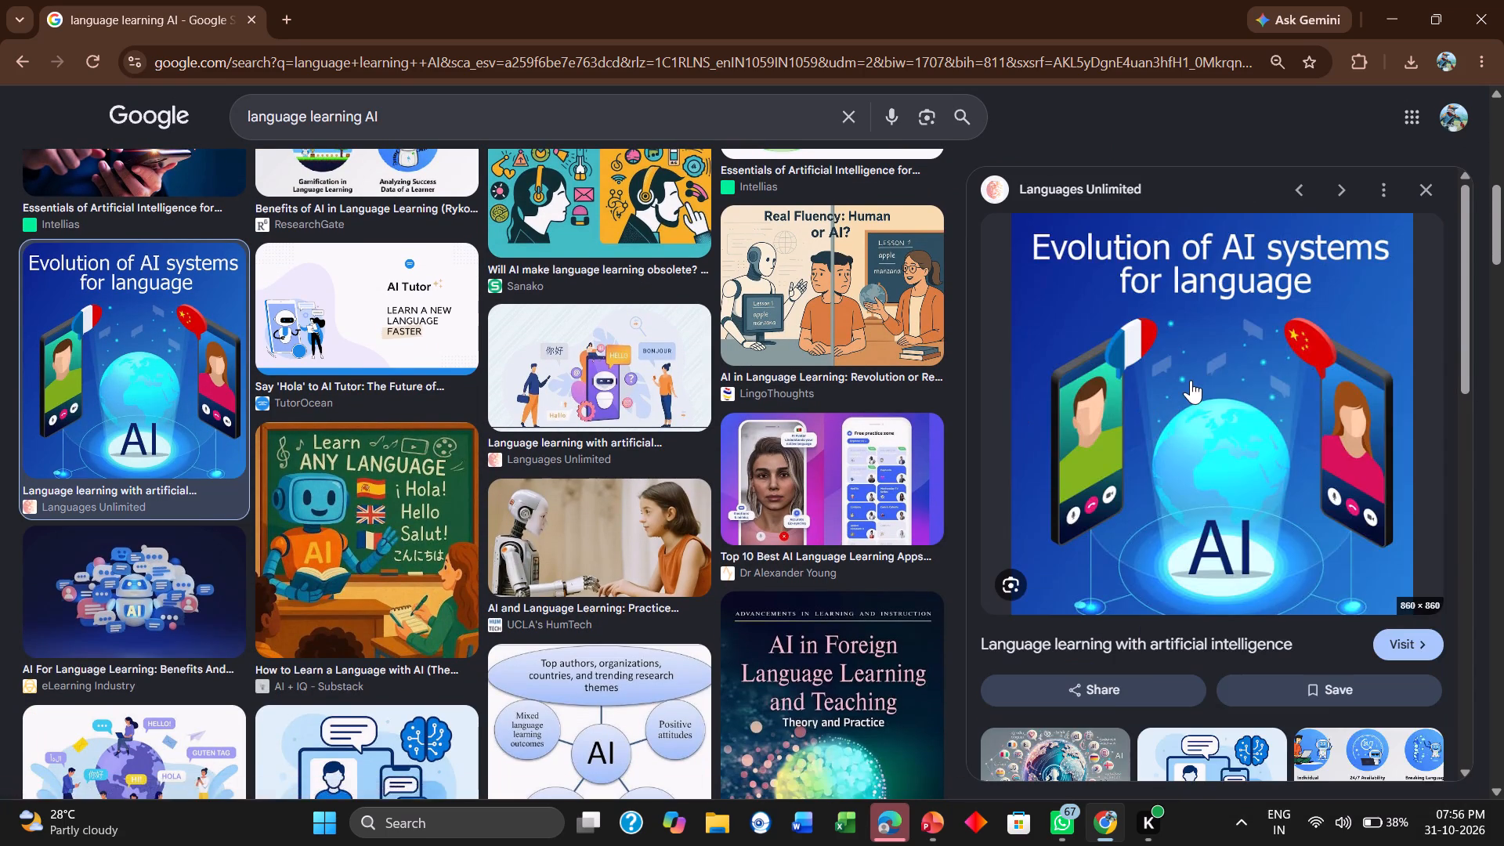
right_click(1191, 380)
left_click(1275, 628)
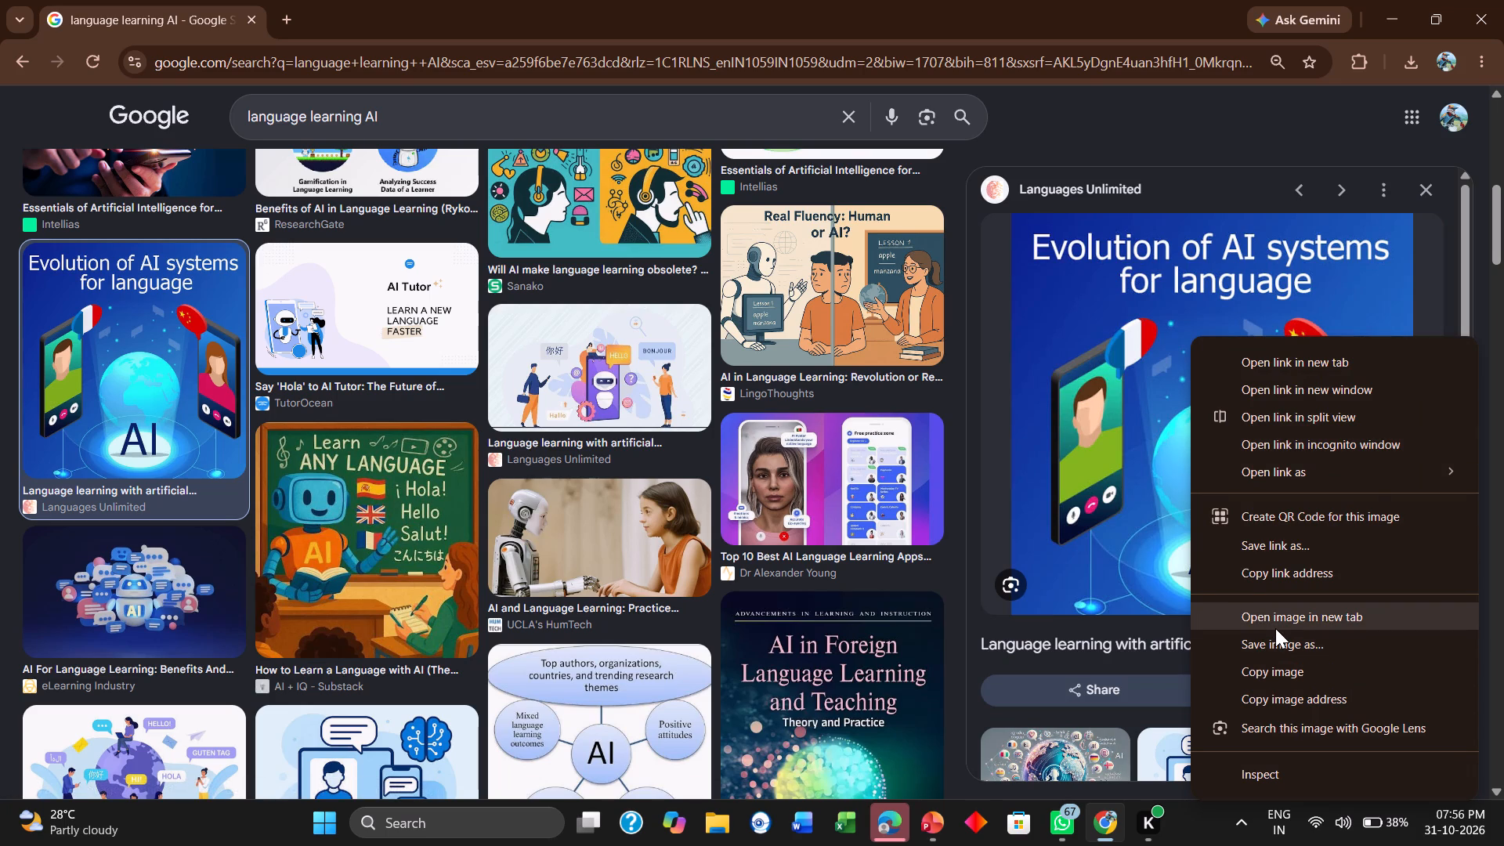
left_click(1279, 633)
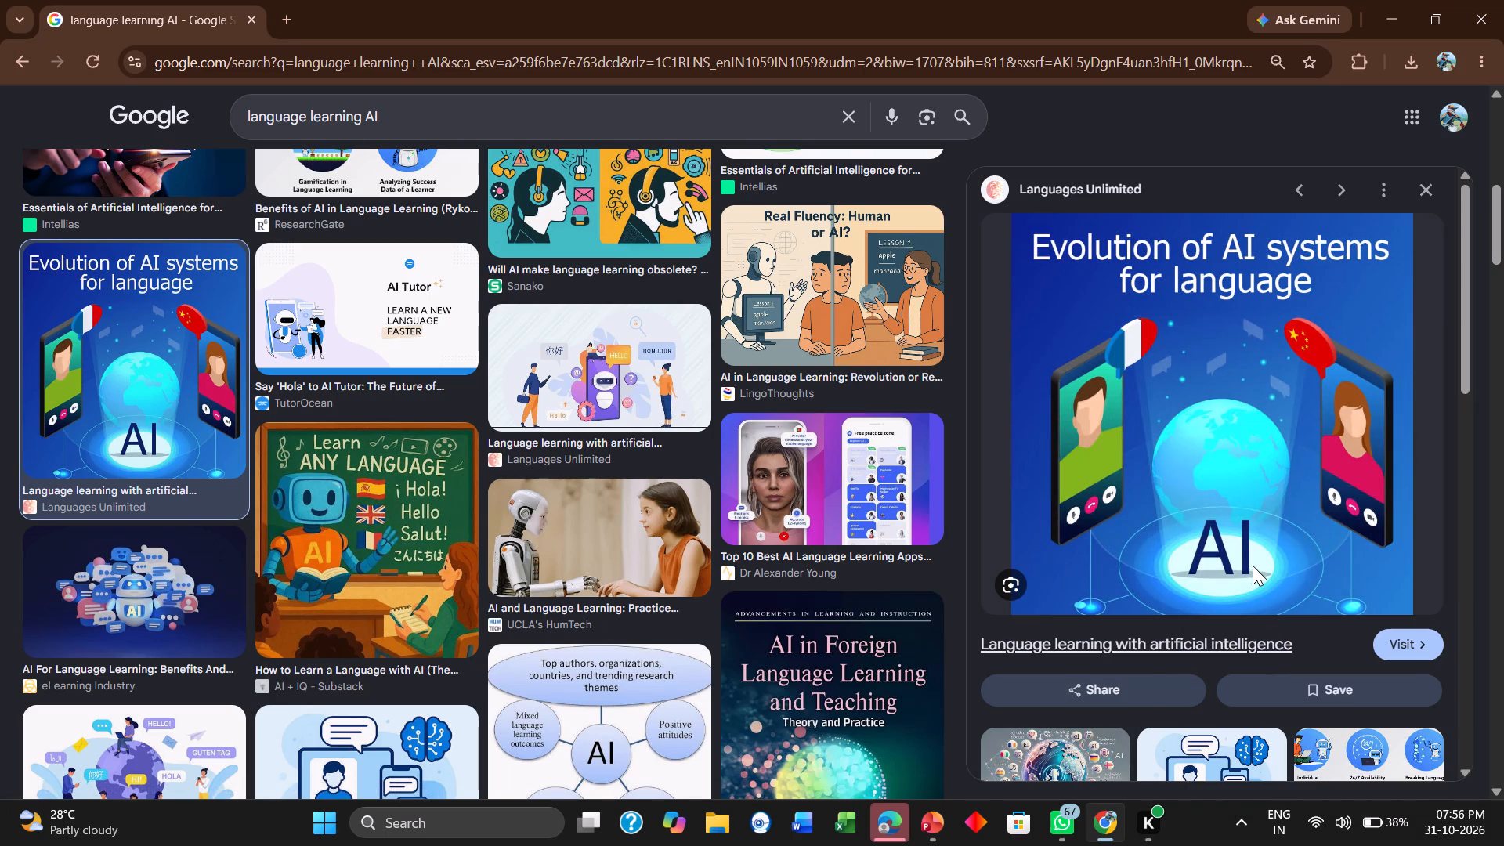
left_click(591, 438)
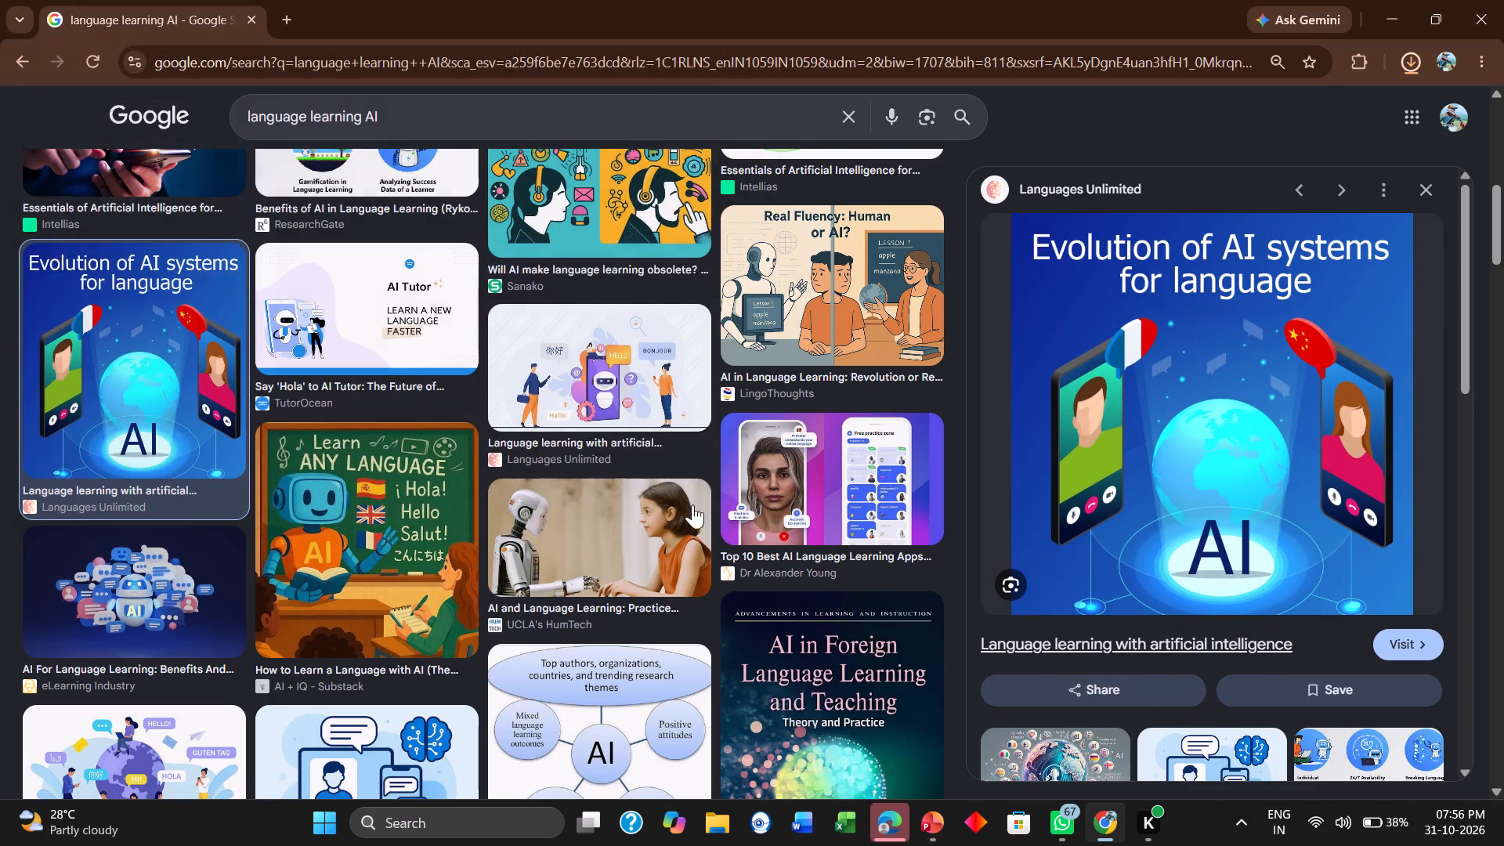
Switch back to the Generative AI deck and insert the picture "images (4)" from Downloads on the Abstract slide.
left_click(925, 826)
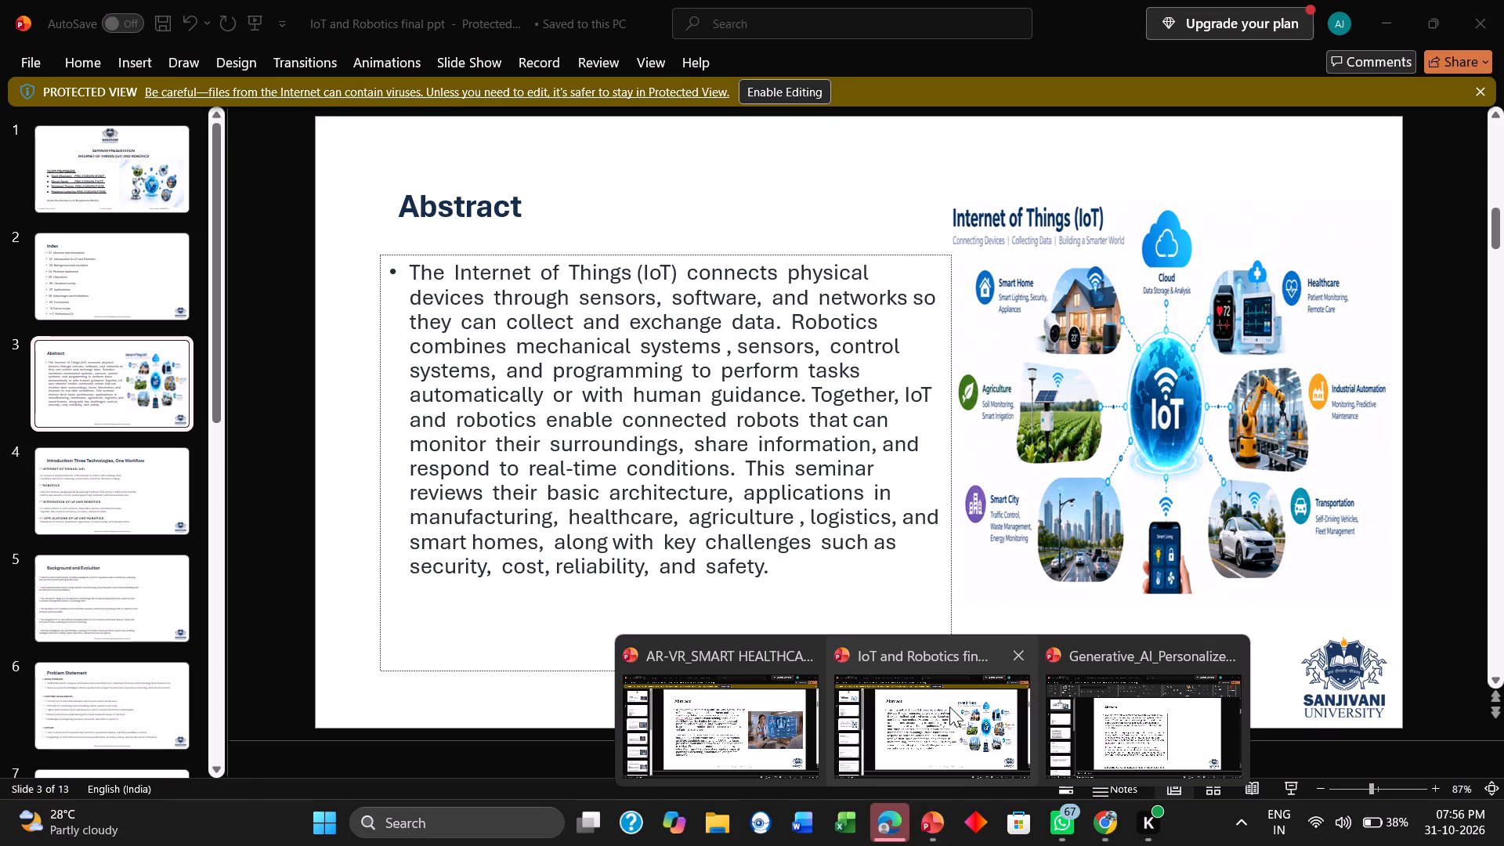
left_click(1109, 761)
left_click(118, 74)
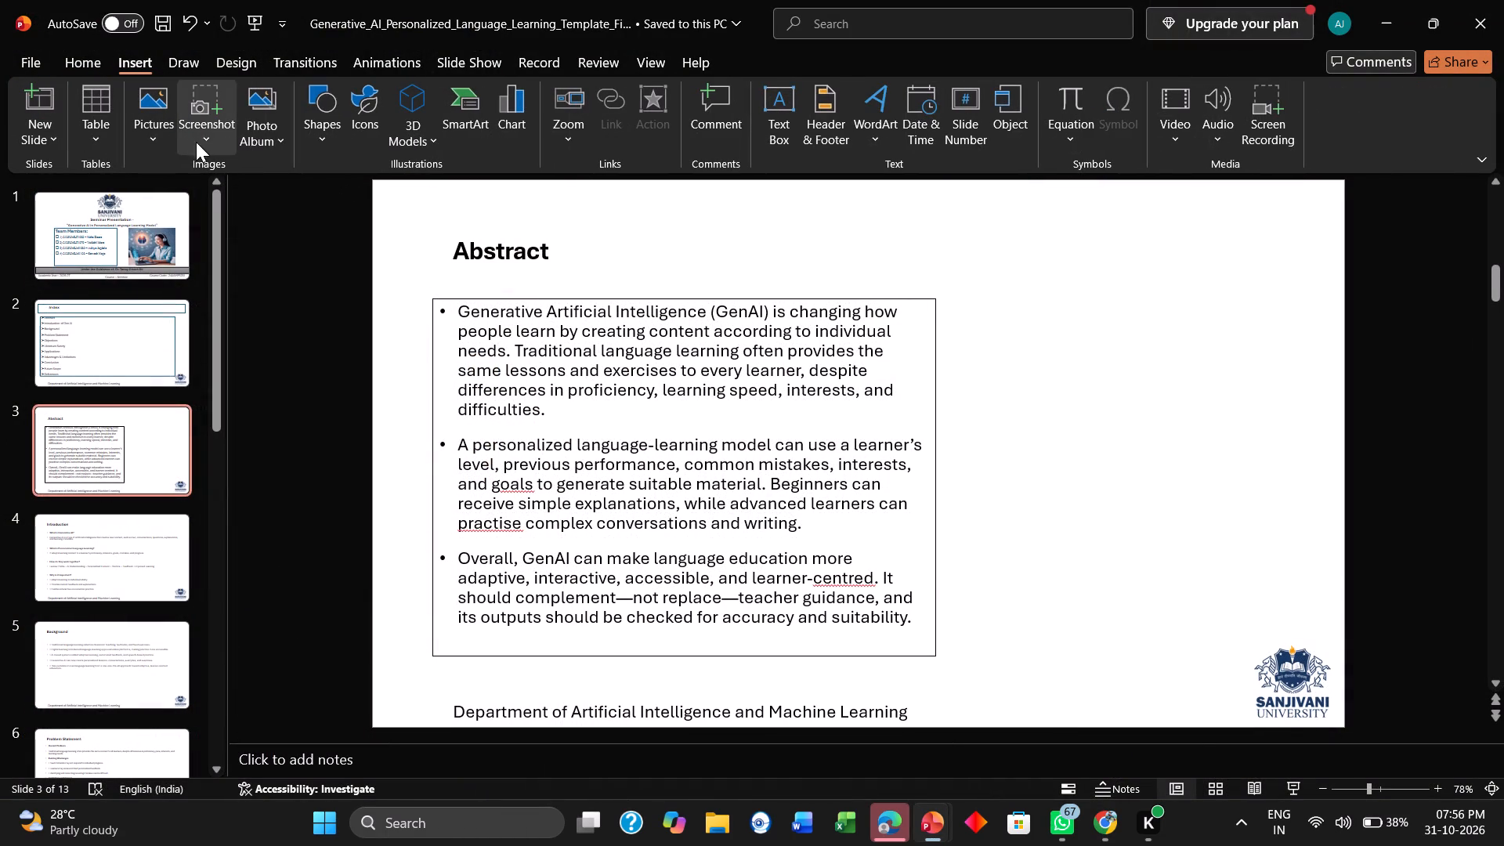
left_click(151, 140)
left_click(174, 193)
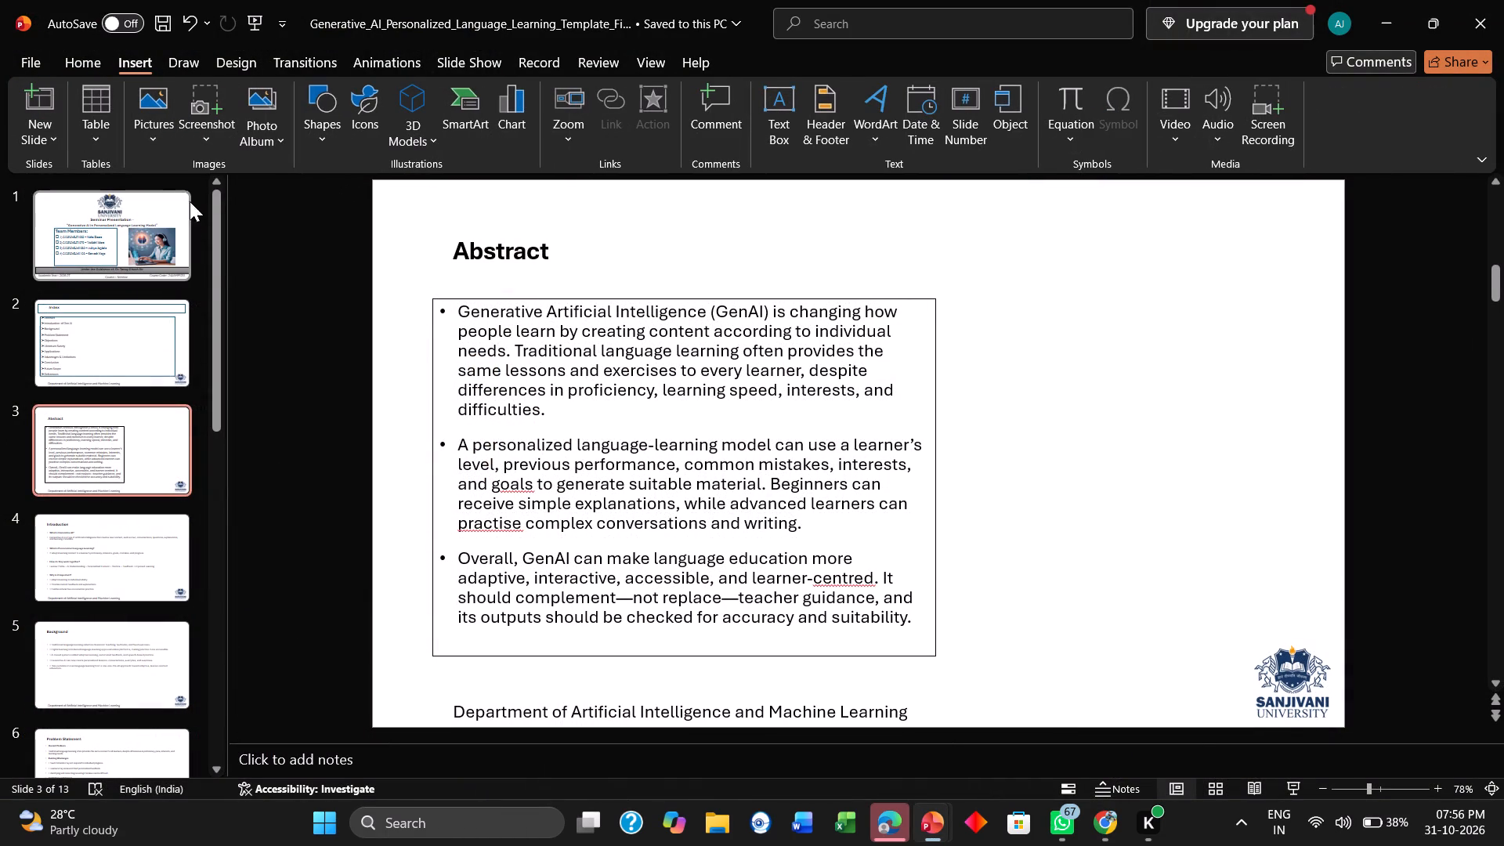
left_click(201, 205)
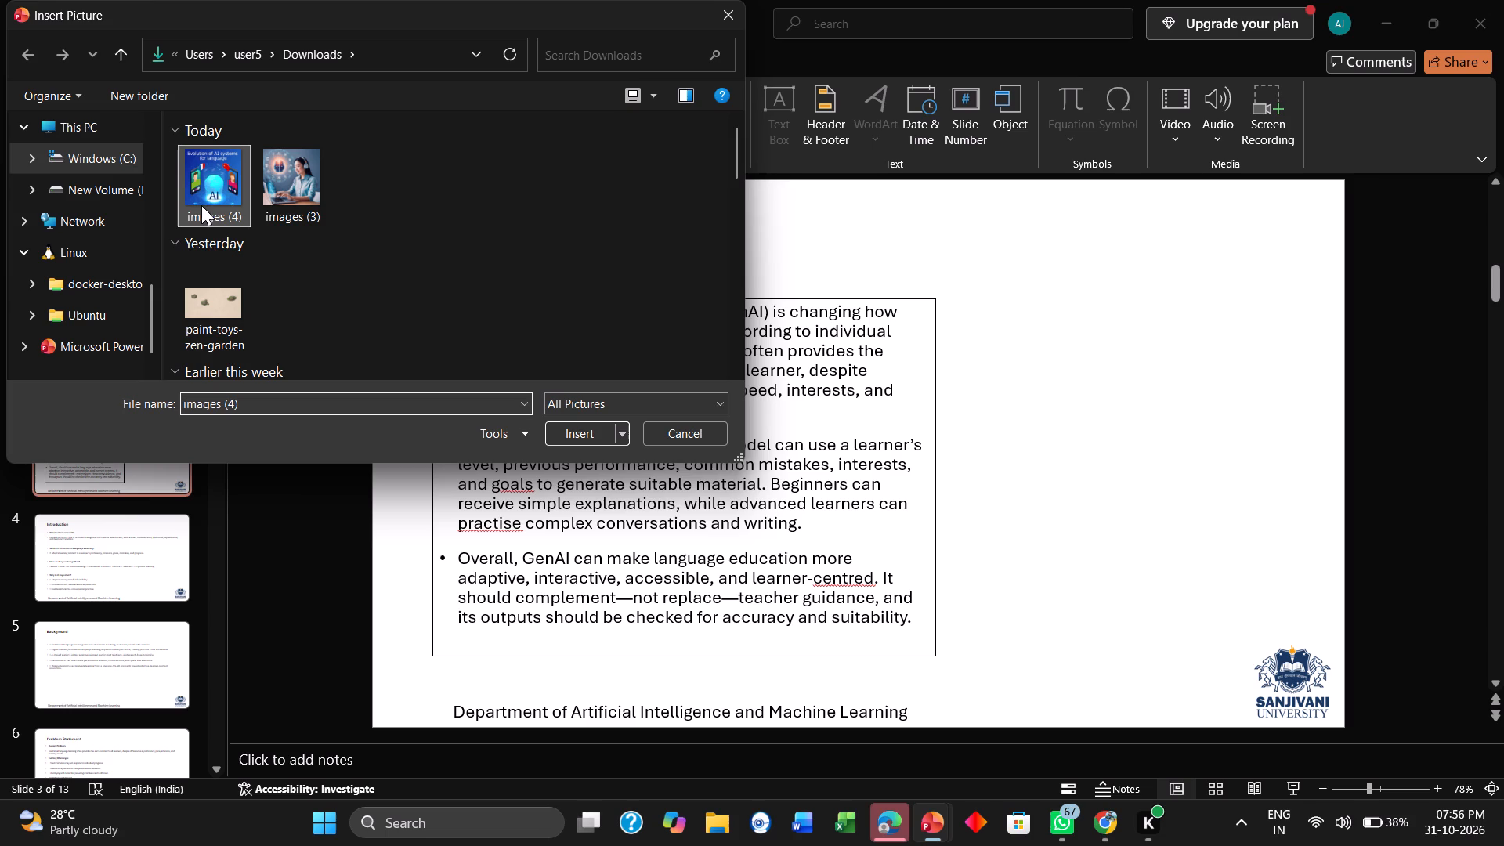
left_click(562, 430)
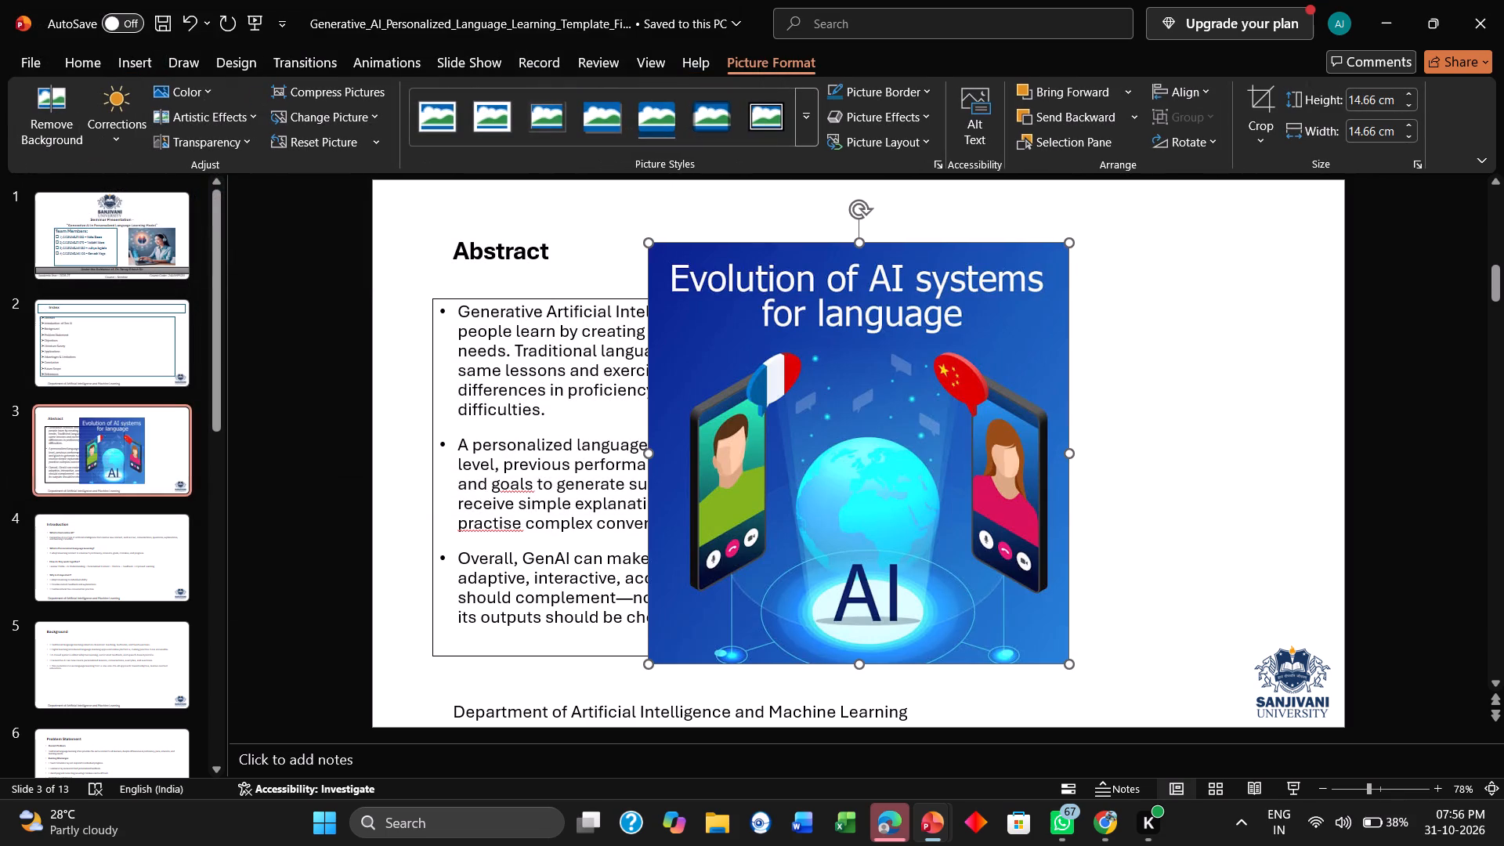
Shrink the inserted picture to about 12 cm square and place it beside the body text box, checking the AR-VR deck's Abstract layout.
left_click_drag(1074, 663, 980, 611)
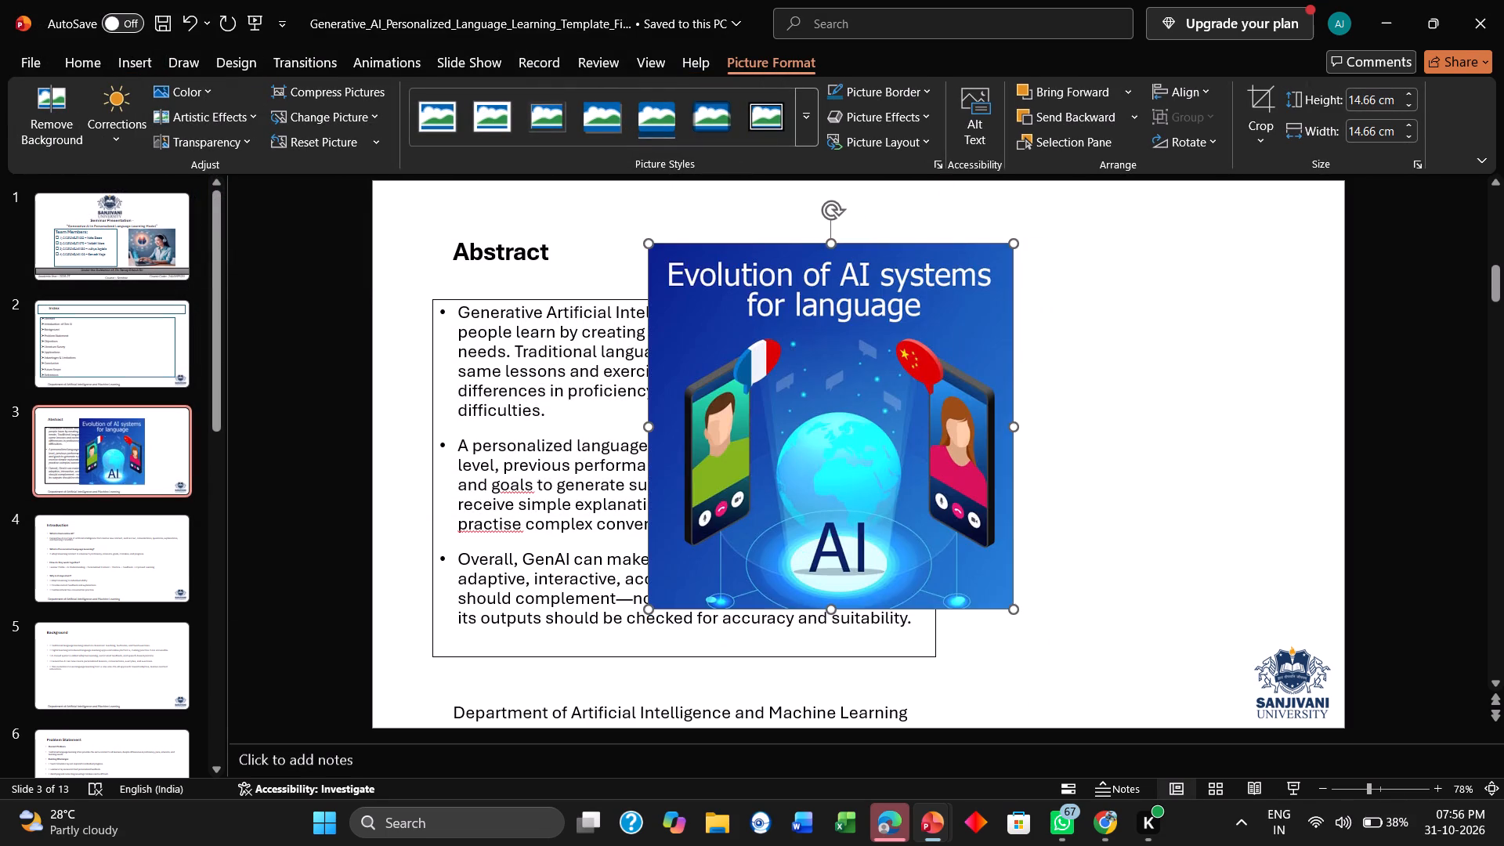
left_click_drag(927, 528, 1239, 580)
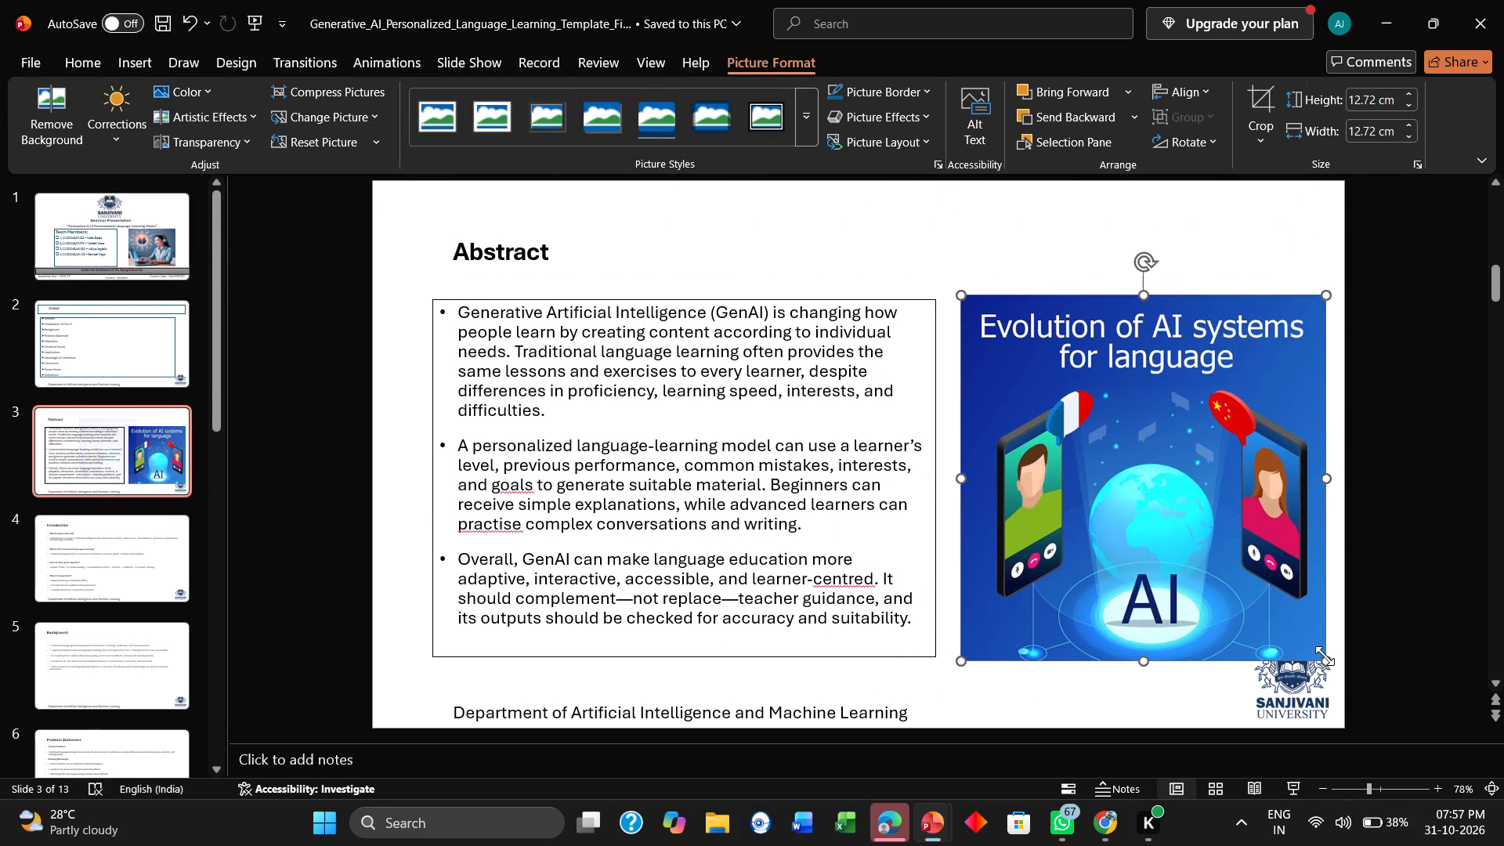
left_click_drag(1325, 656, 1289, 640)
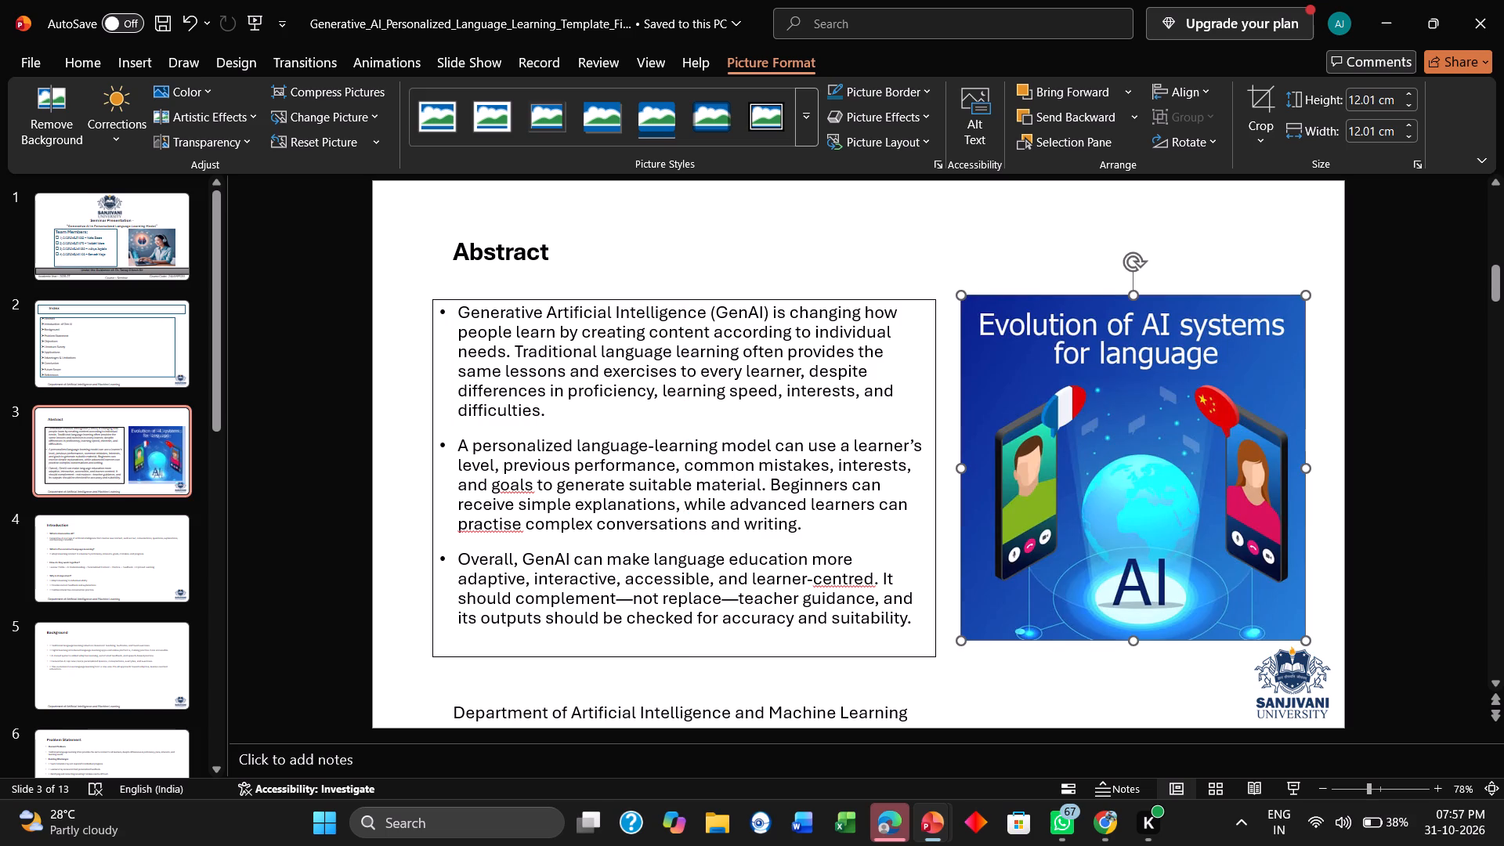
left_click(1219, 612)
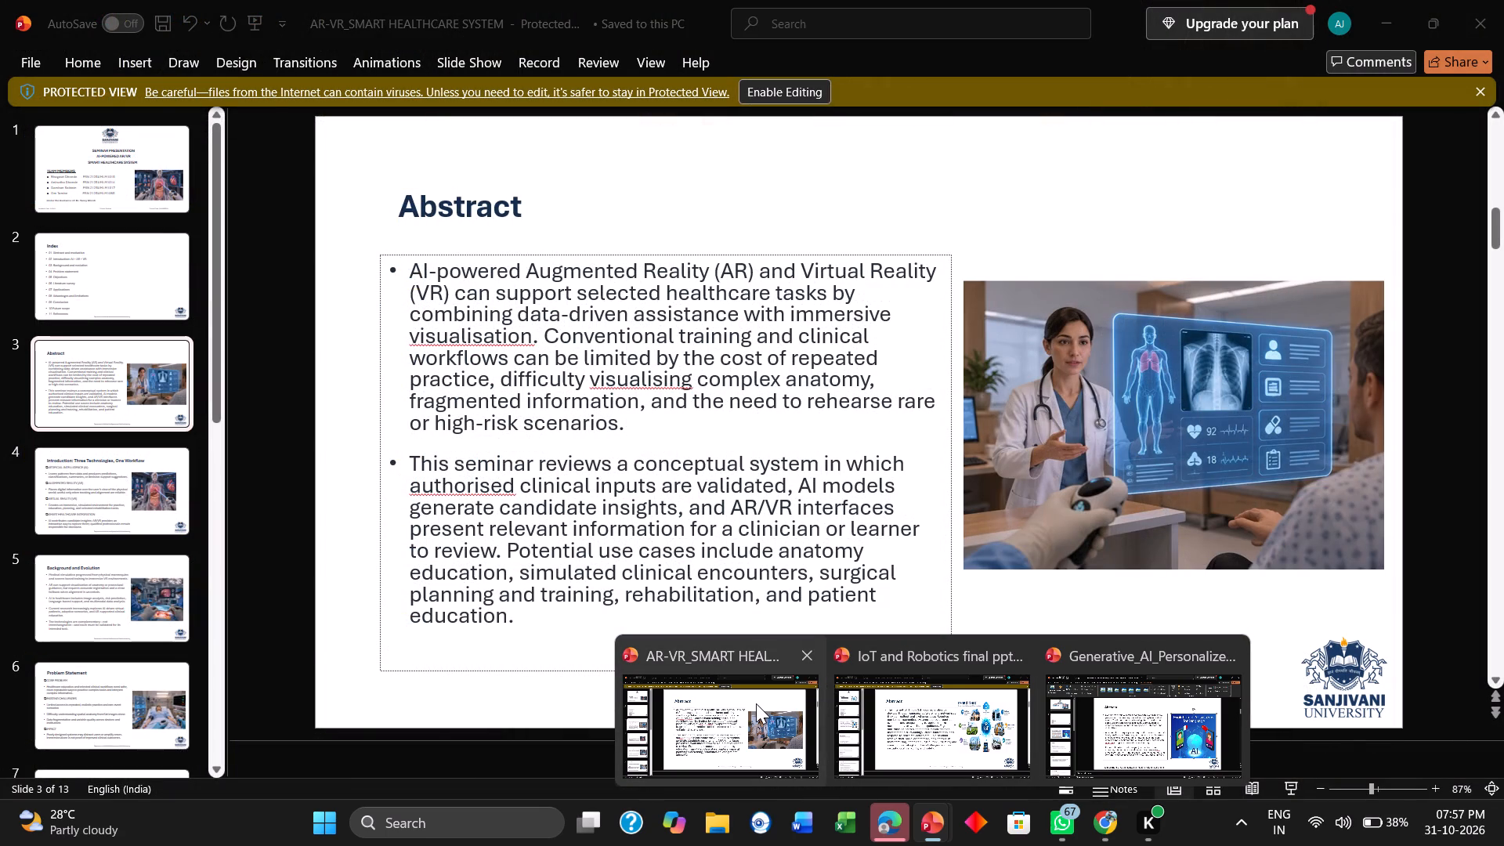
left_click(1104, 709)
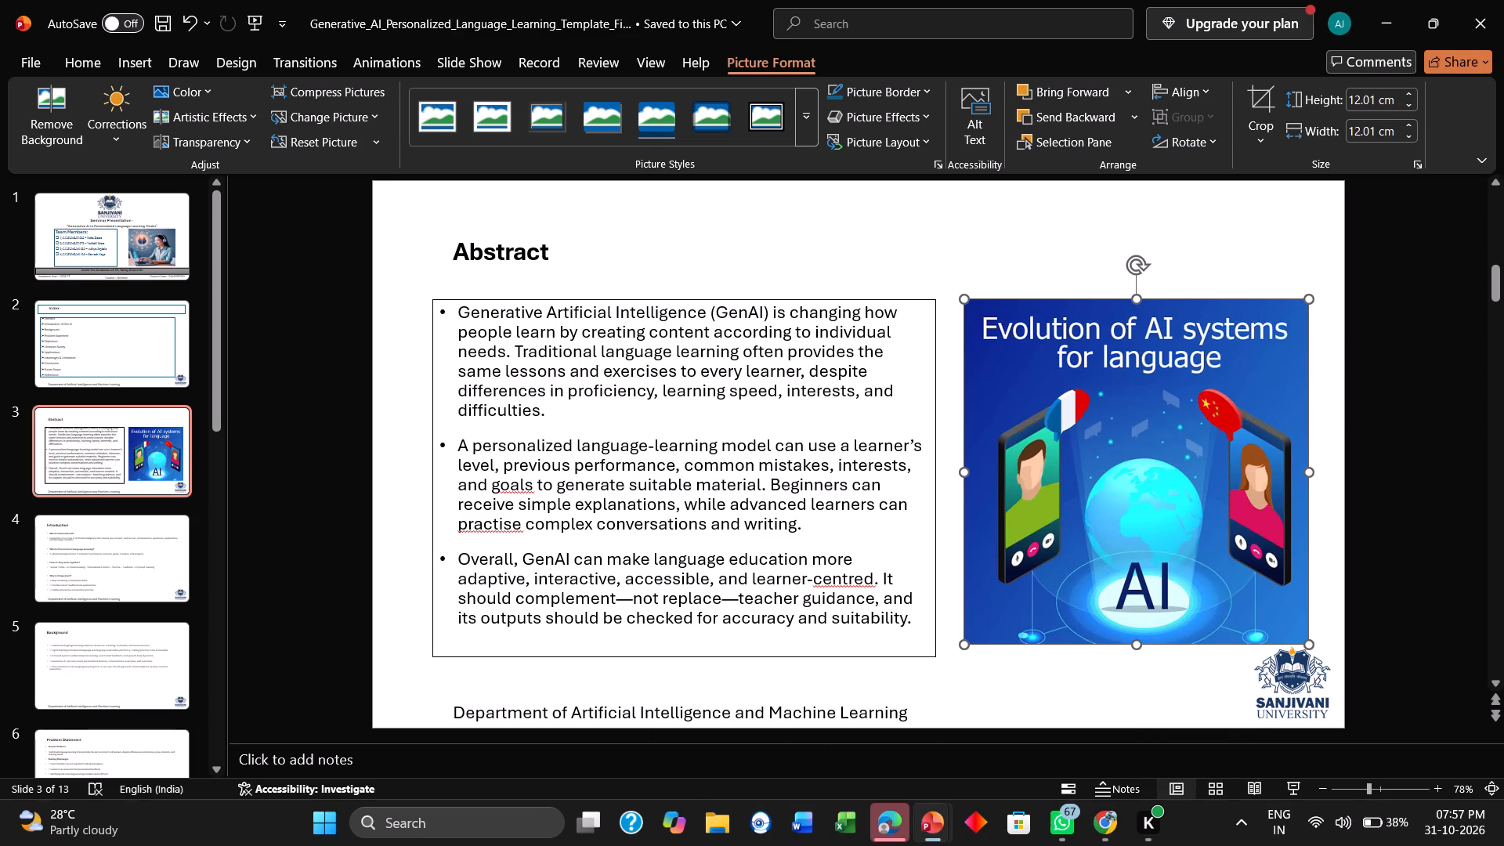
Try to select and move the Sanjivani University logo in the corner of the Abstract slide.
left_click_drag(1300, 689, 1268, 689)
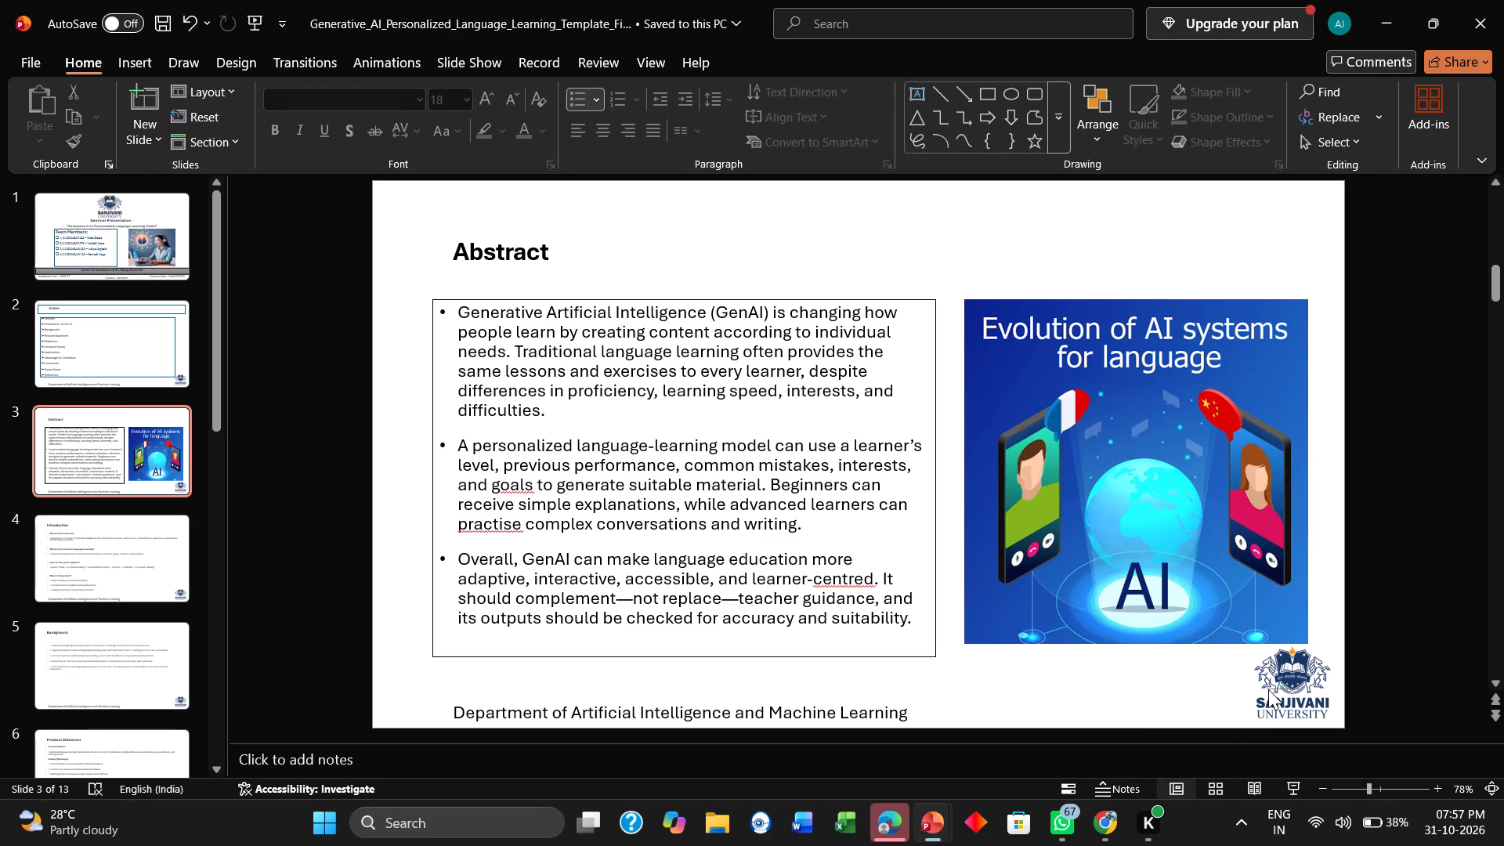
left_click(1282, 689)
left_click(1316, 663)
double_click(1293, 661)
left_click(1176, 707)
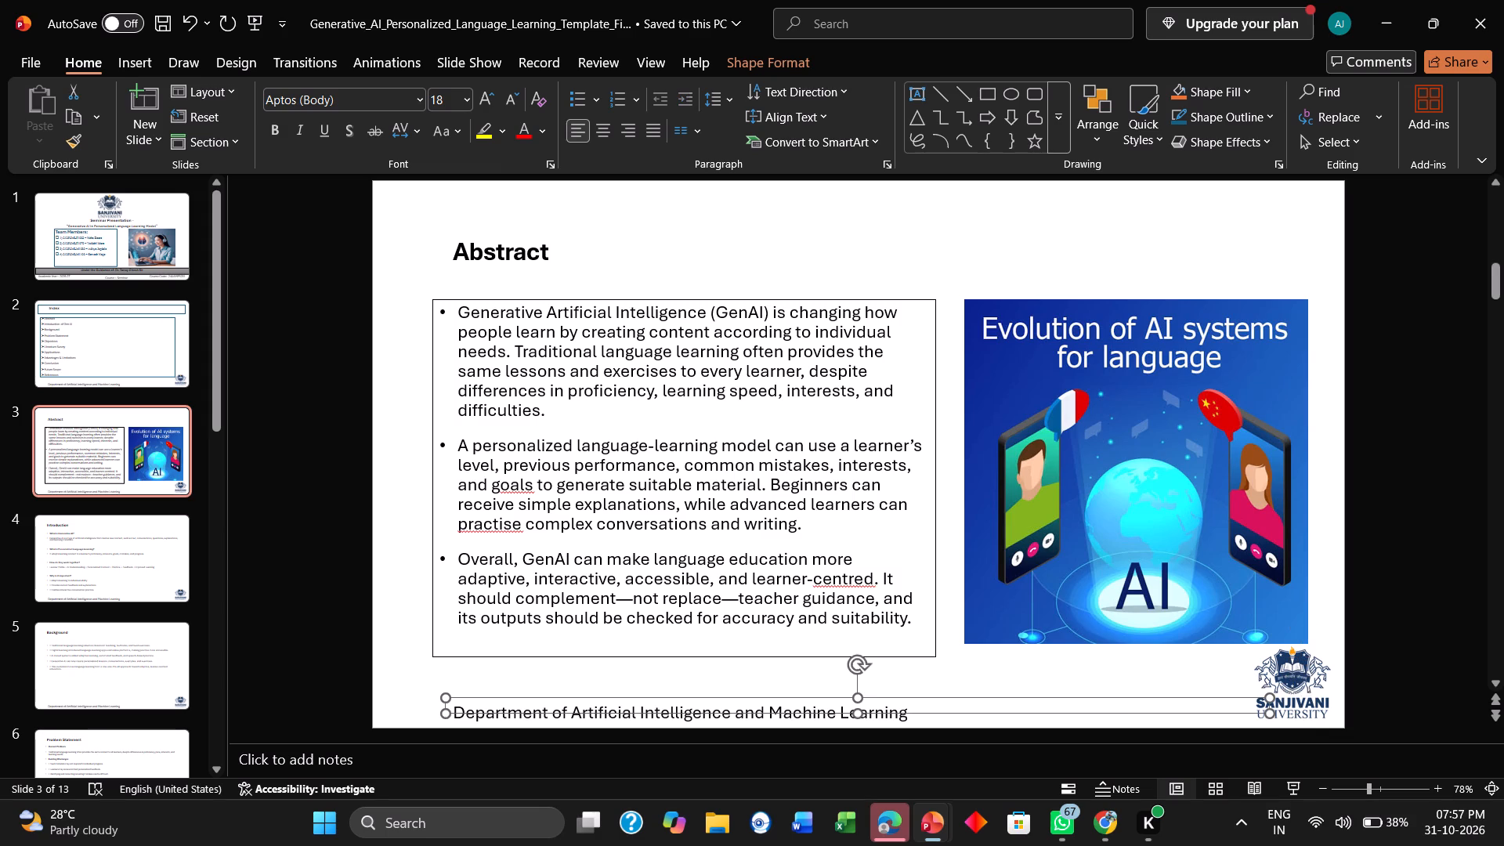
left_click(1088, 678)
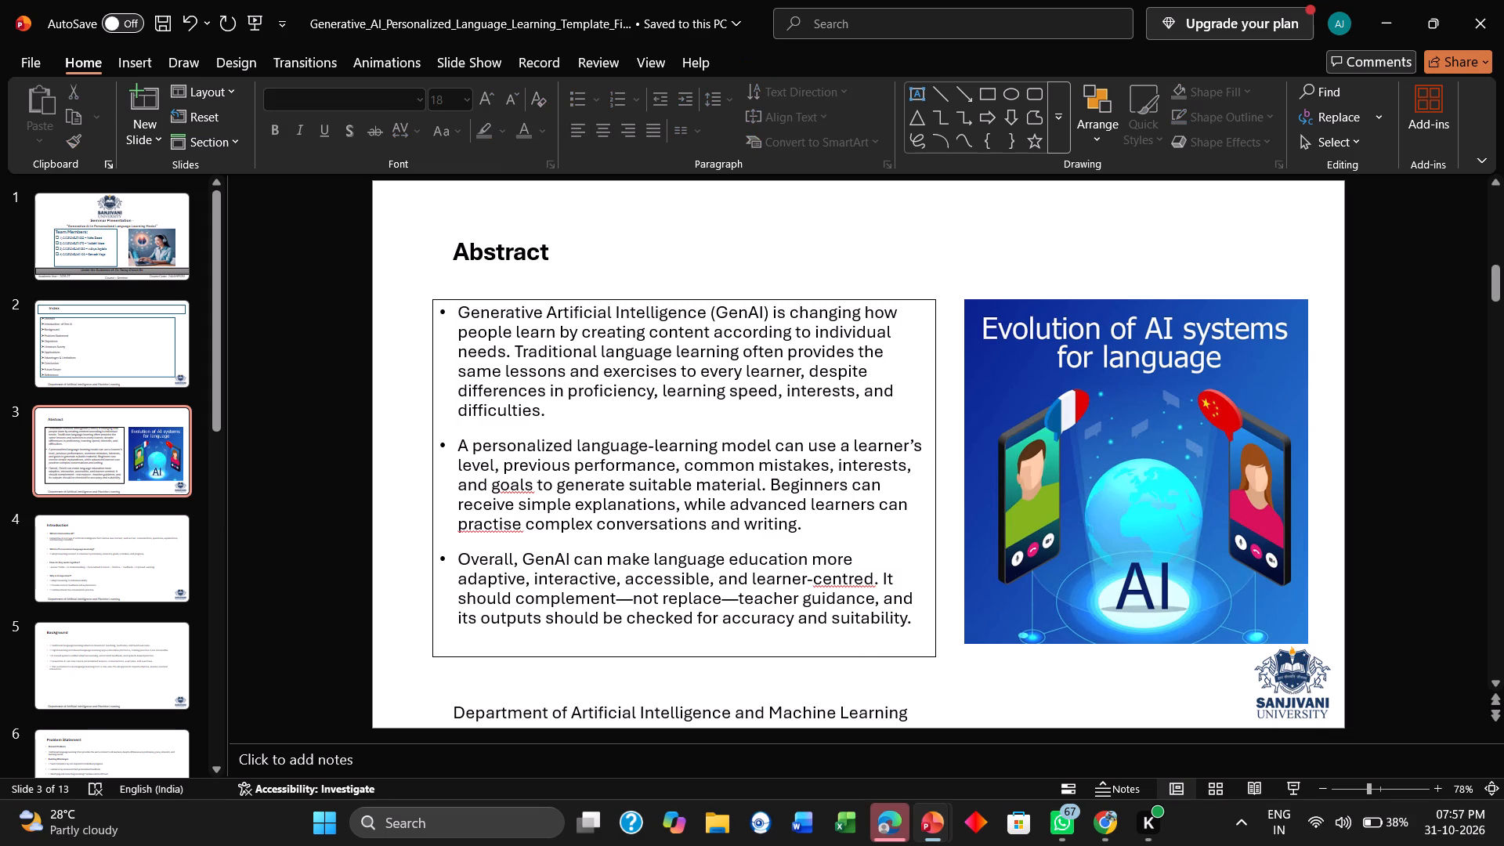
Move the Abstract body text box up so its top edge meets the bottom of the title box.
left_click(1127, 576)
left_click(732, 452)
left_click_drag(732, 452, 732, 443)
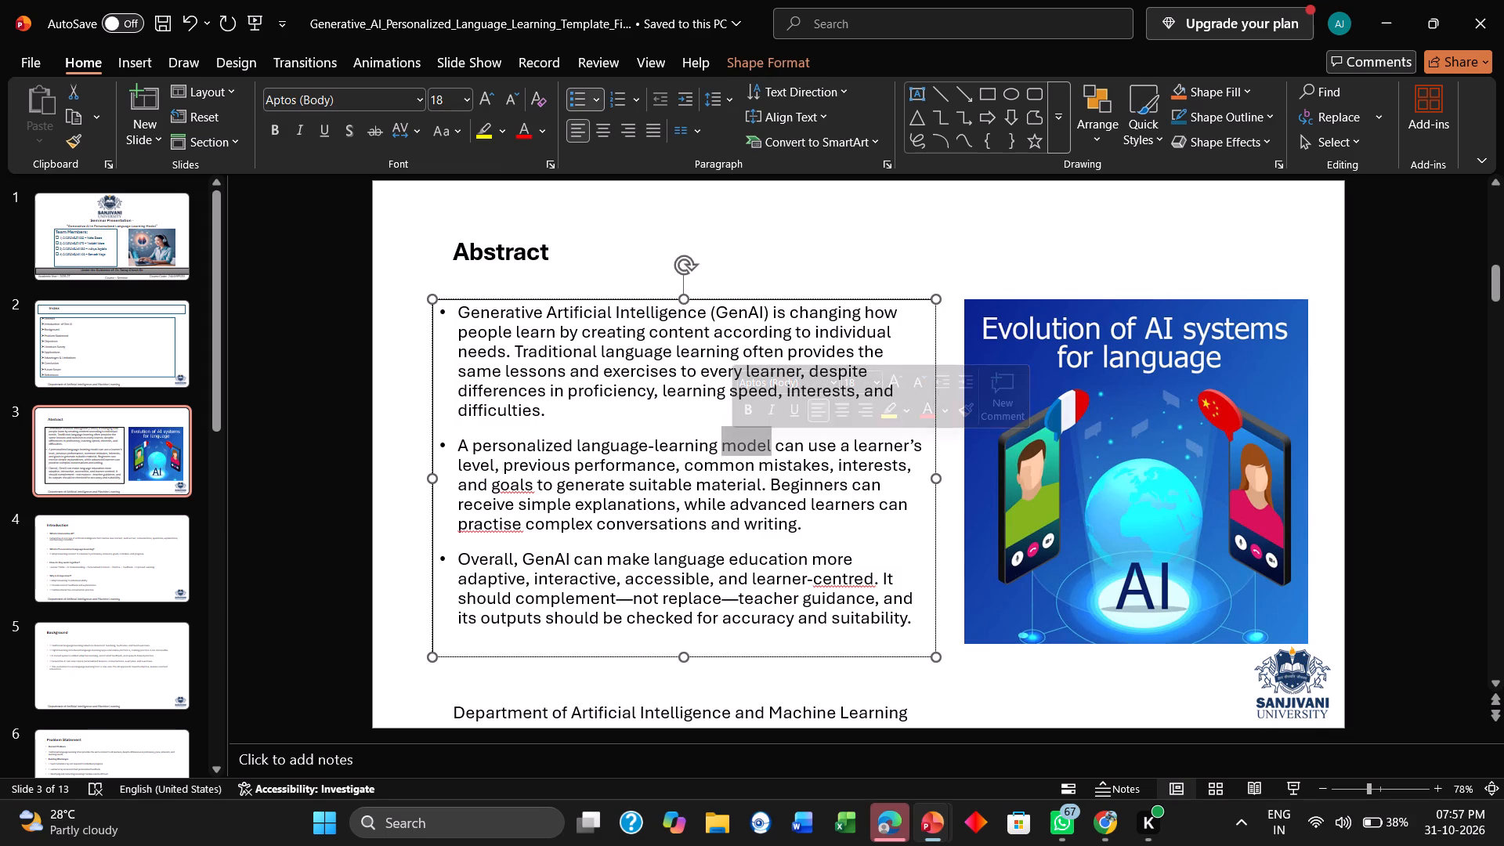
left_click_drag(725, 301, 727, 279)
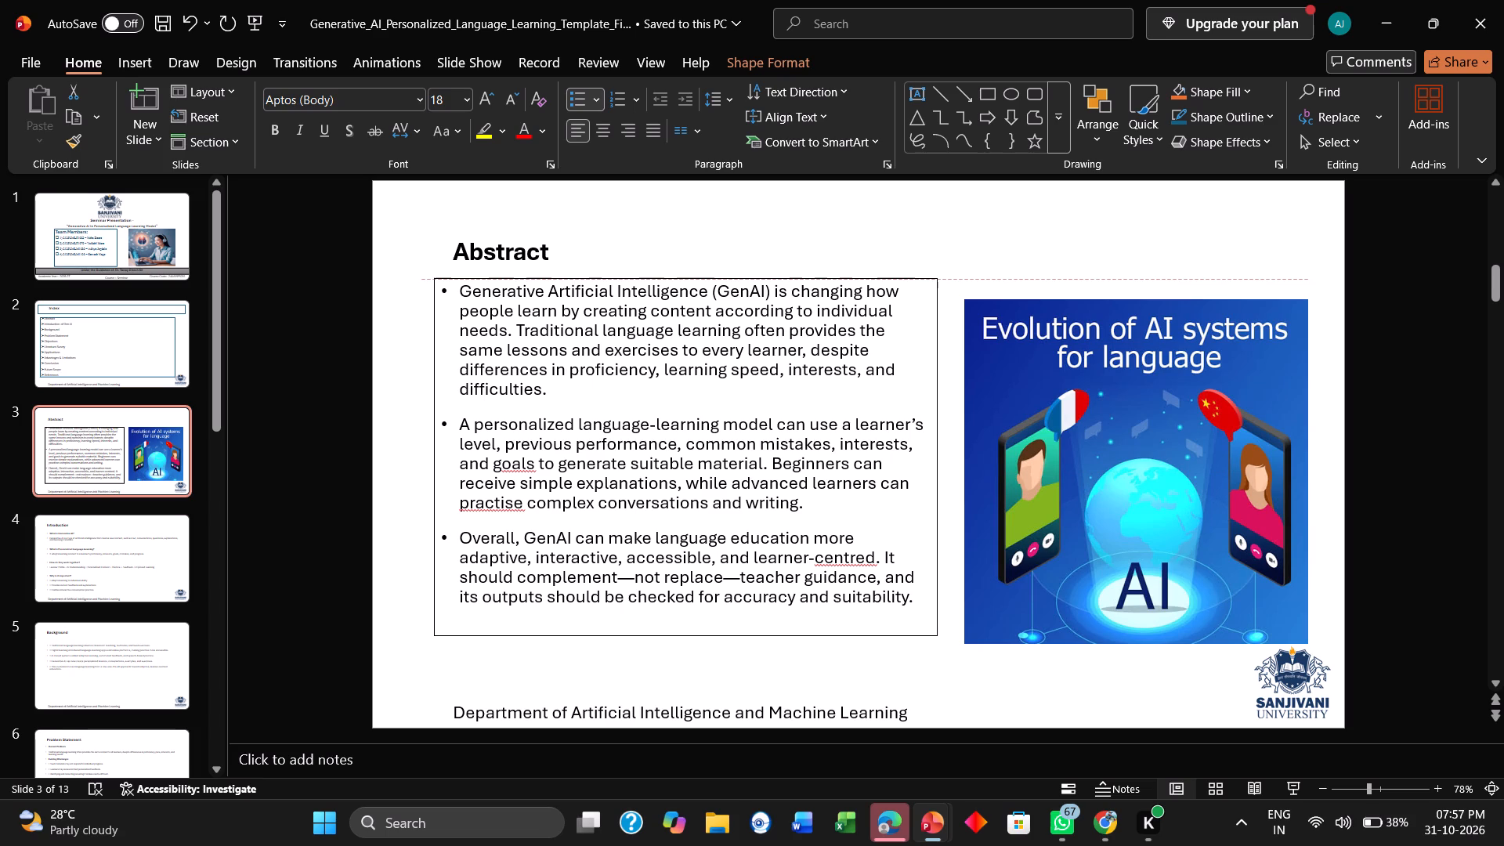
Line up the Abstract body text box and picture along their top edges, enlarging the picture until its bottom edge matches the box.
left_click_drag(727, 279, 727, 284)
left_click(1027, 399)
left_click_drag(1027, 399, 1021, 385)
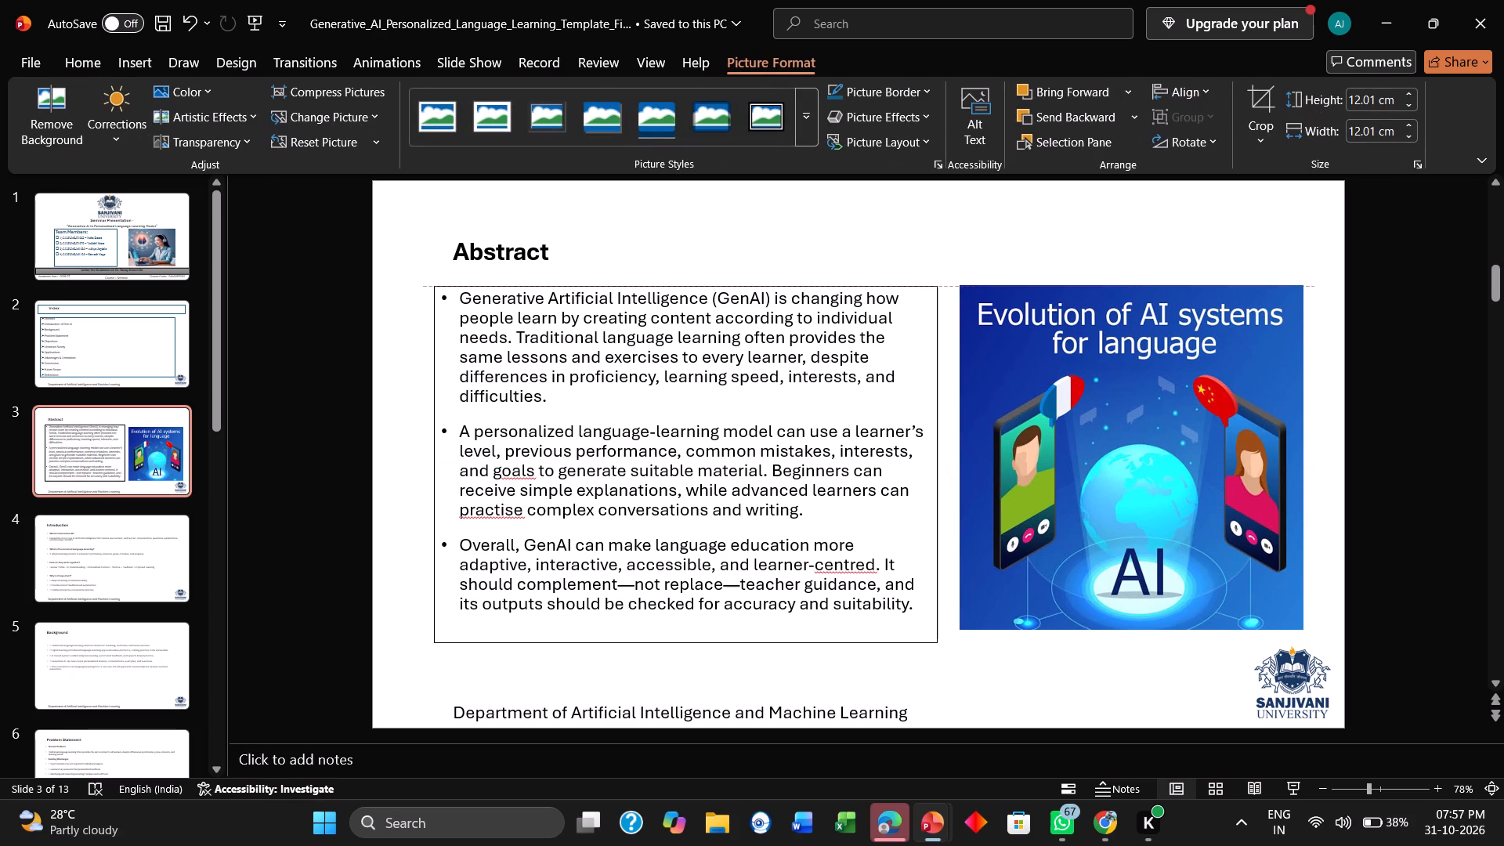
left_click_drag(1021, 385, 1021, 385)
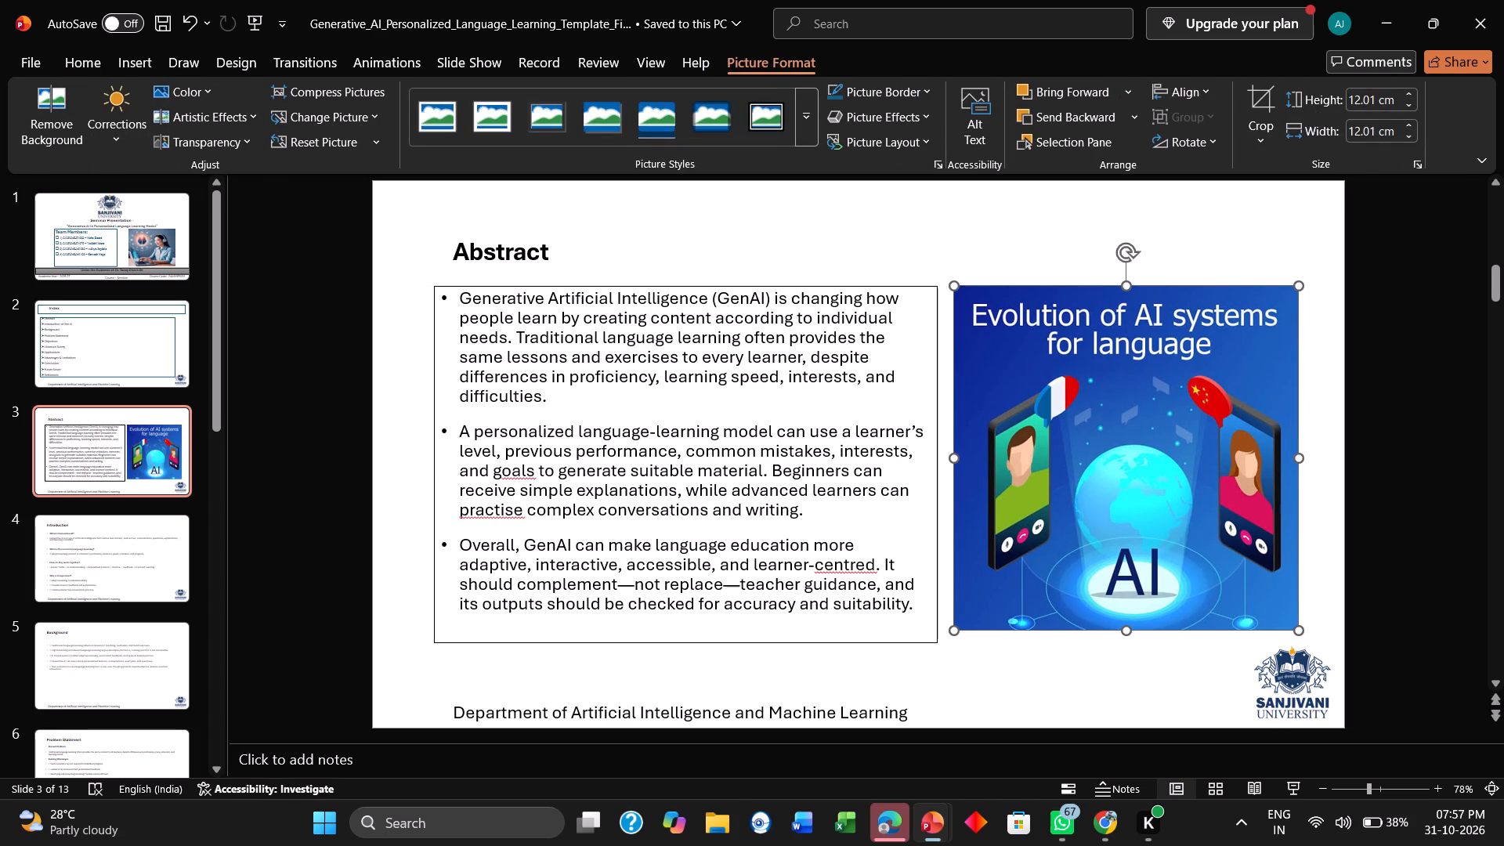
left_click(1301, 636)
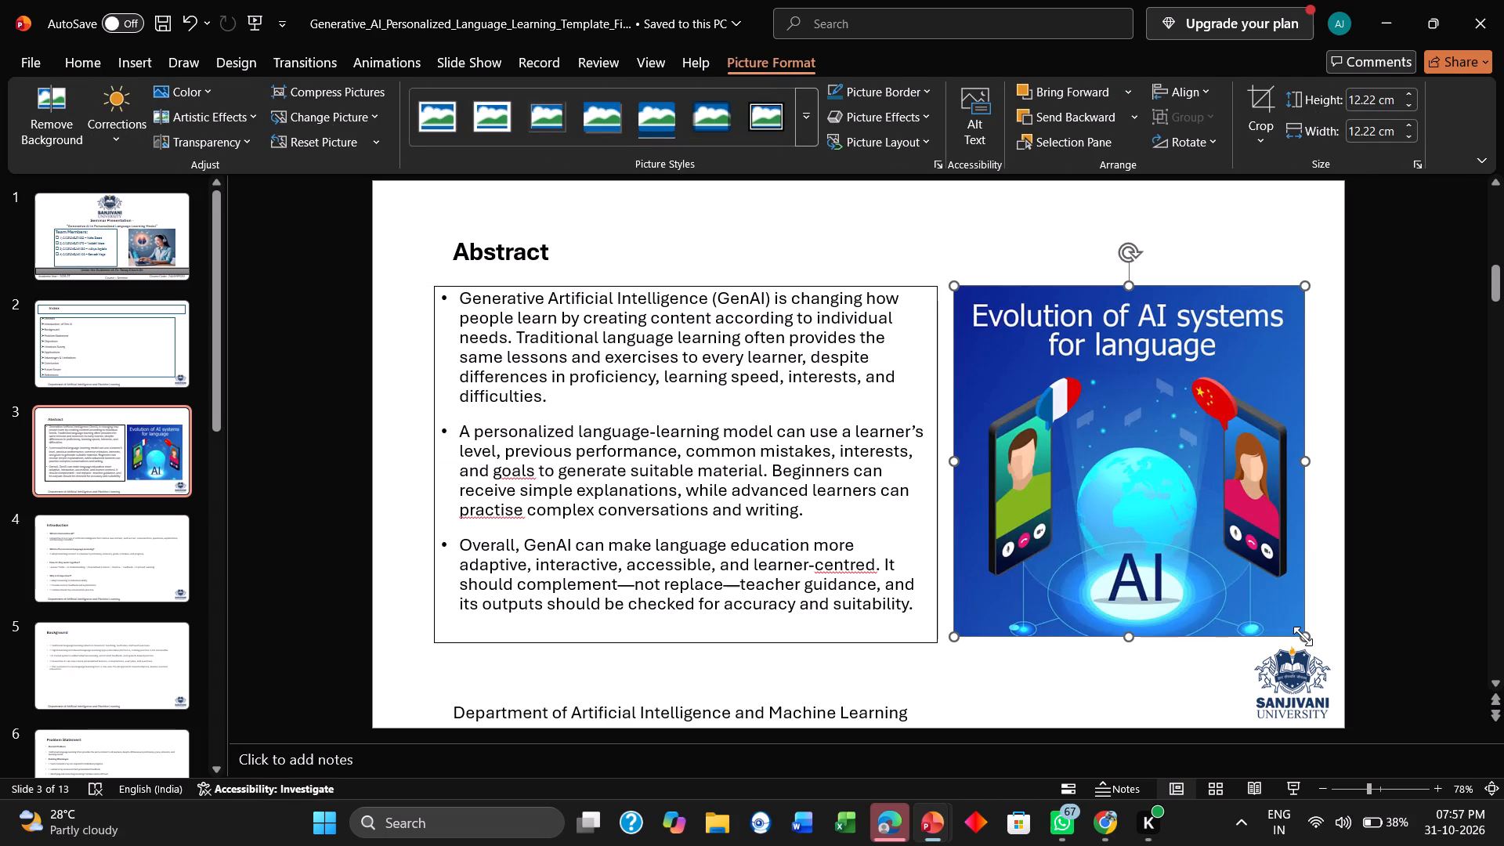
double_click(1303, 636)
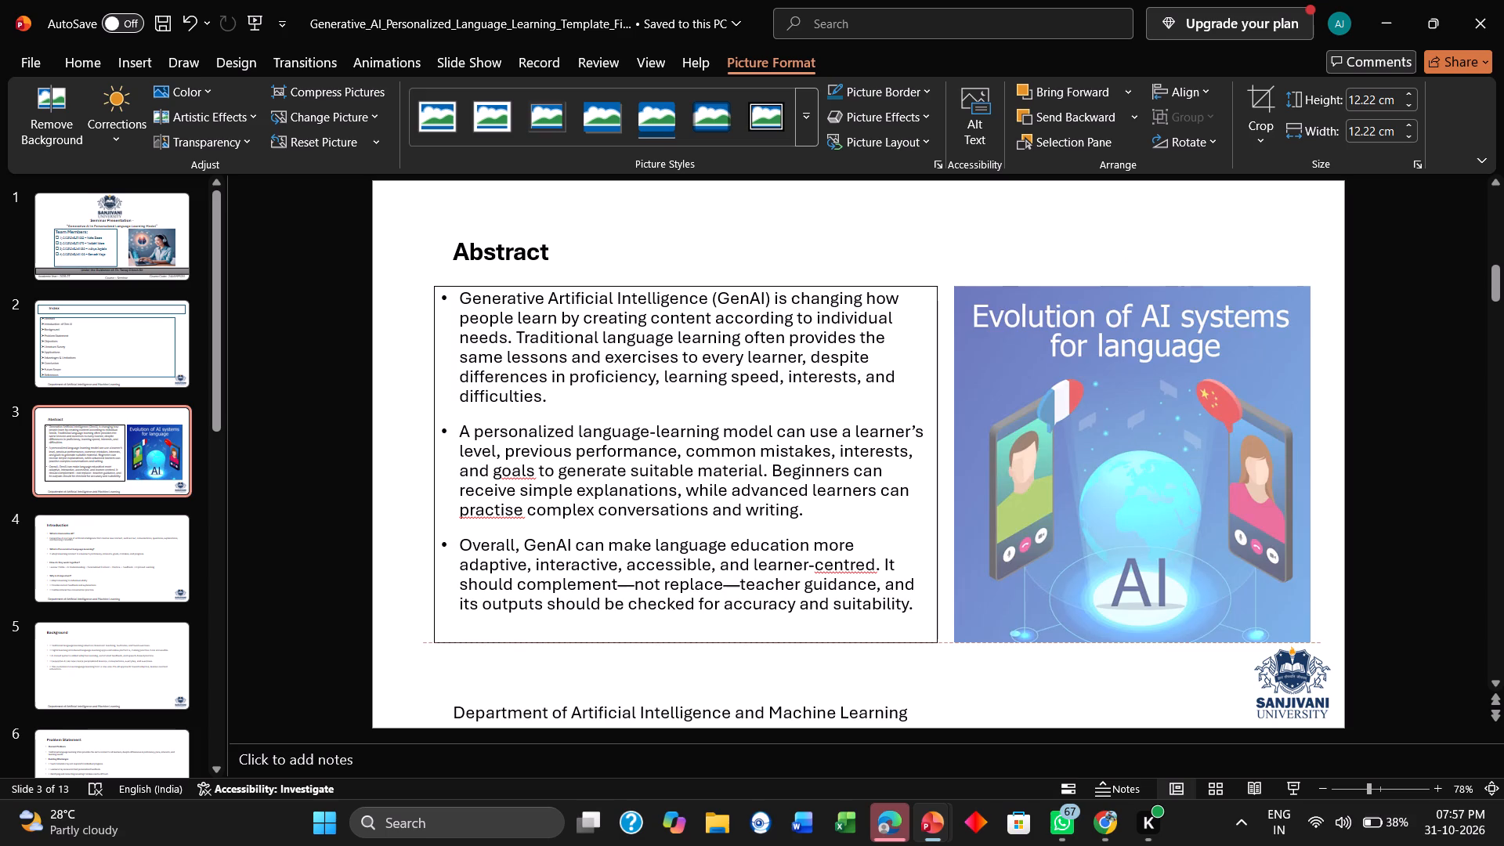
left_click(1054, 703)
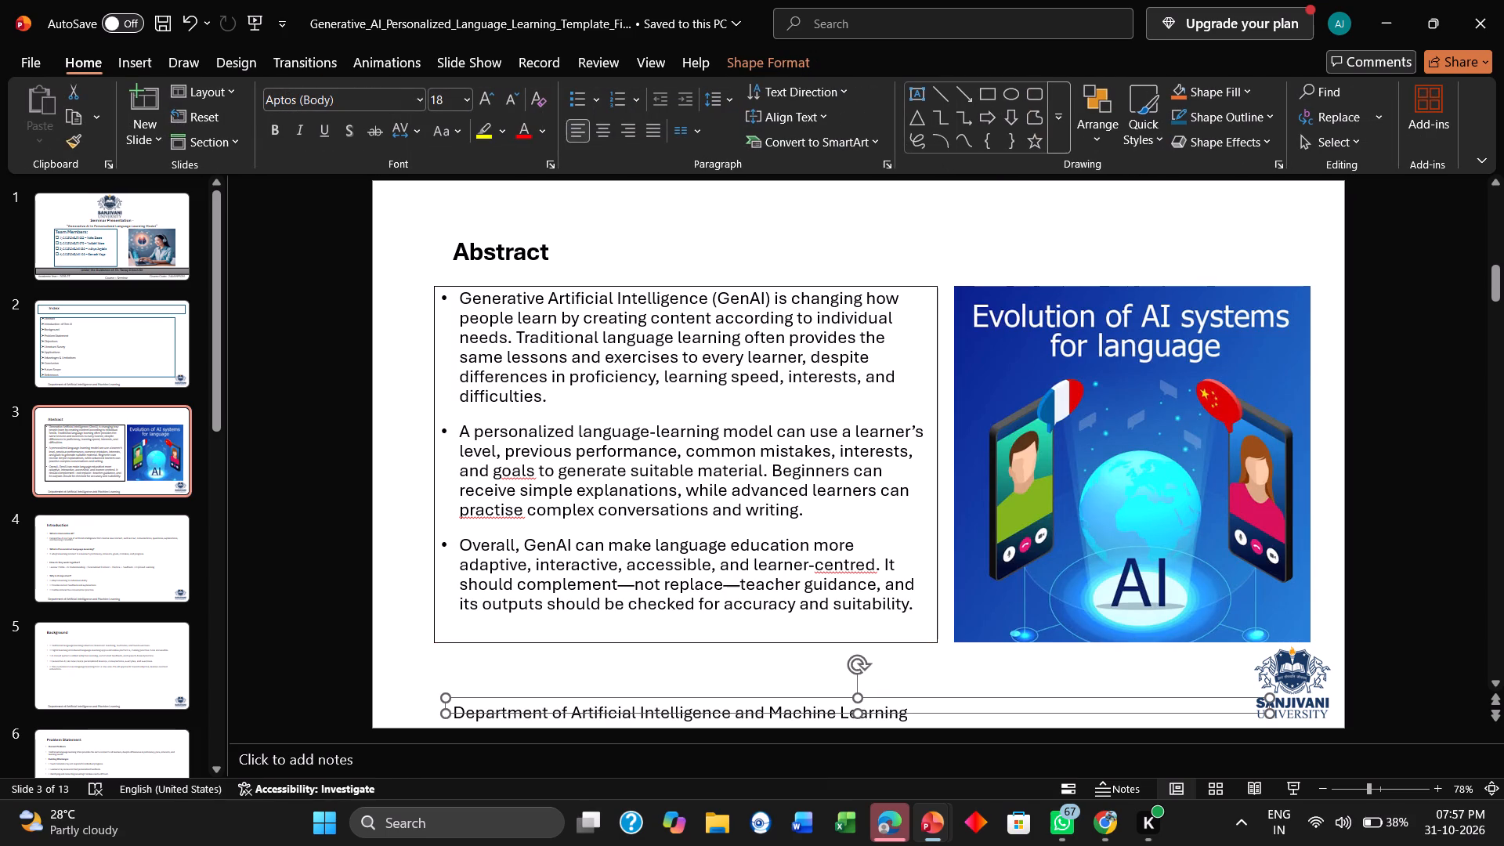
left_click(1041, 677)
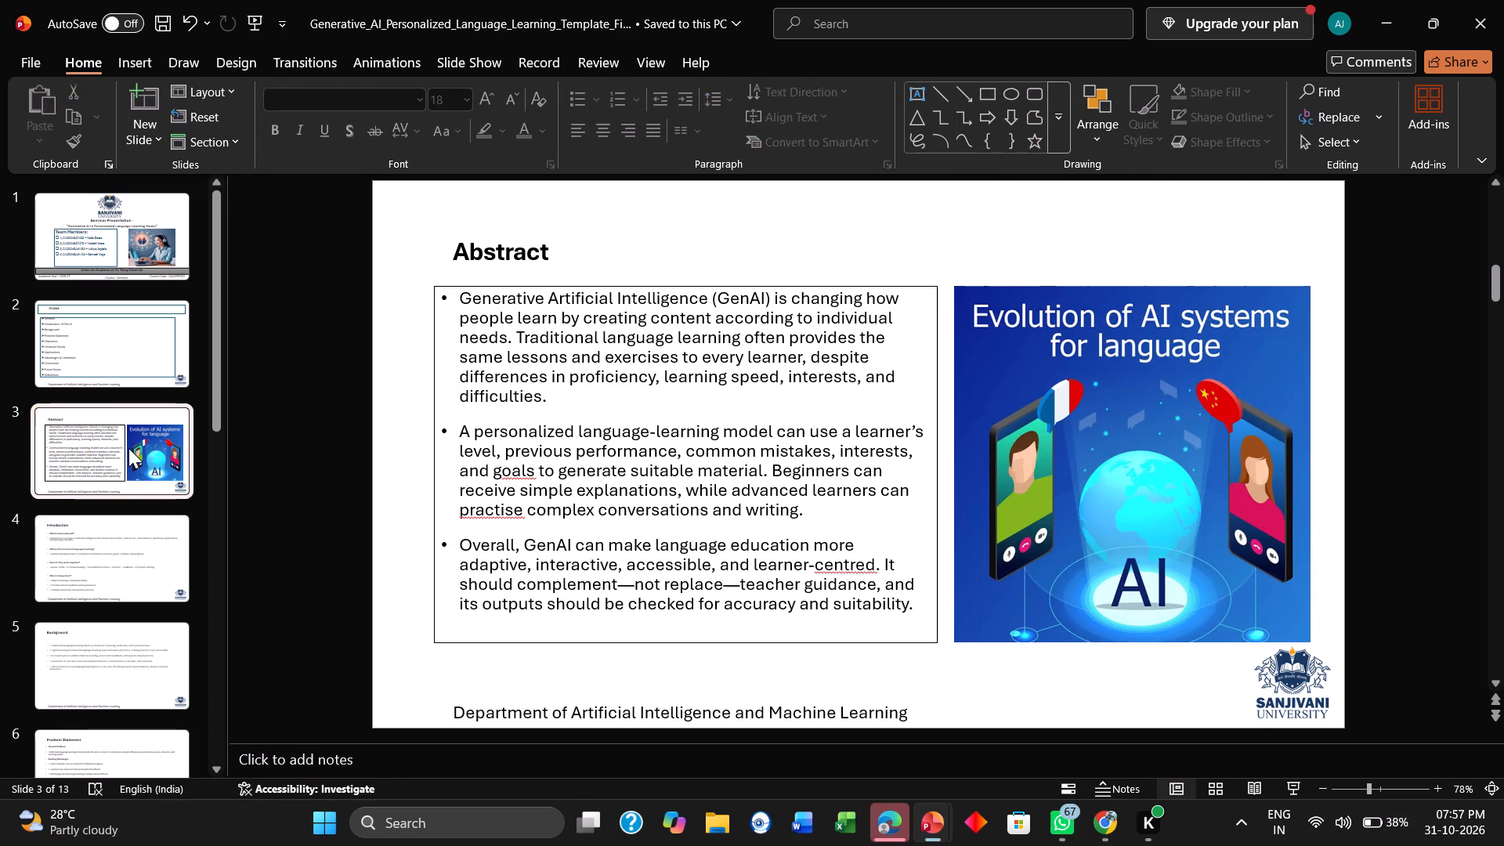
Open the Introduction slide, and examine the layout of the matching Introduction slide in the IoT and Robotics deck.
left_click(134, 517)
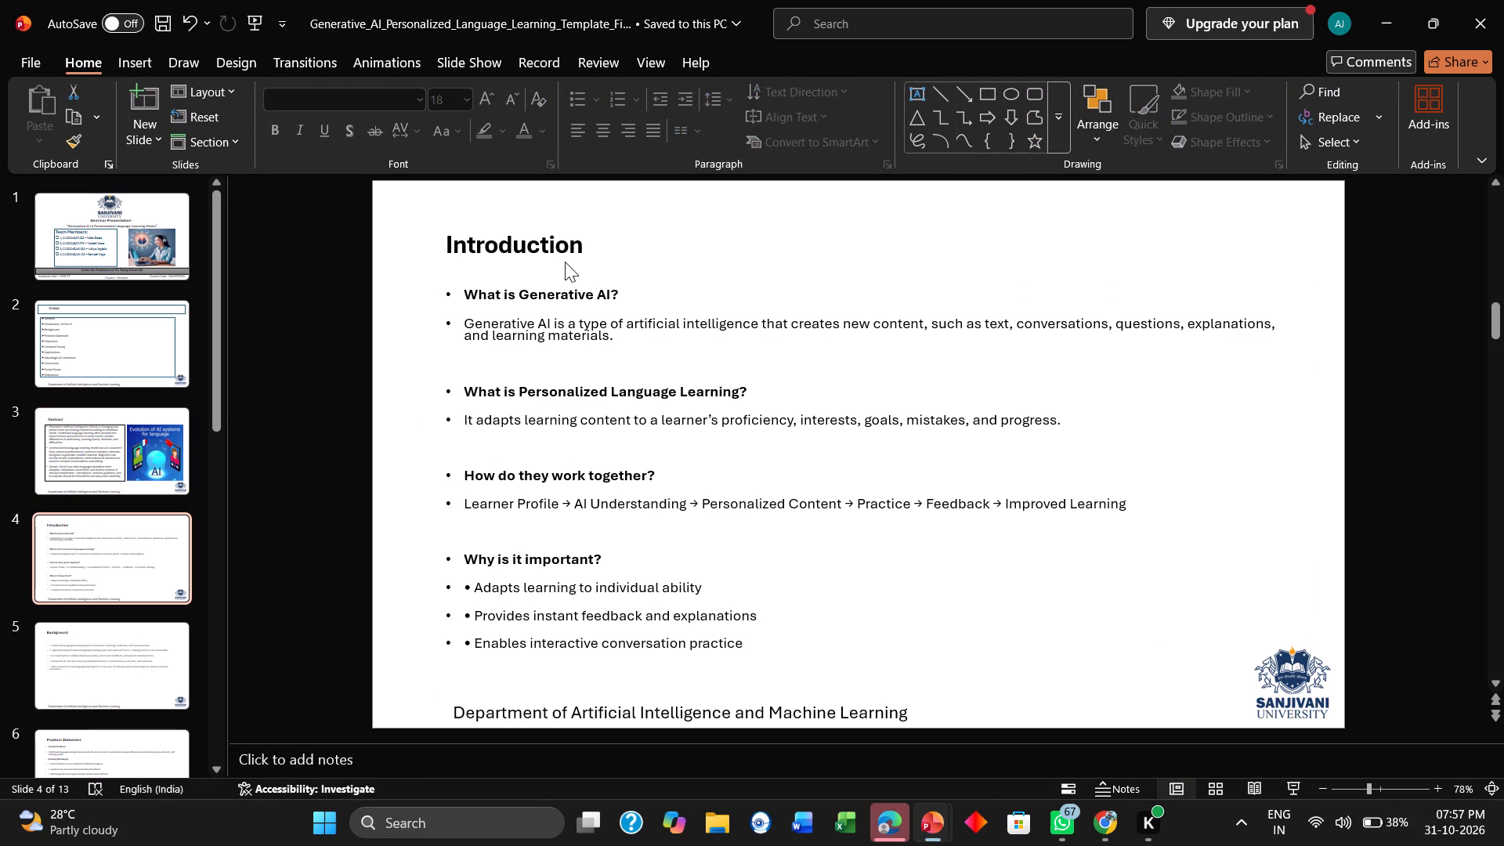
left_click(553, 239)
left_click(603, 248)
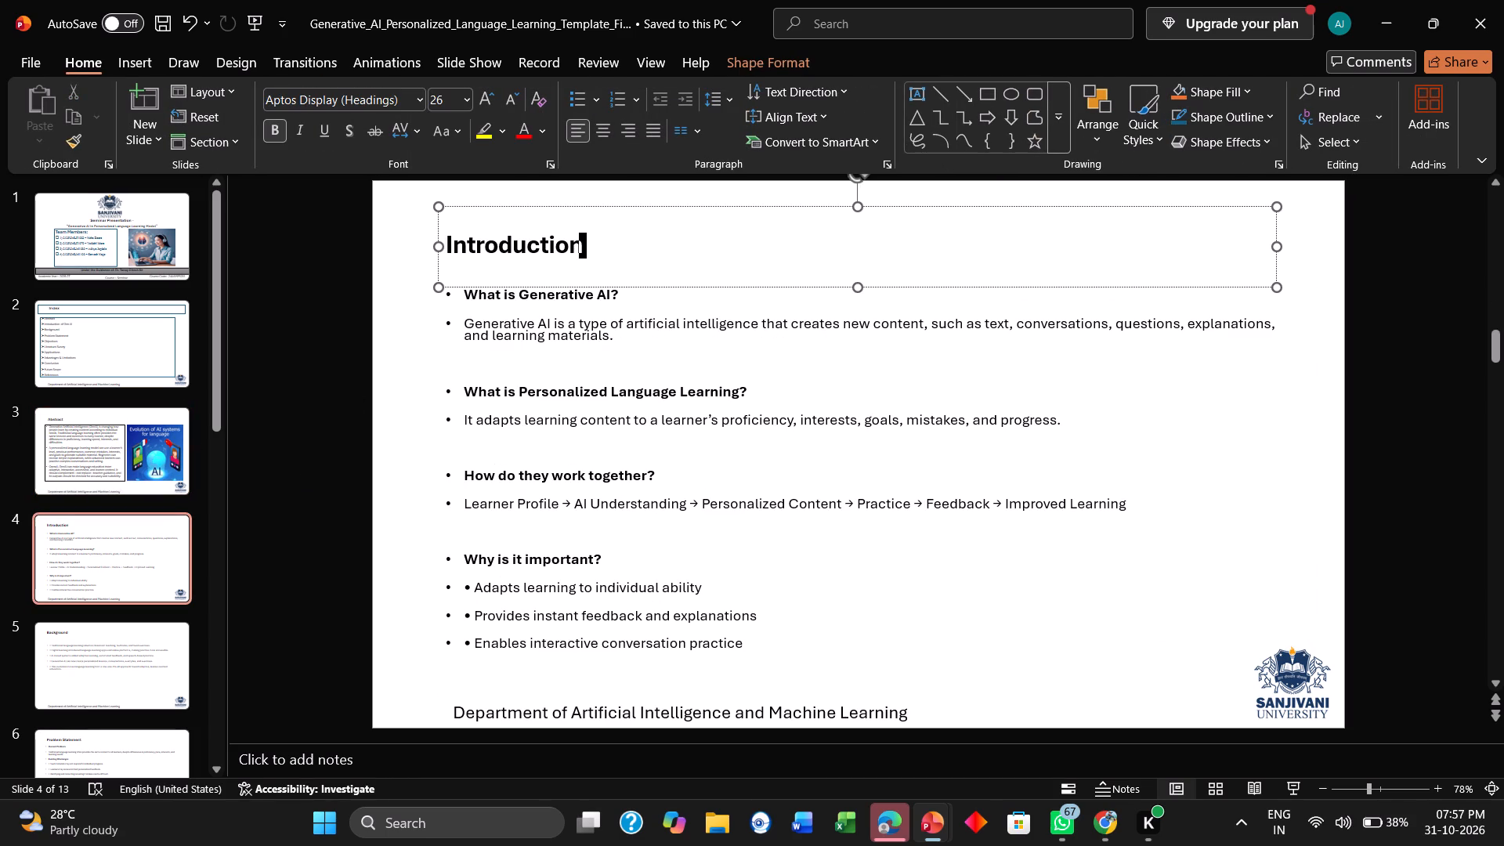
key("alt+Tab")
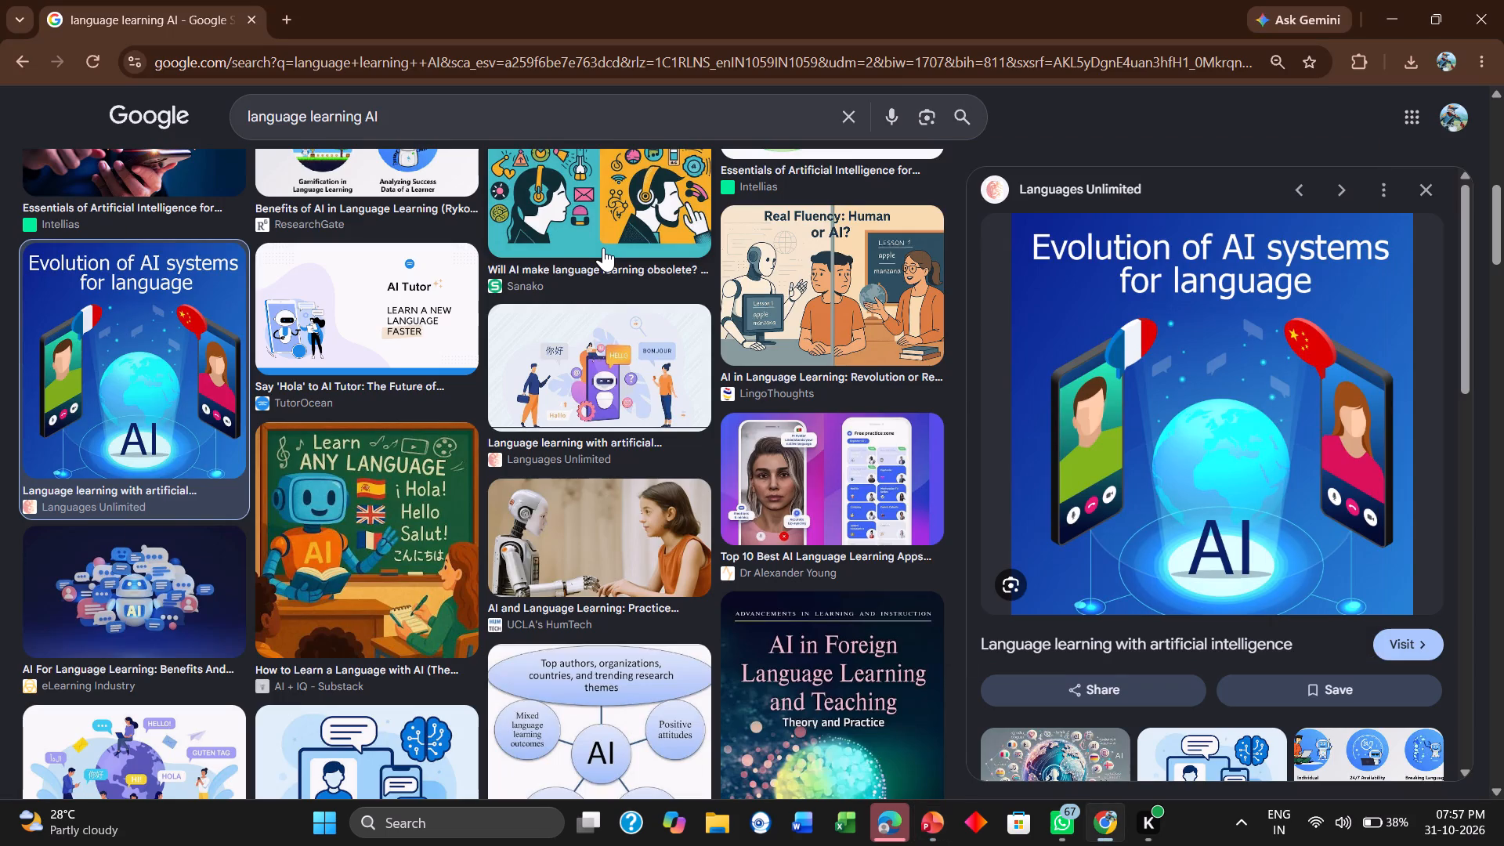
key("alt+Tab")
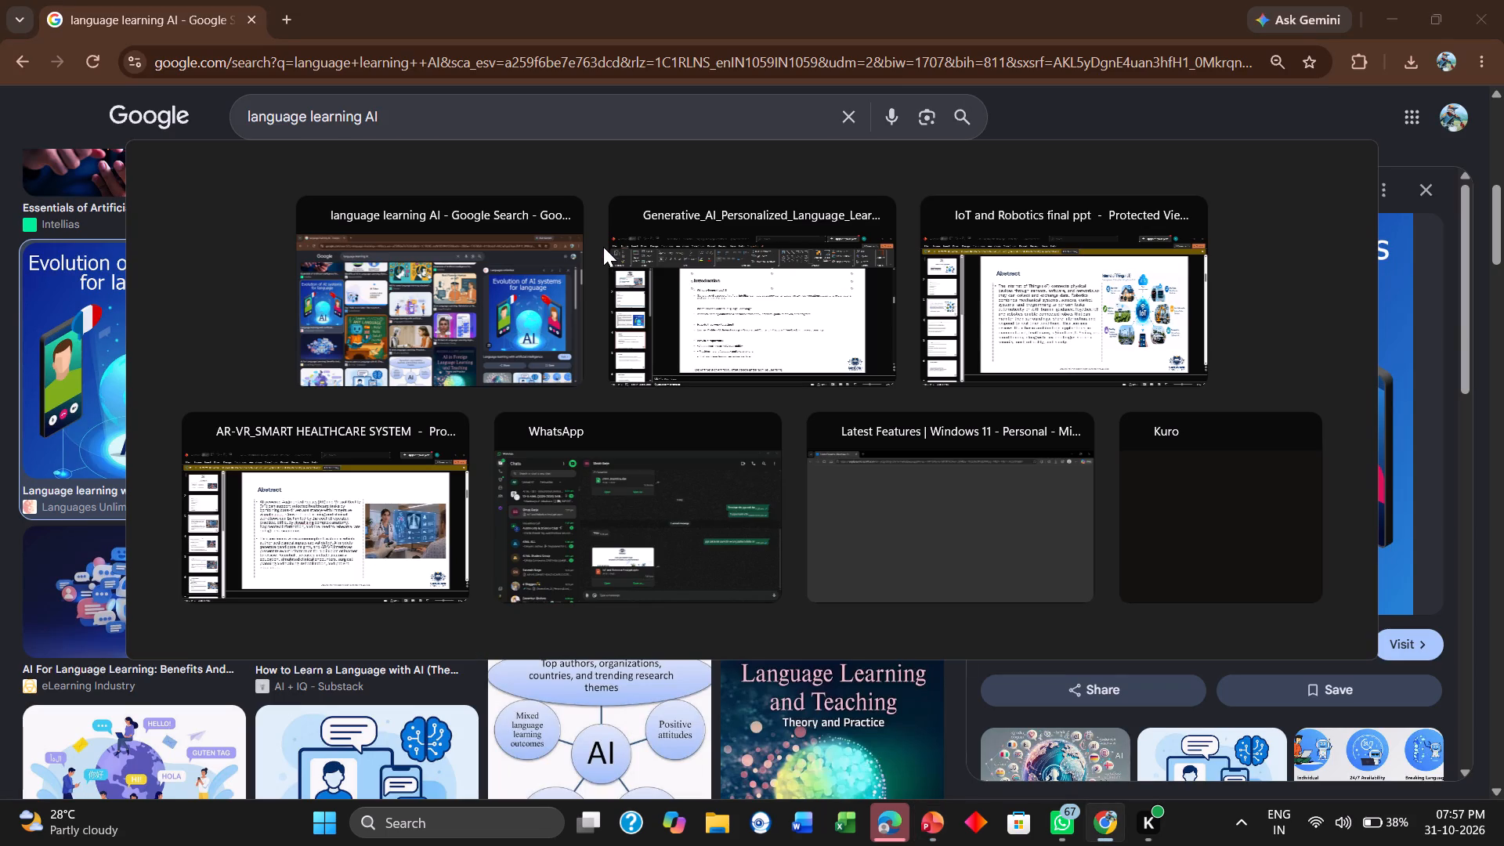
key("alt+Tab")
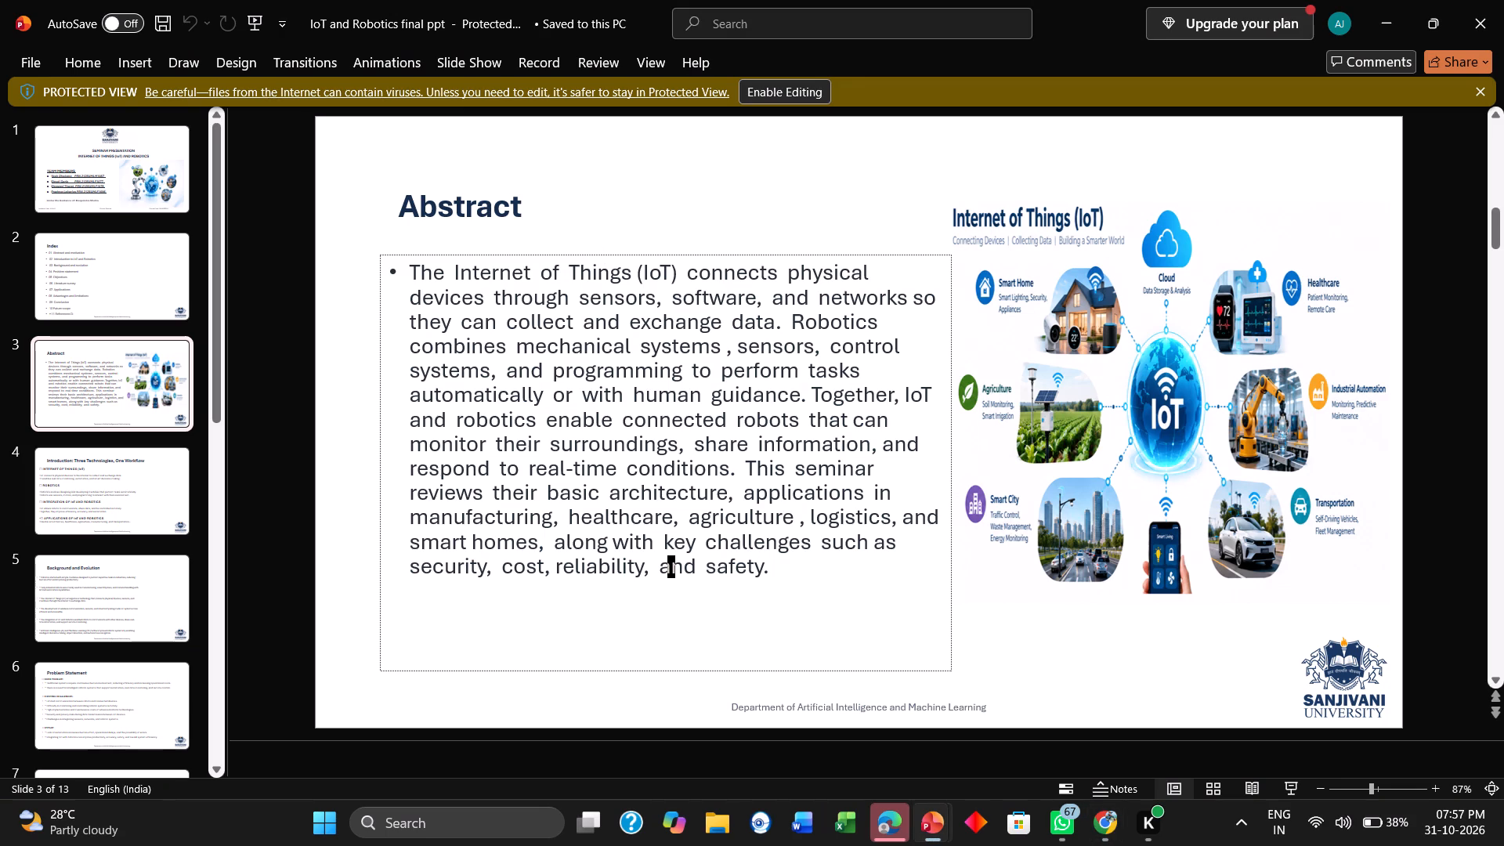
key("Down")
key("BackSpace")
key("BackSpace")
key("BackSpace")
key("BackSpace")
left_click(125, 268)
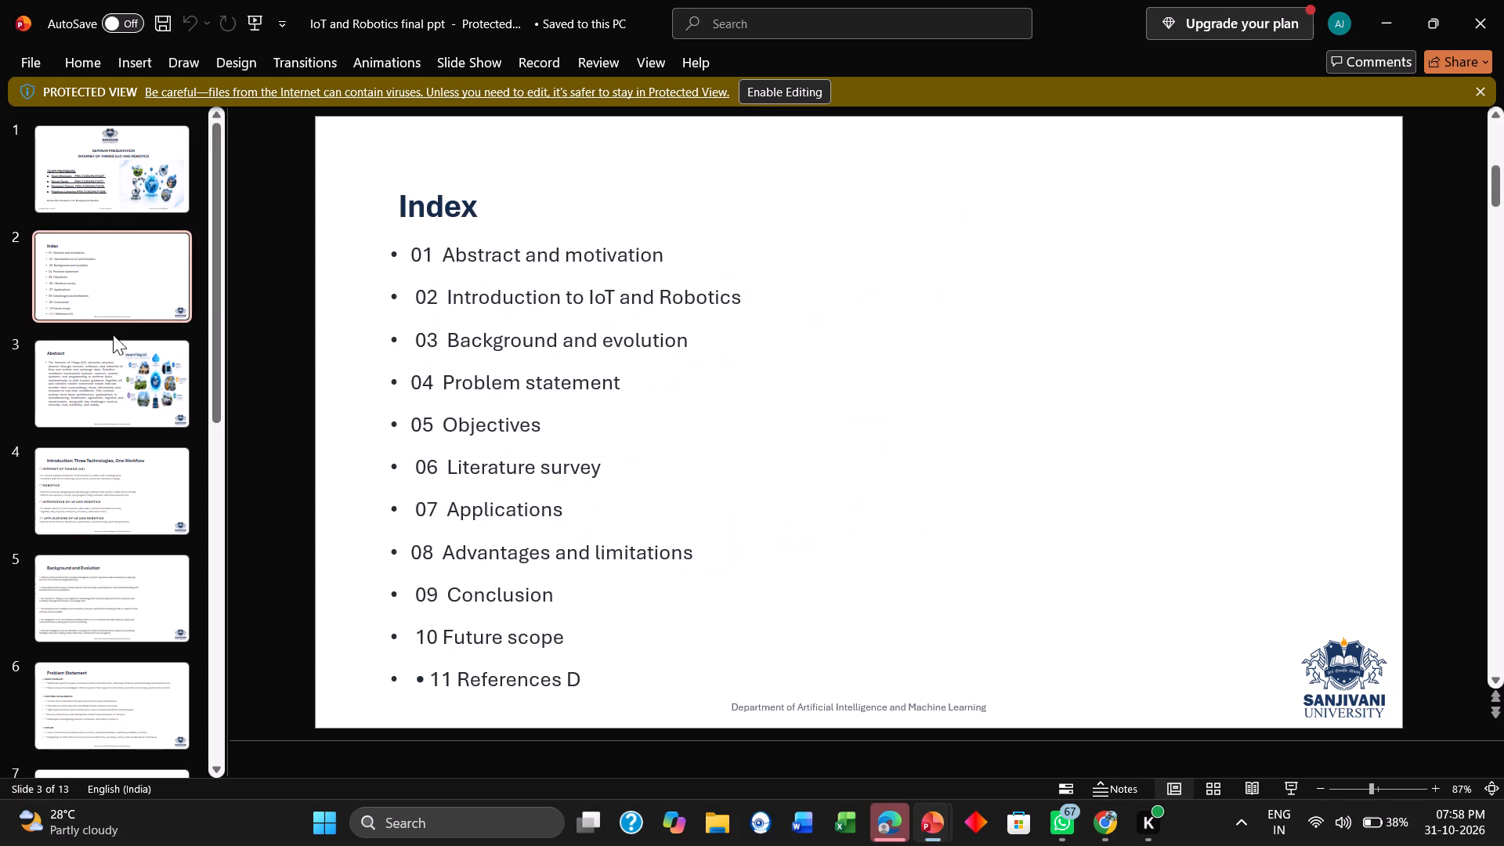
left_click(103, 377)
left_click(103, 440)
left_click(103, 481)
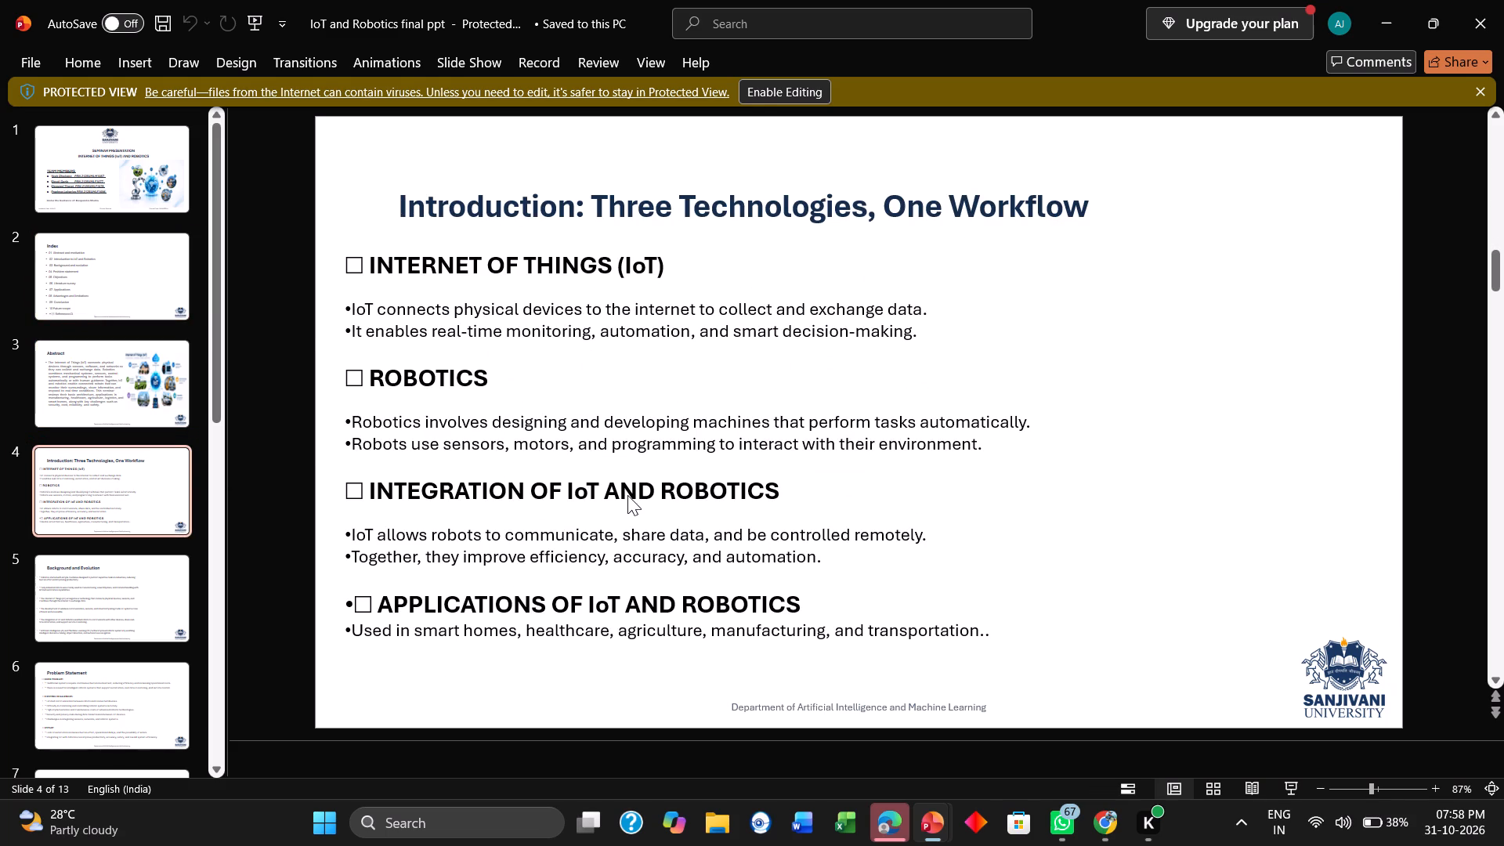
Switch to the AR-VR Smart Healthcare deck and examine the text and picture layout of its Introduction slide.
key("alt+Tab")
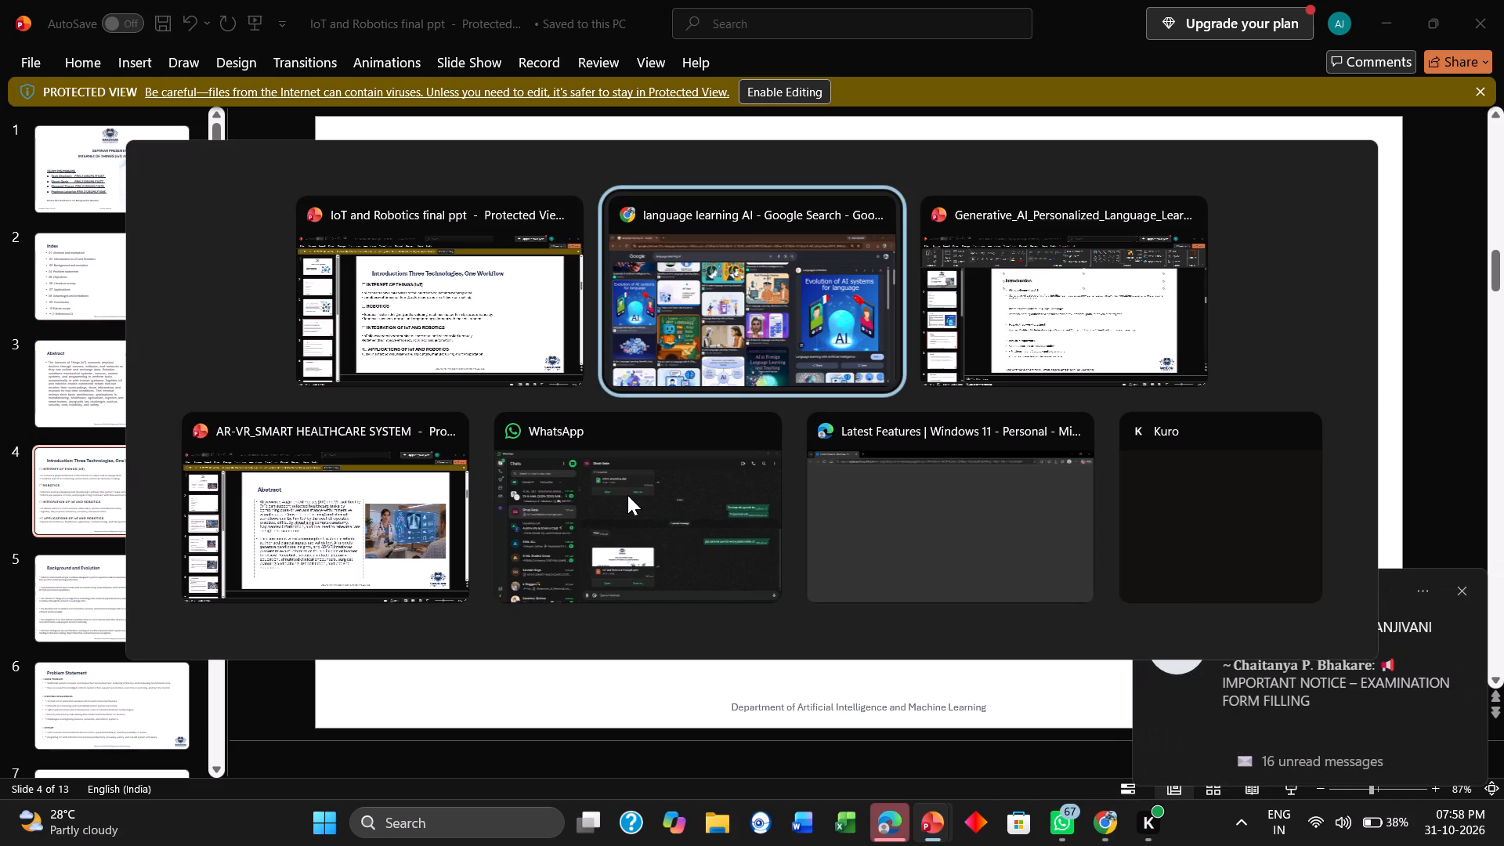
key("alt+Tab")
key("alt+Tab")
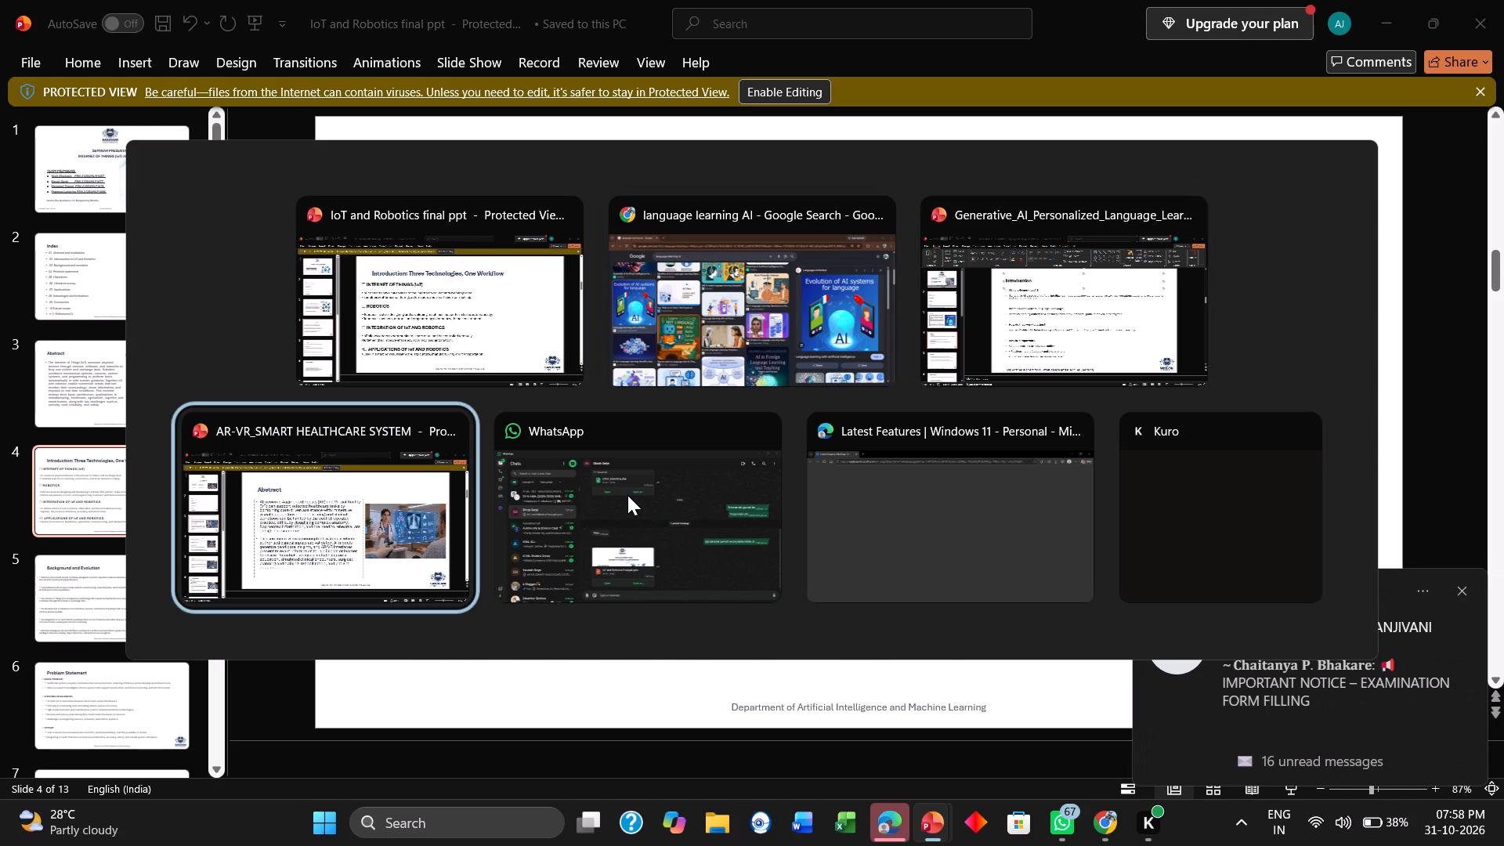
key("Down")
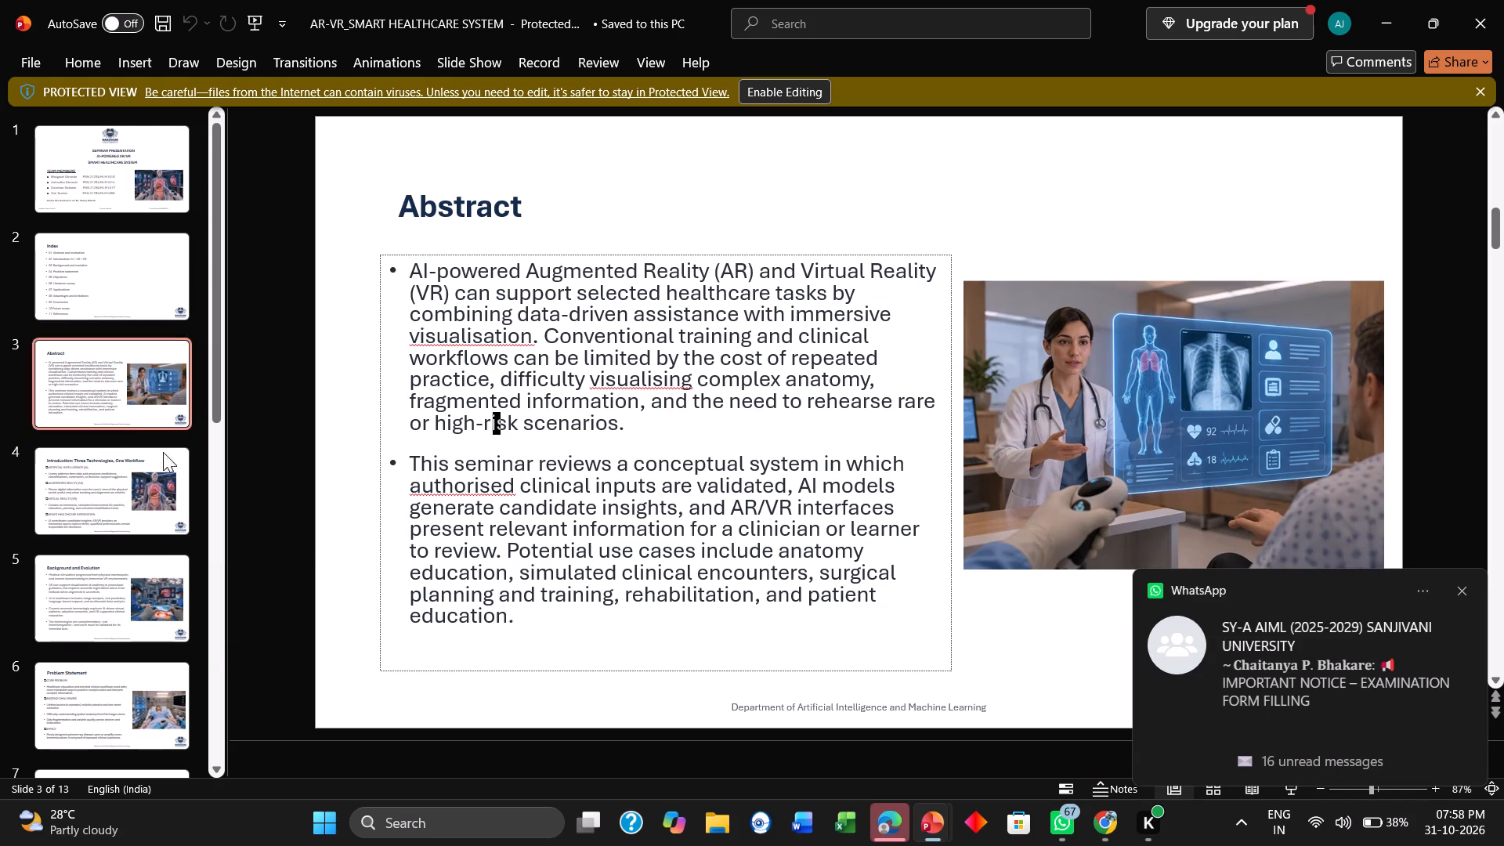
left_click(102, 406)
left_click(109, 478)
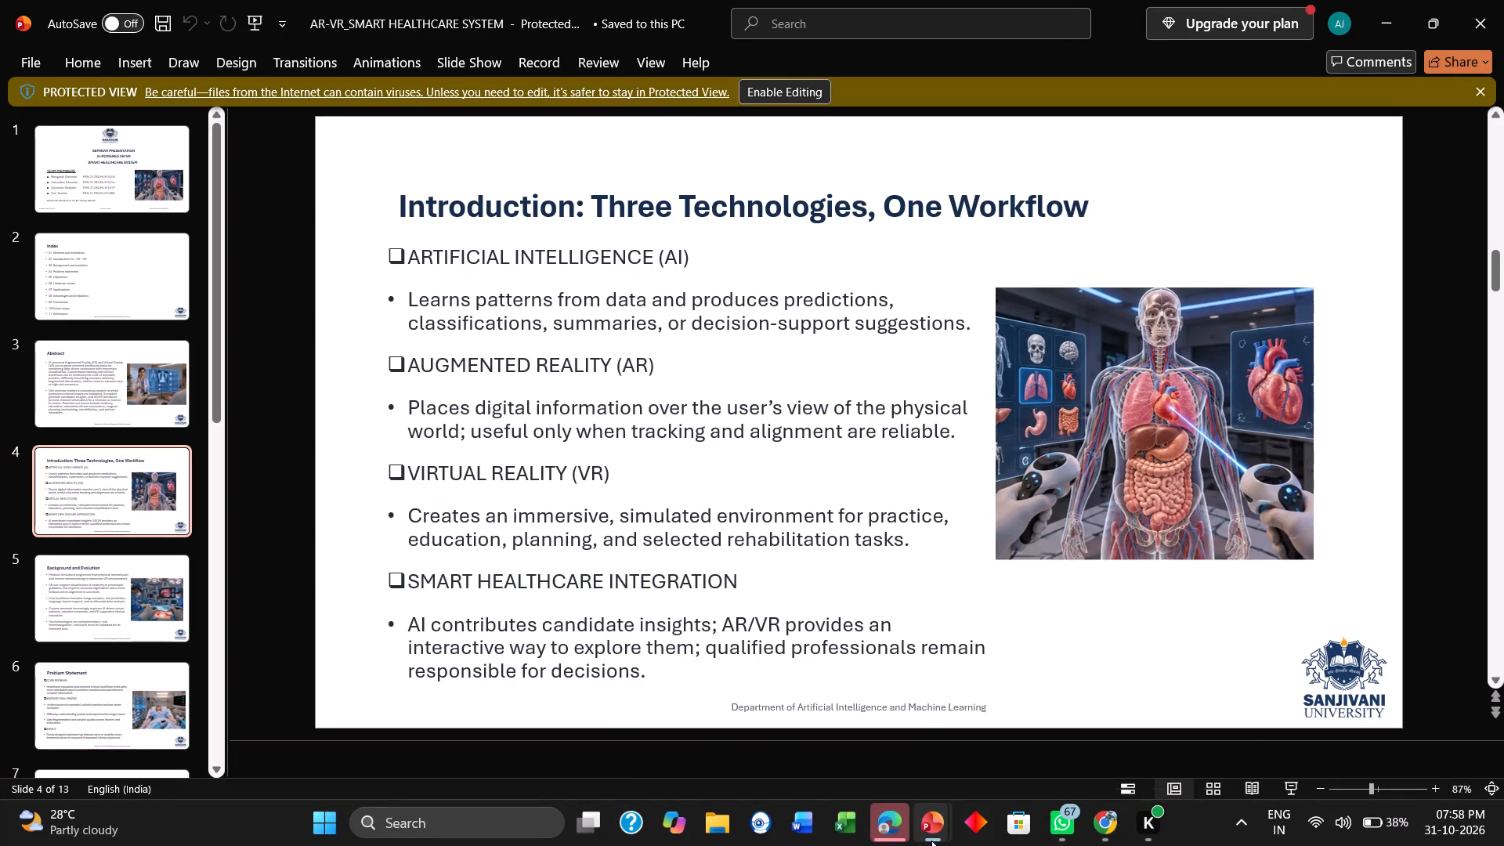
Switch back to the Generative AI deck and narrow the Introduction body text box to about half the slide's width.
left_click(1134, 732)
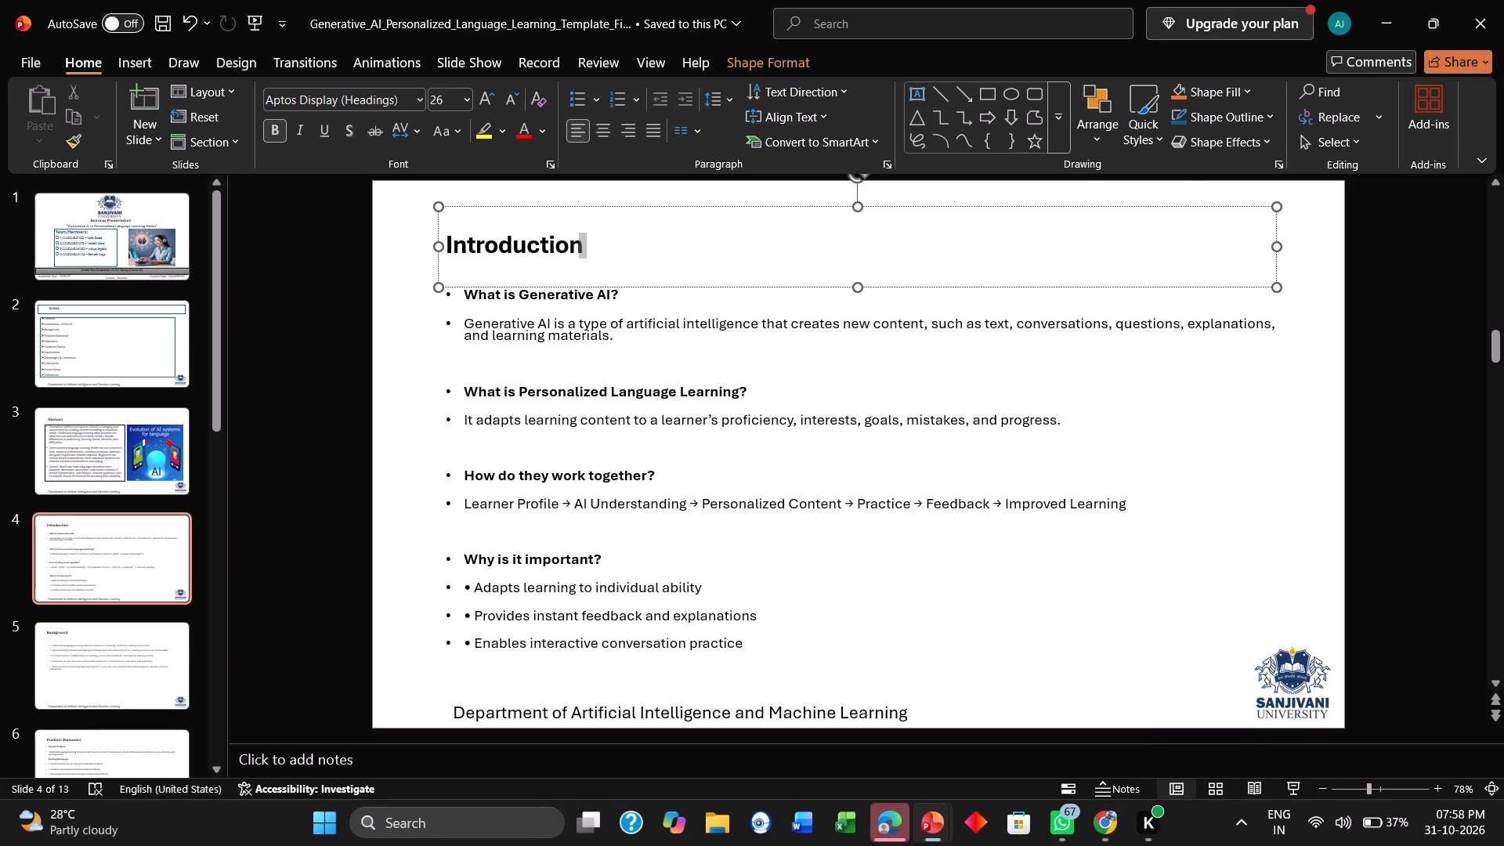
left_click(791, 664)
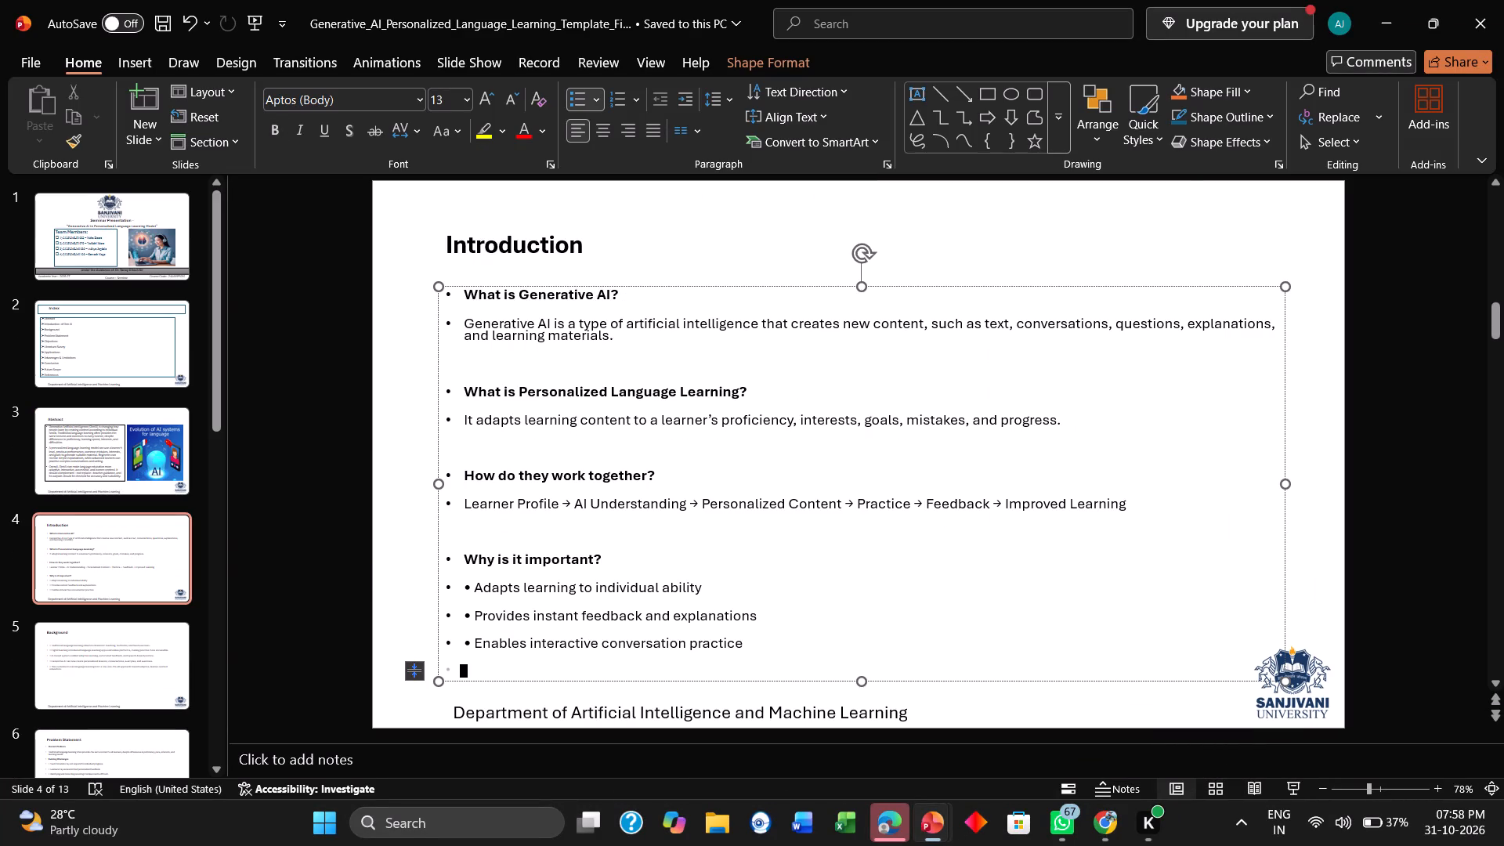
left_click_drag(1285, 483, 1022, 469)
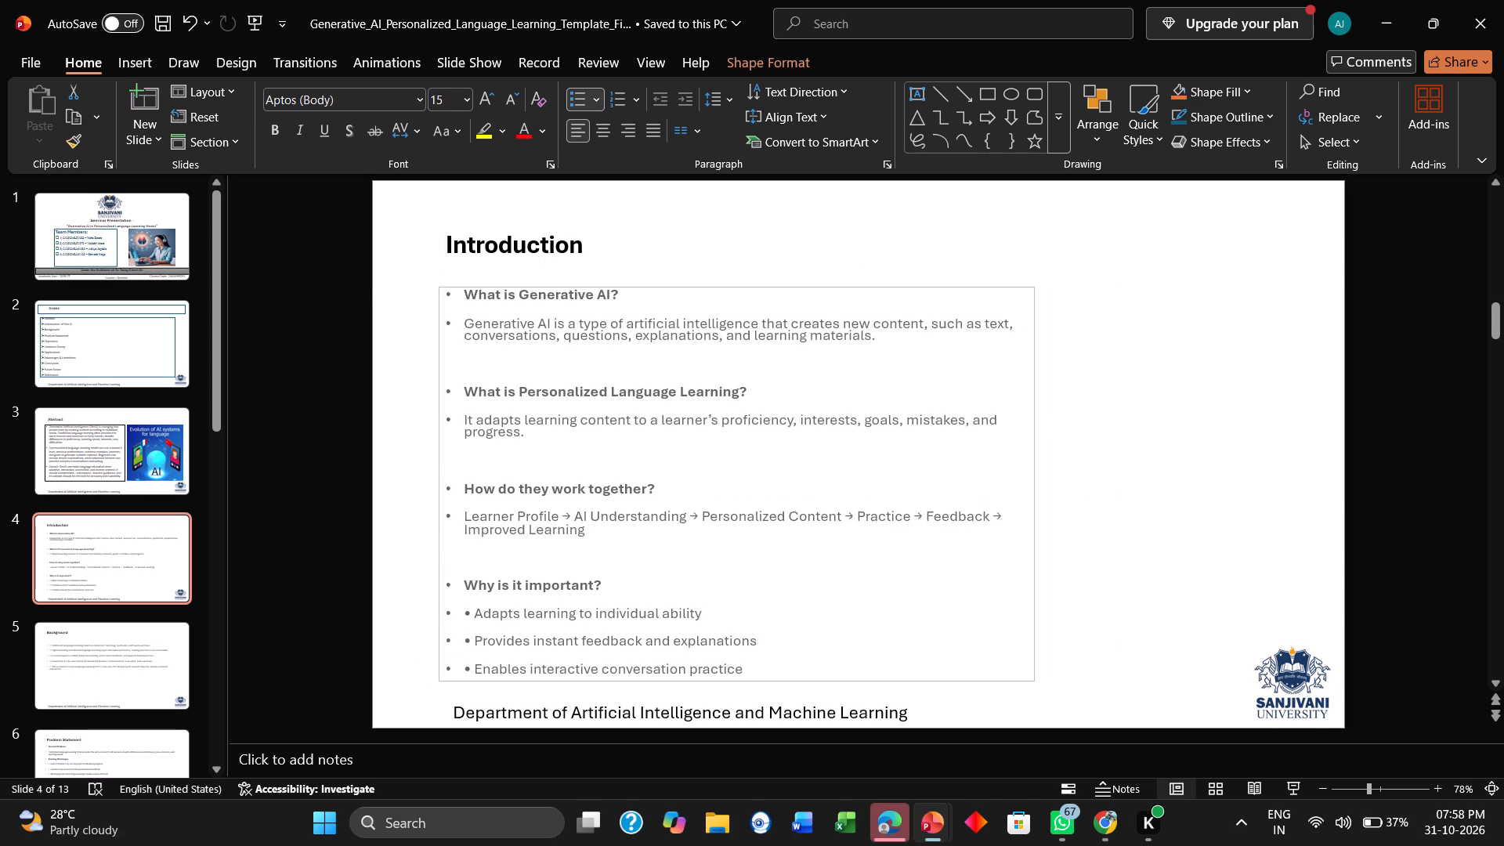
left_click_drag(1022, 469, 942, 473)
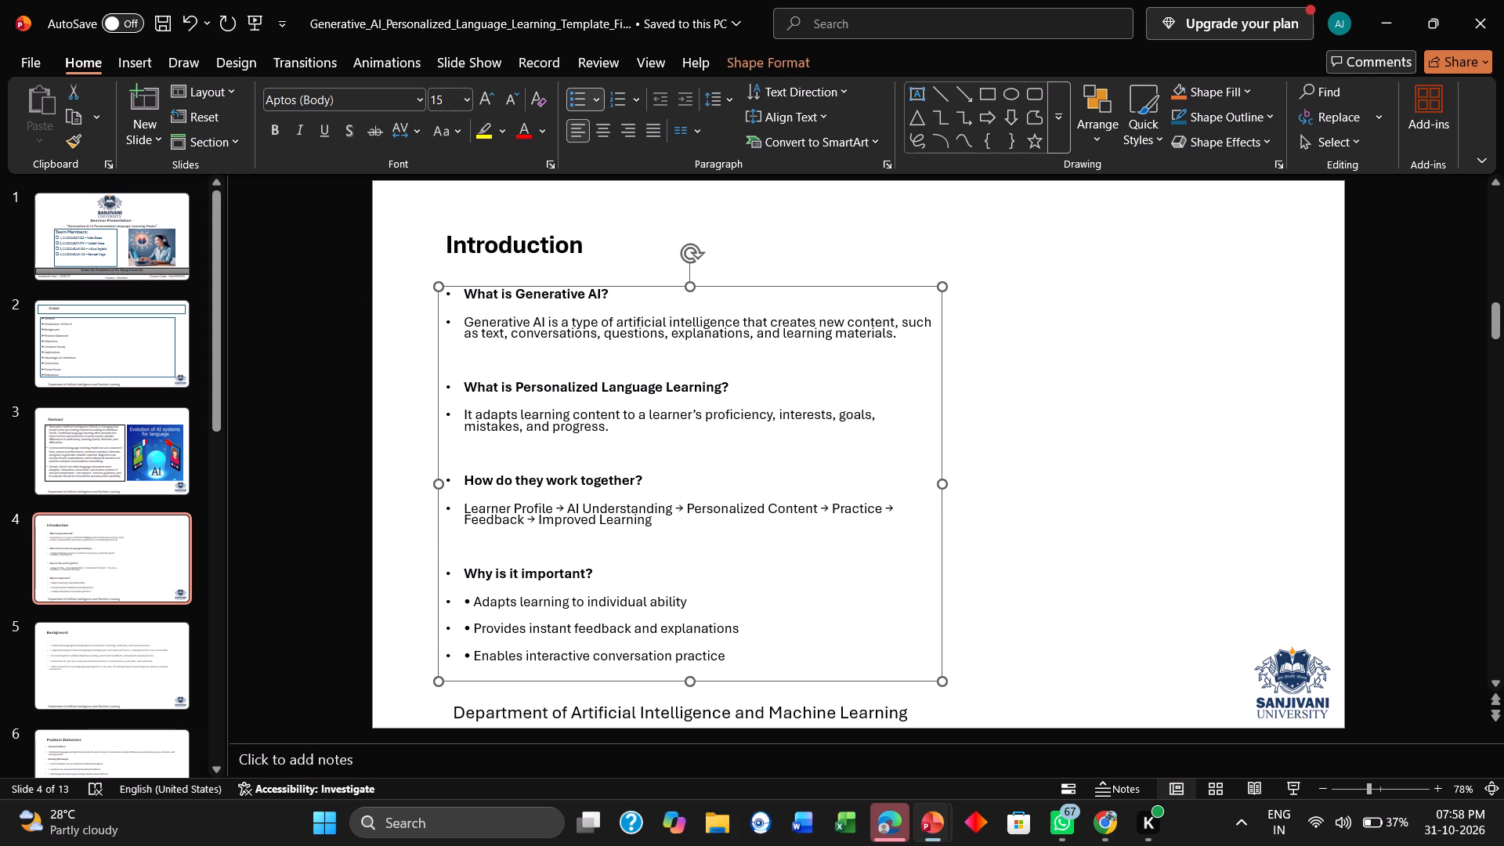
Delete the empty bullet lines that separate the four question sections in the Introduction body text.
left_click(606, 356)
key("BackSpace")
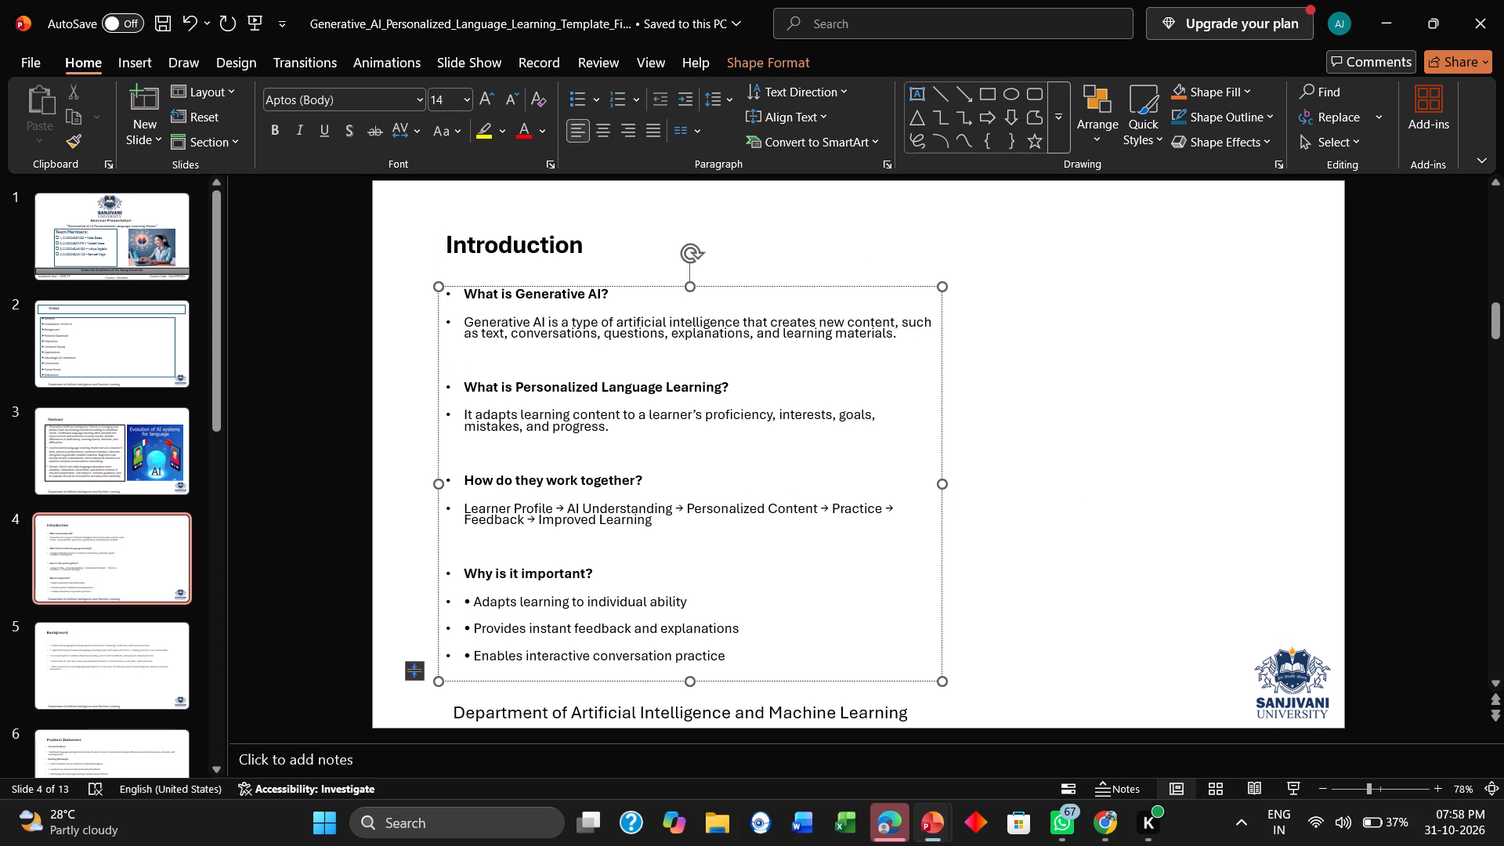
key("BackSpace")
left_click(483, 449)
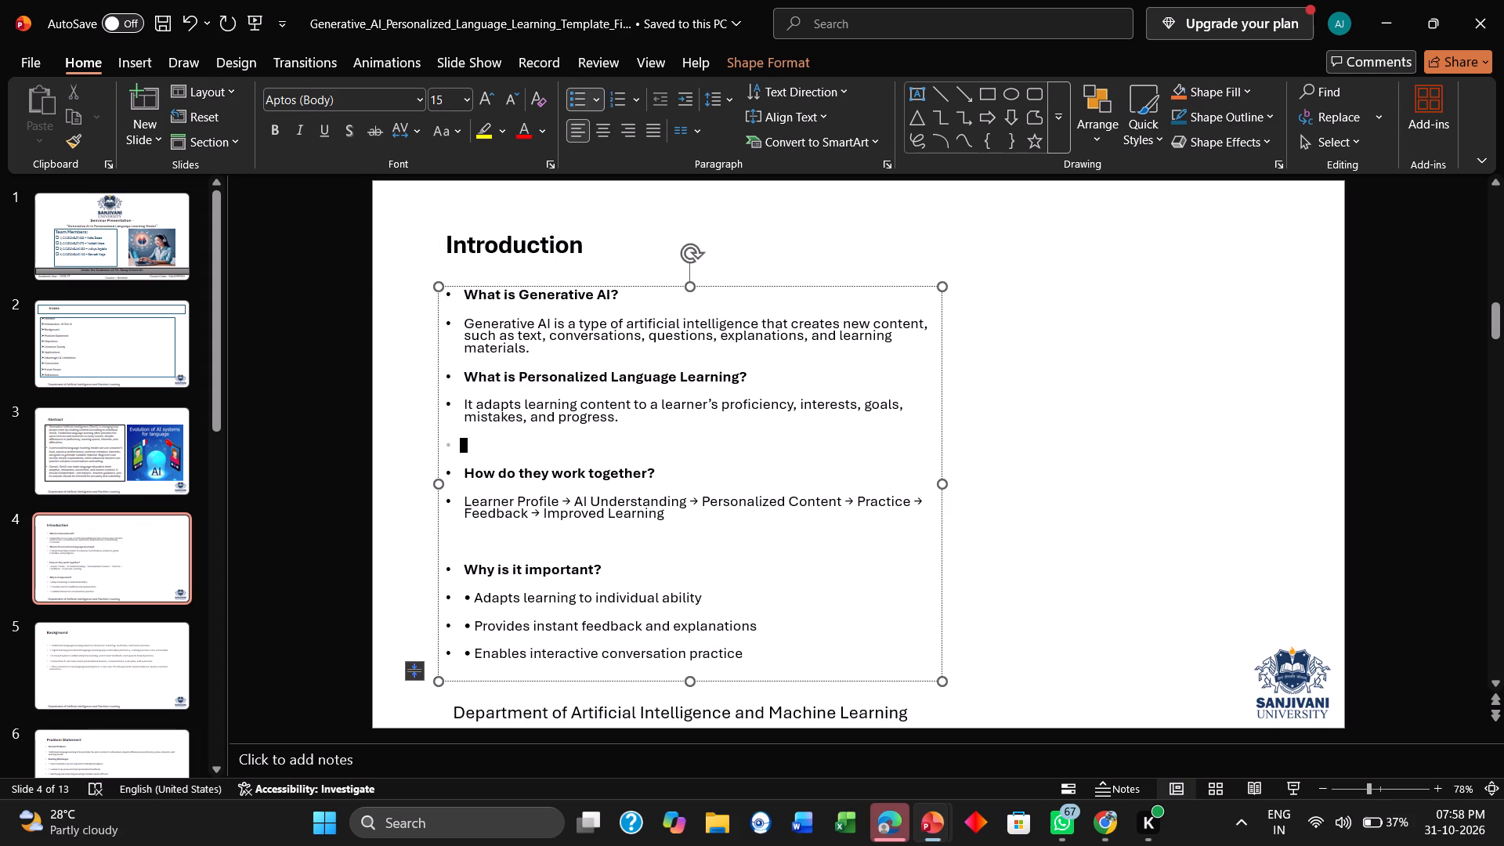
key("BackSpace")
key("BackSpace")
left_click(465, 534)
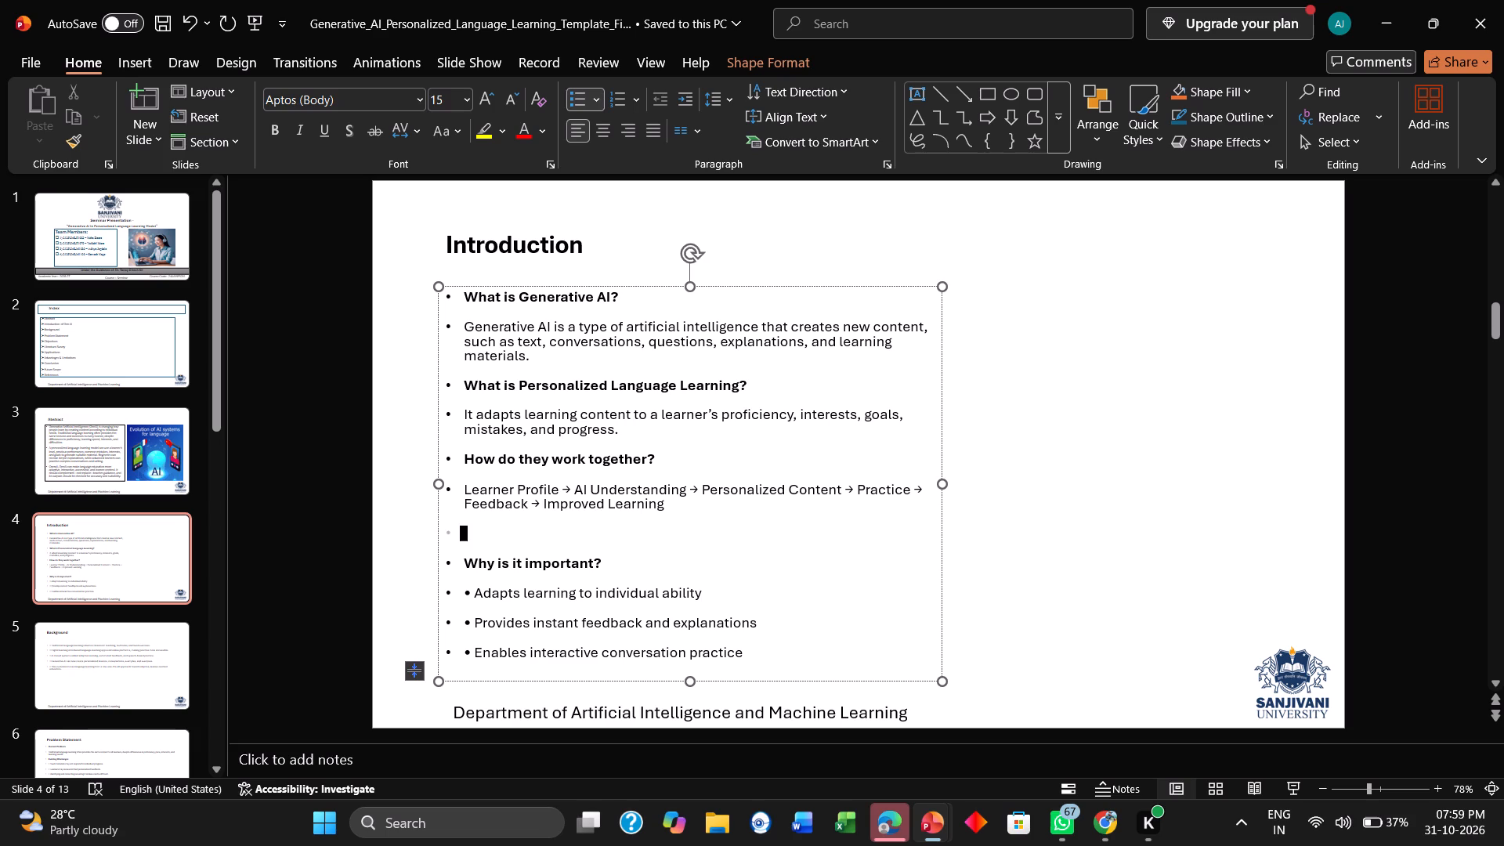
key("BackSpace")
key("BackSpace")
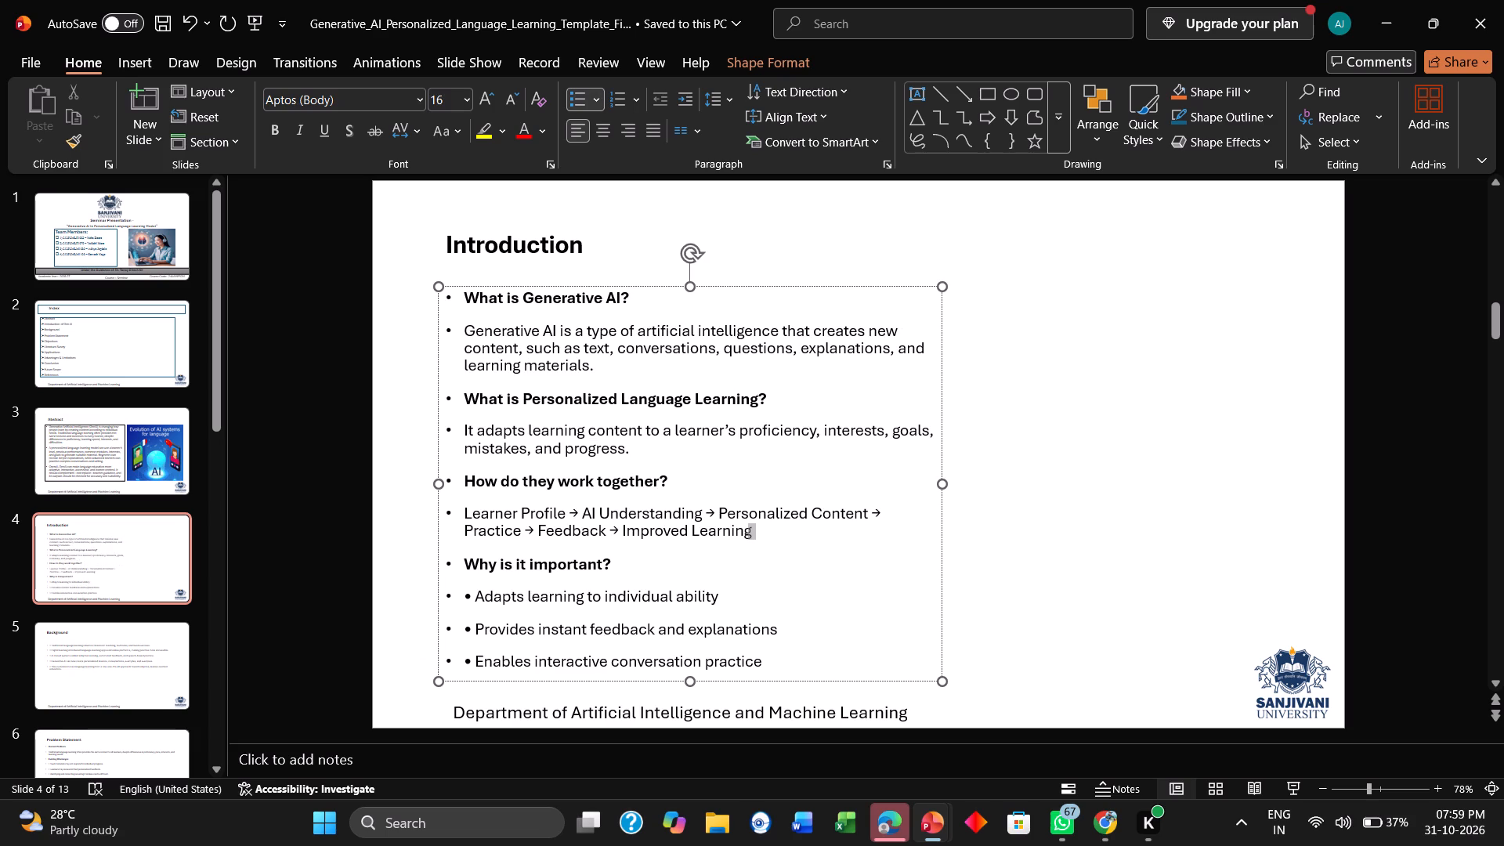
Set all of the Introduction body text to font size 16, staying in the Generative AI deck.
left_click_drag(763, 666, 395, 302)
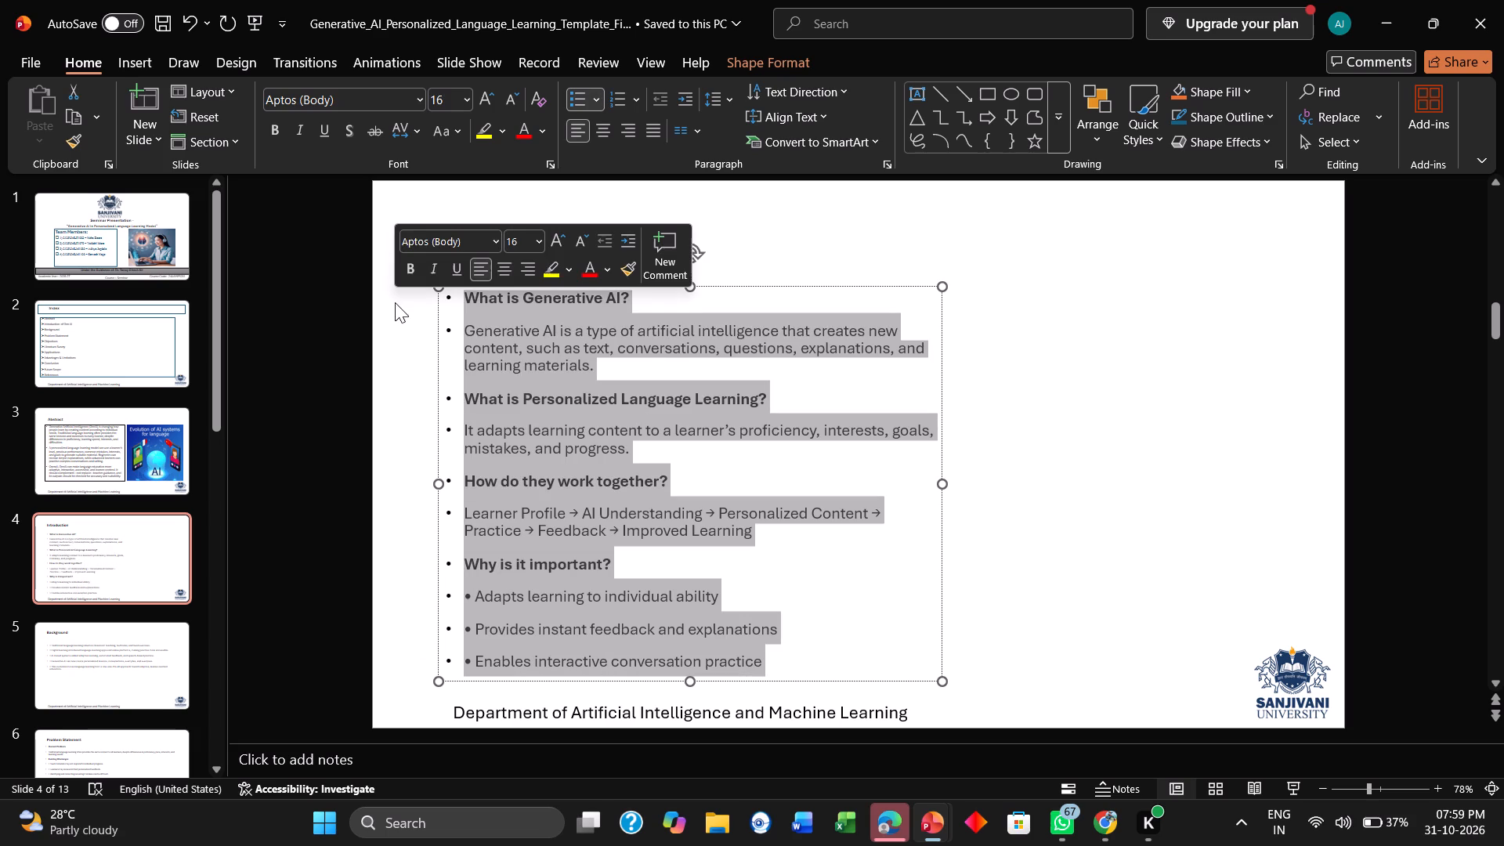
left_click(537, 242)
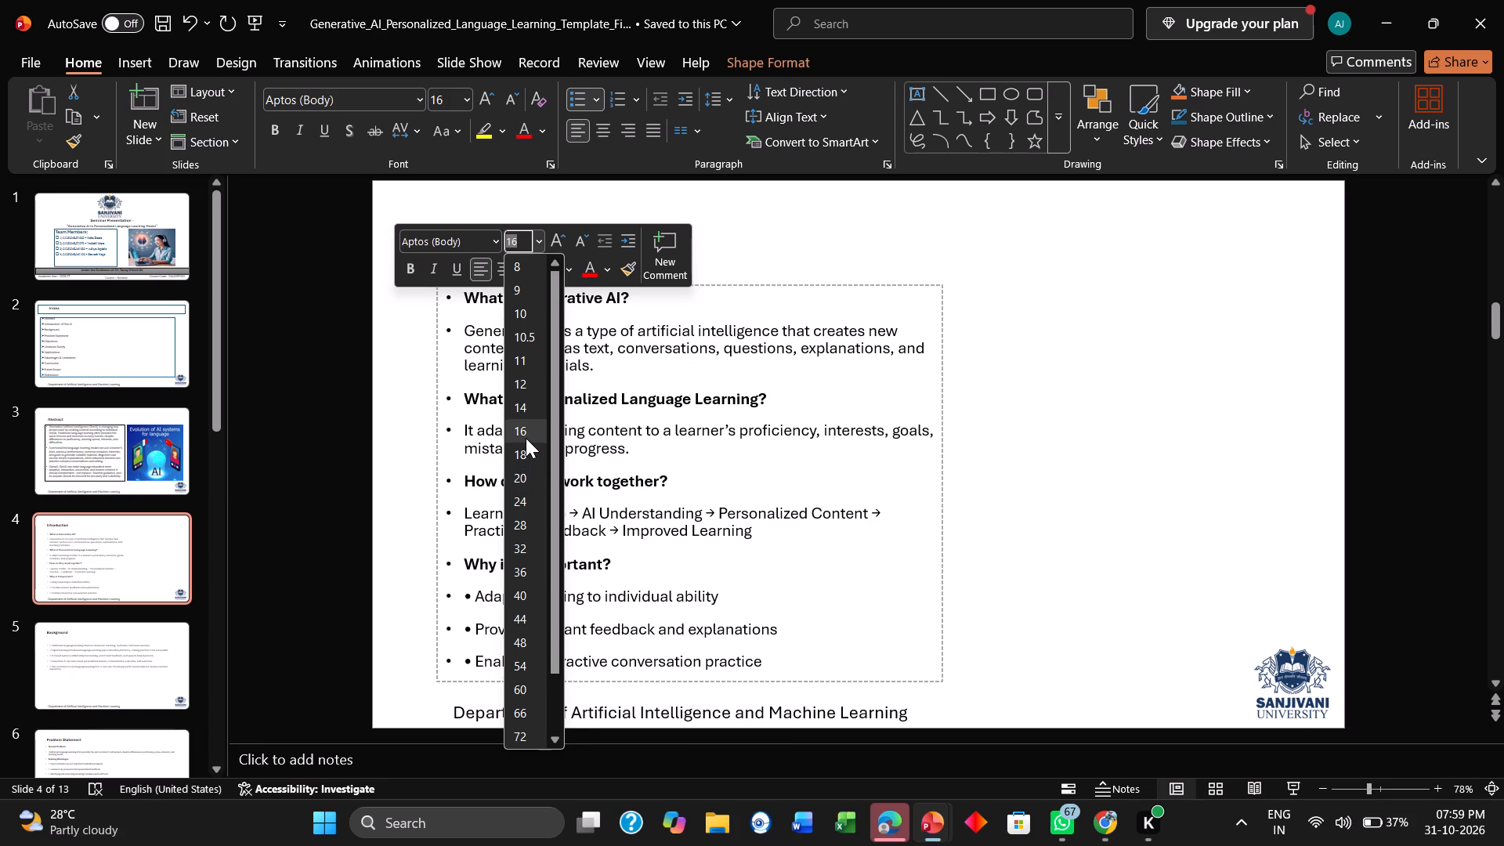
left_click(526, 438)
left_click(804, 649)
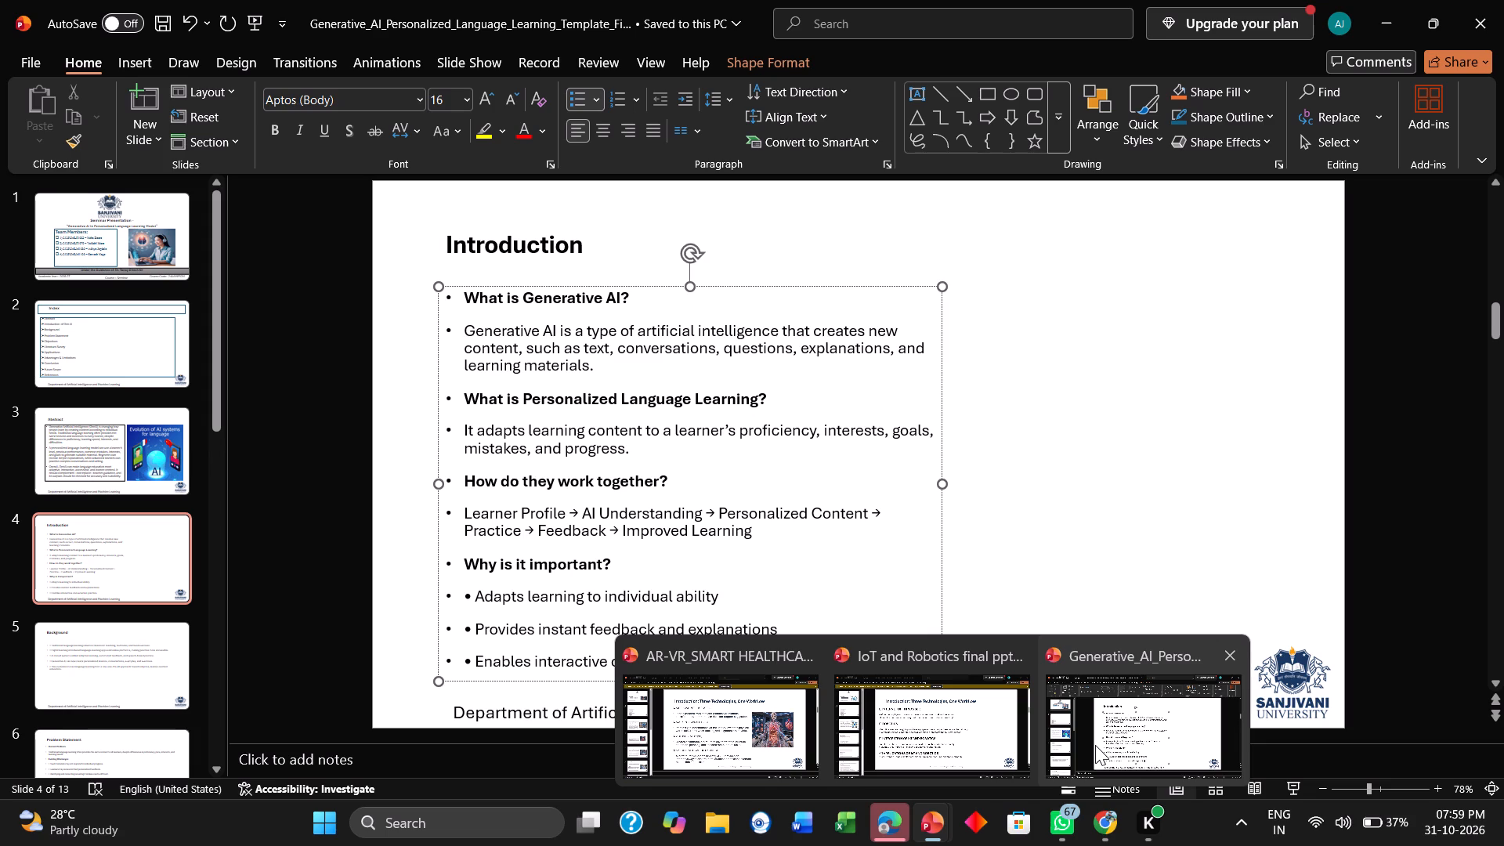
left_click(1095, 745)
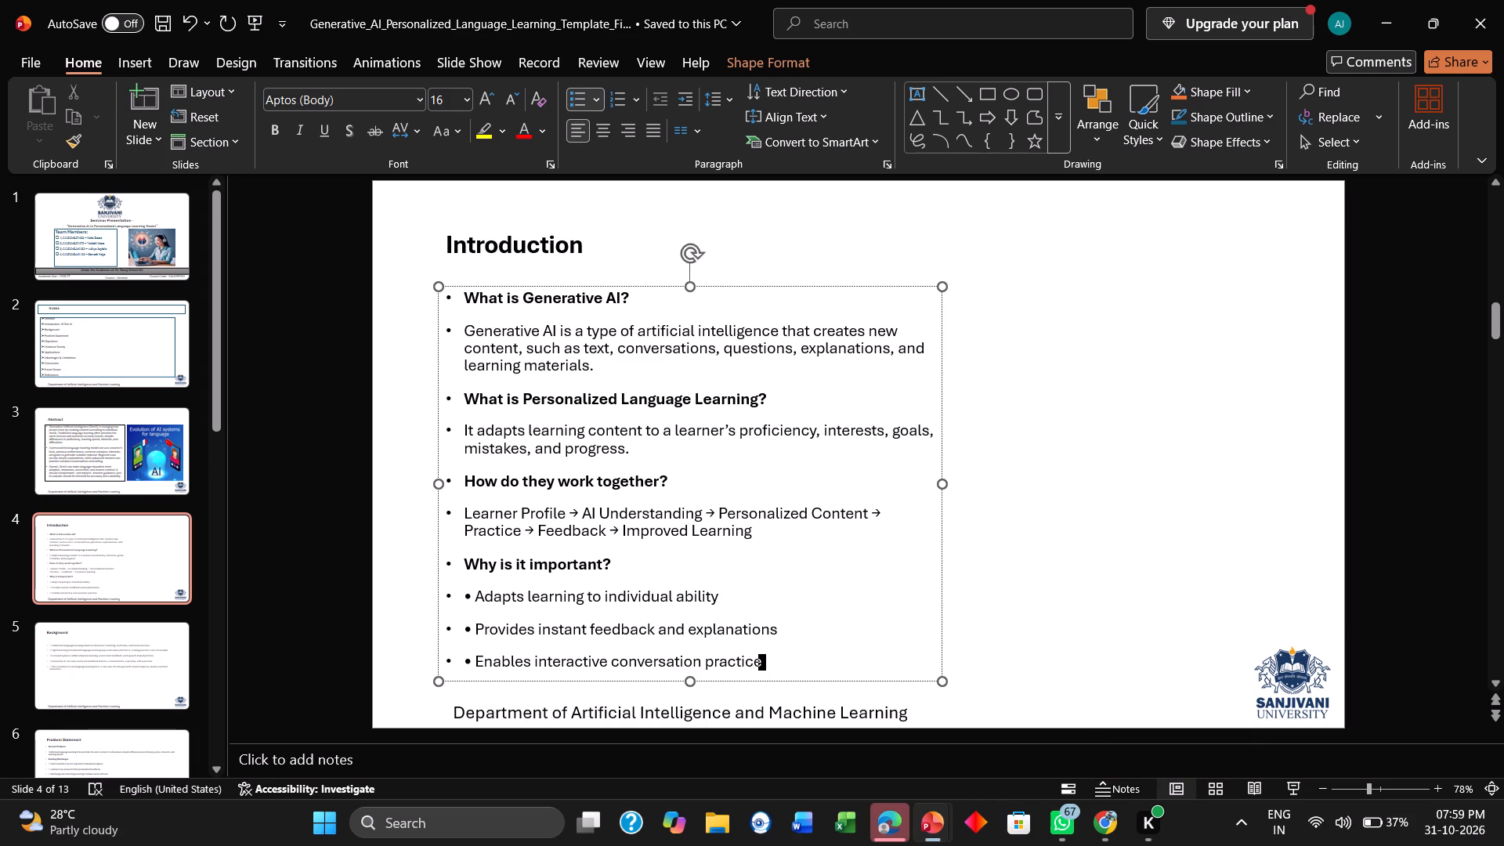
Move the Introduction title box up and slightly left, and reduce its height from the bottom edge.
left_click(573, 245)
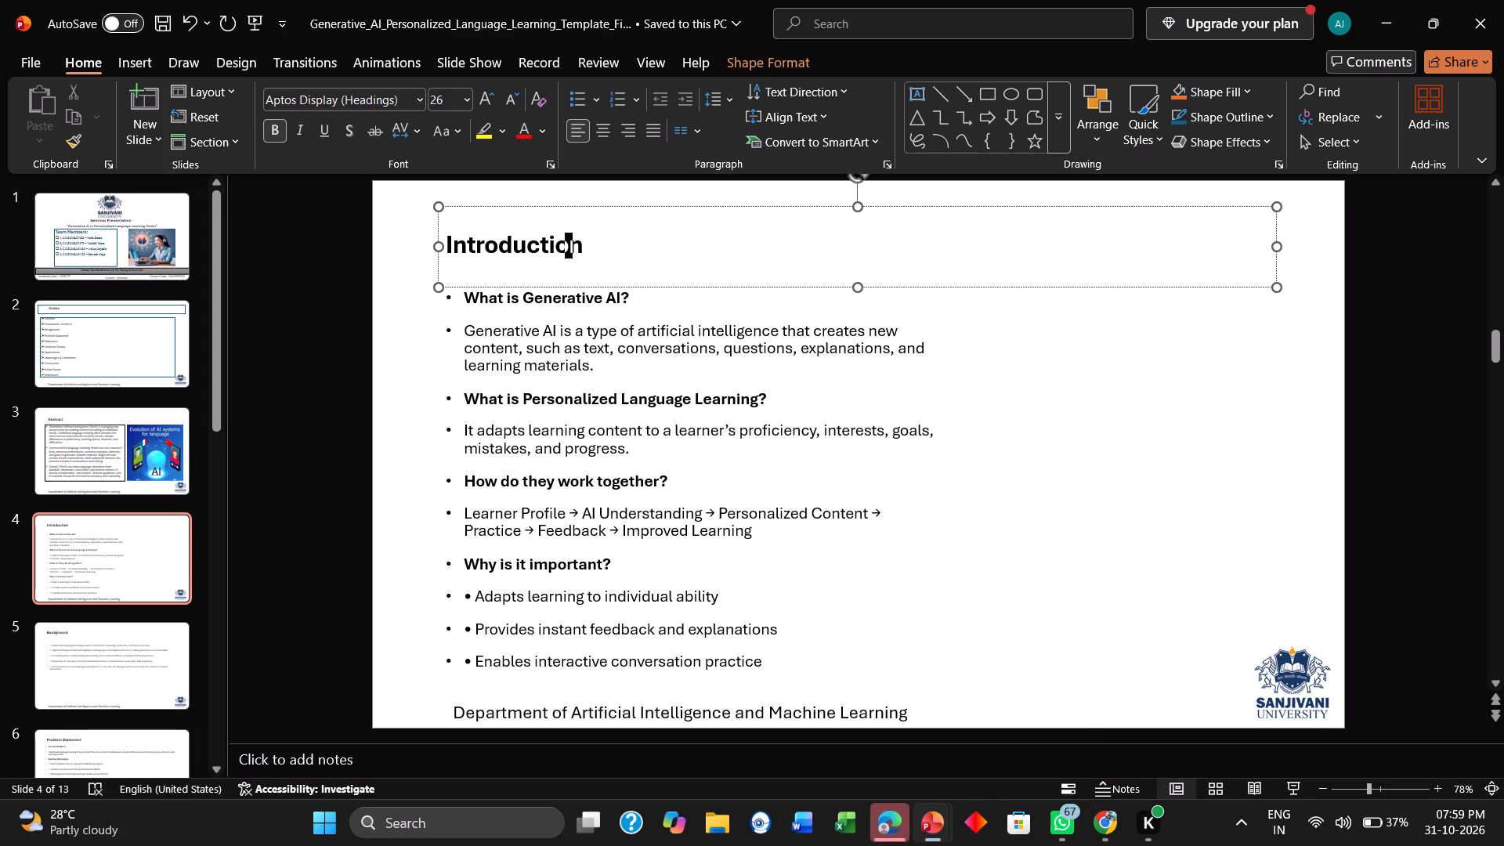
double_click(606, 211)
double_click(593, 208)
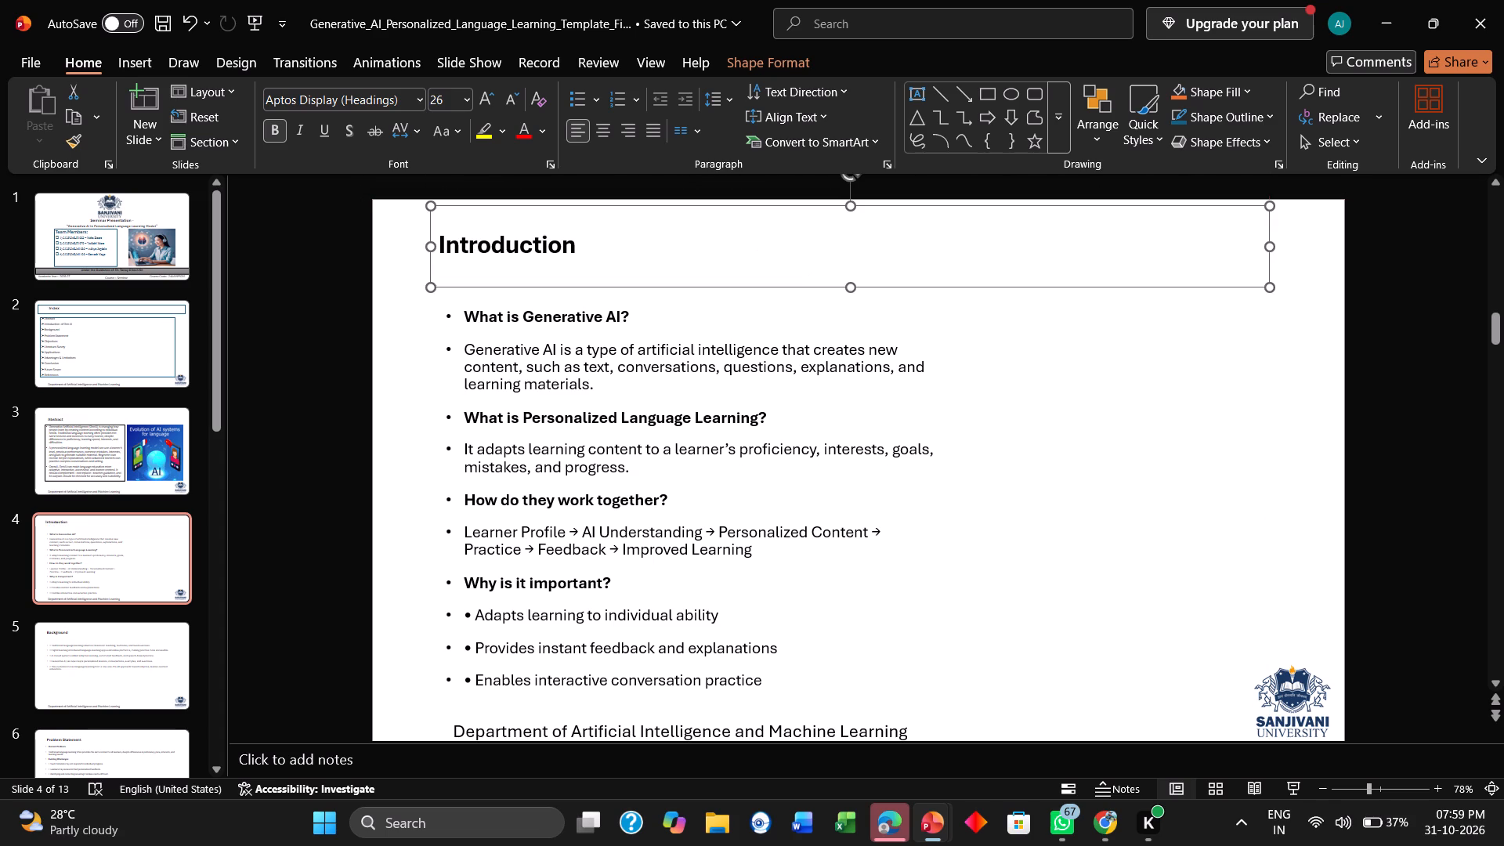
left_click_drag(846, 289, 846, 264)
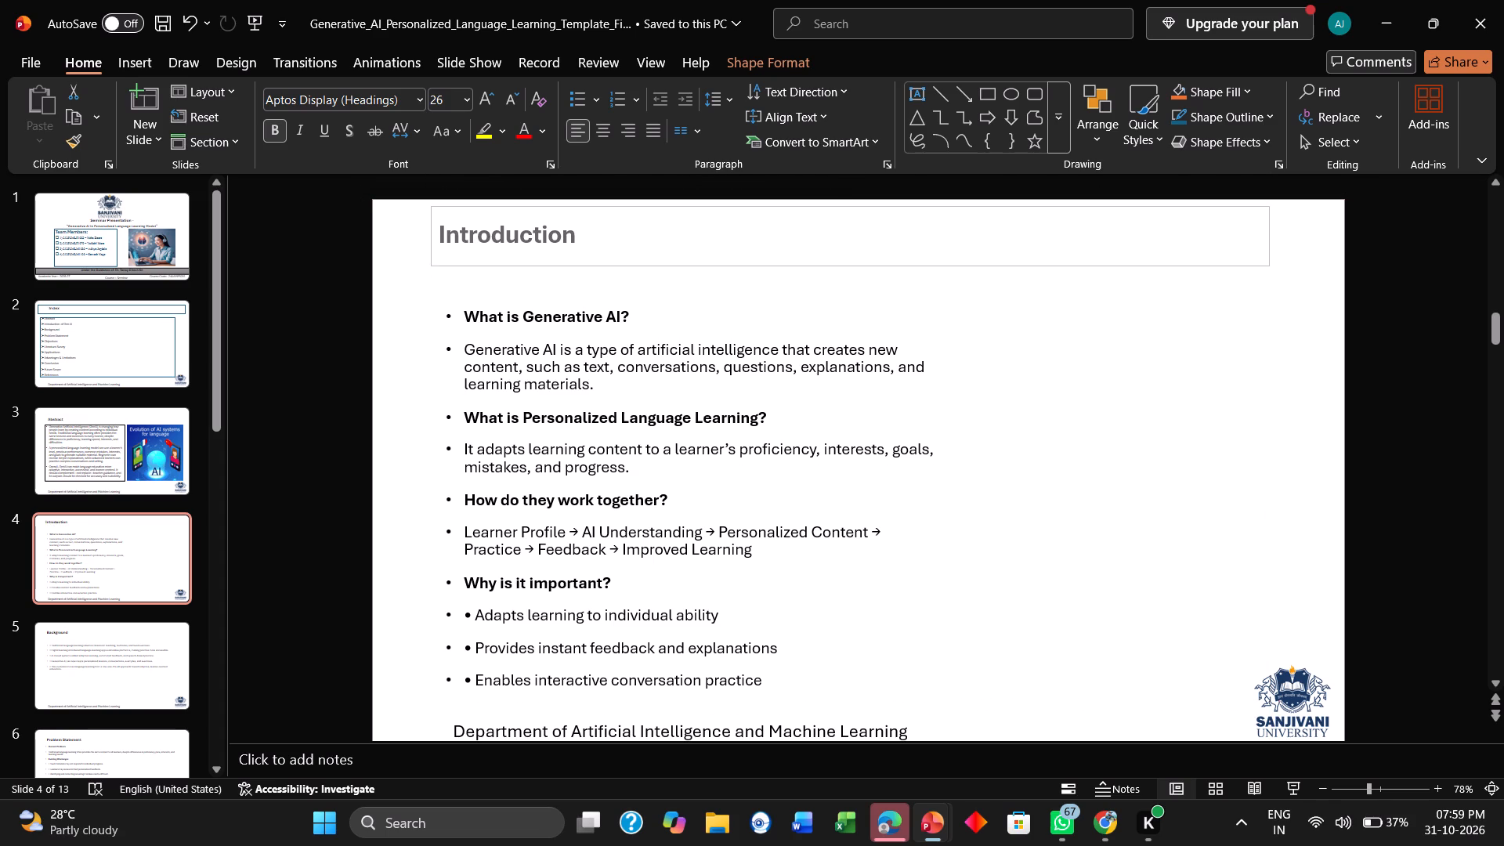
Slightly reduce the height of the Introduction title box from its bottom edge.
left_click_drag(846, 264, 846, 261)
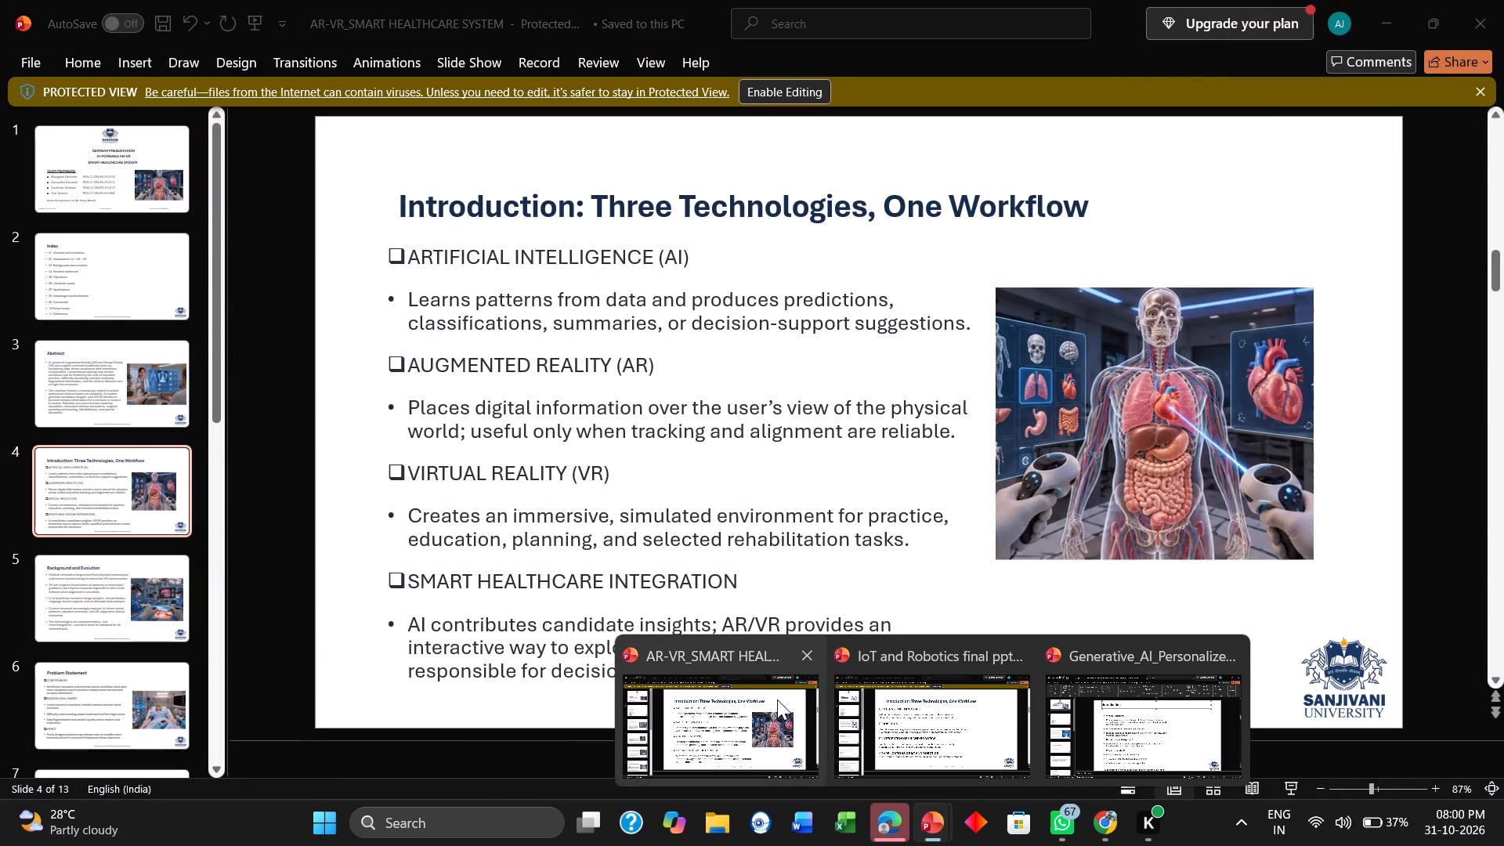
Return to the Generative AI deck and delete the "Why is it important?" heading and its three points from the Introduction body.
left_click(1188, 703)
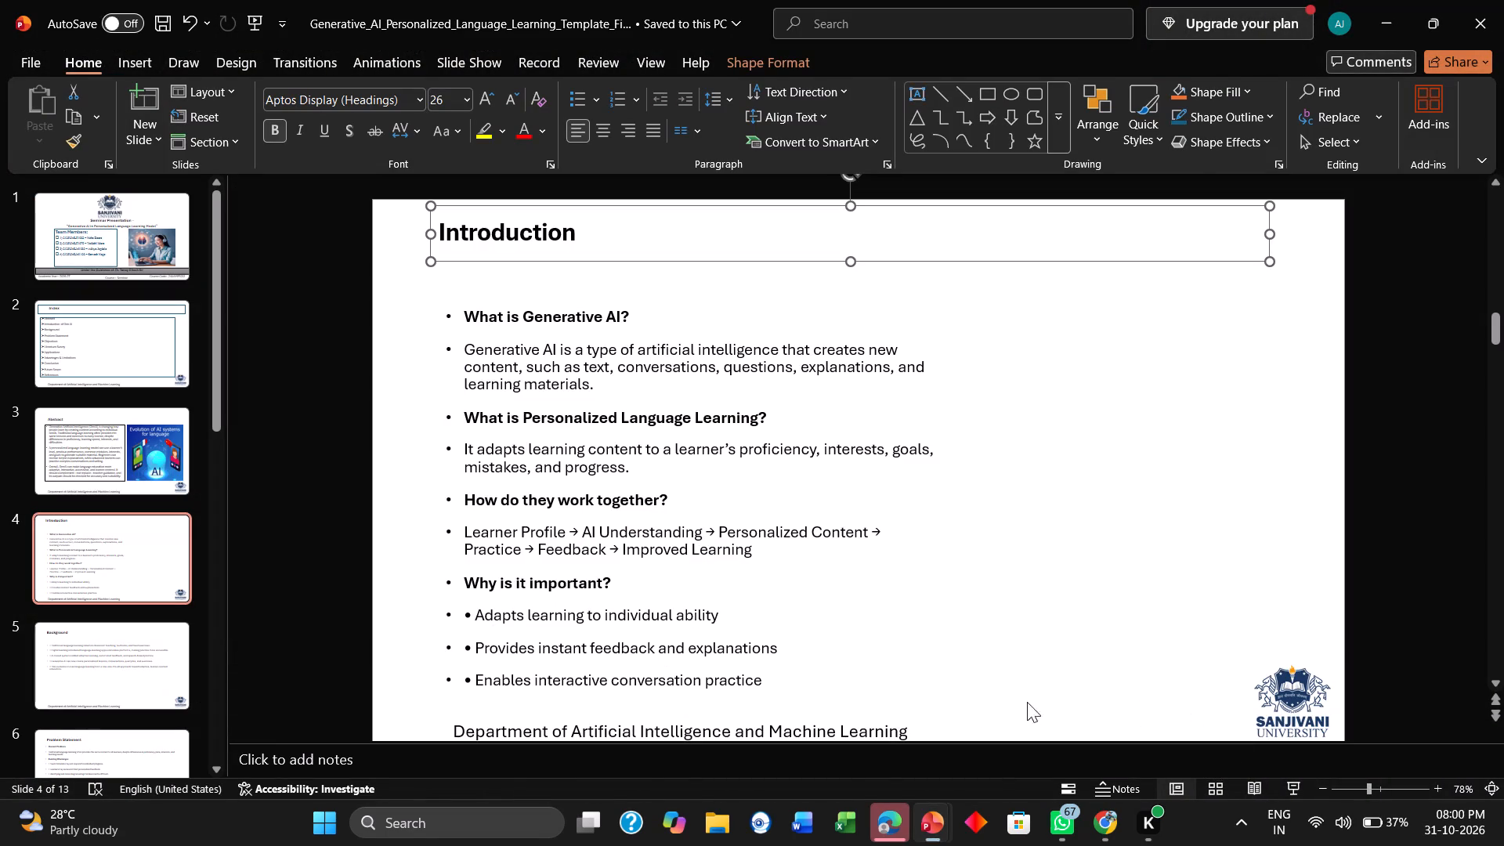
left_click(496, 637)
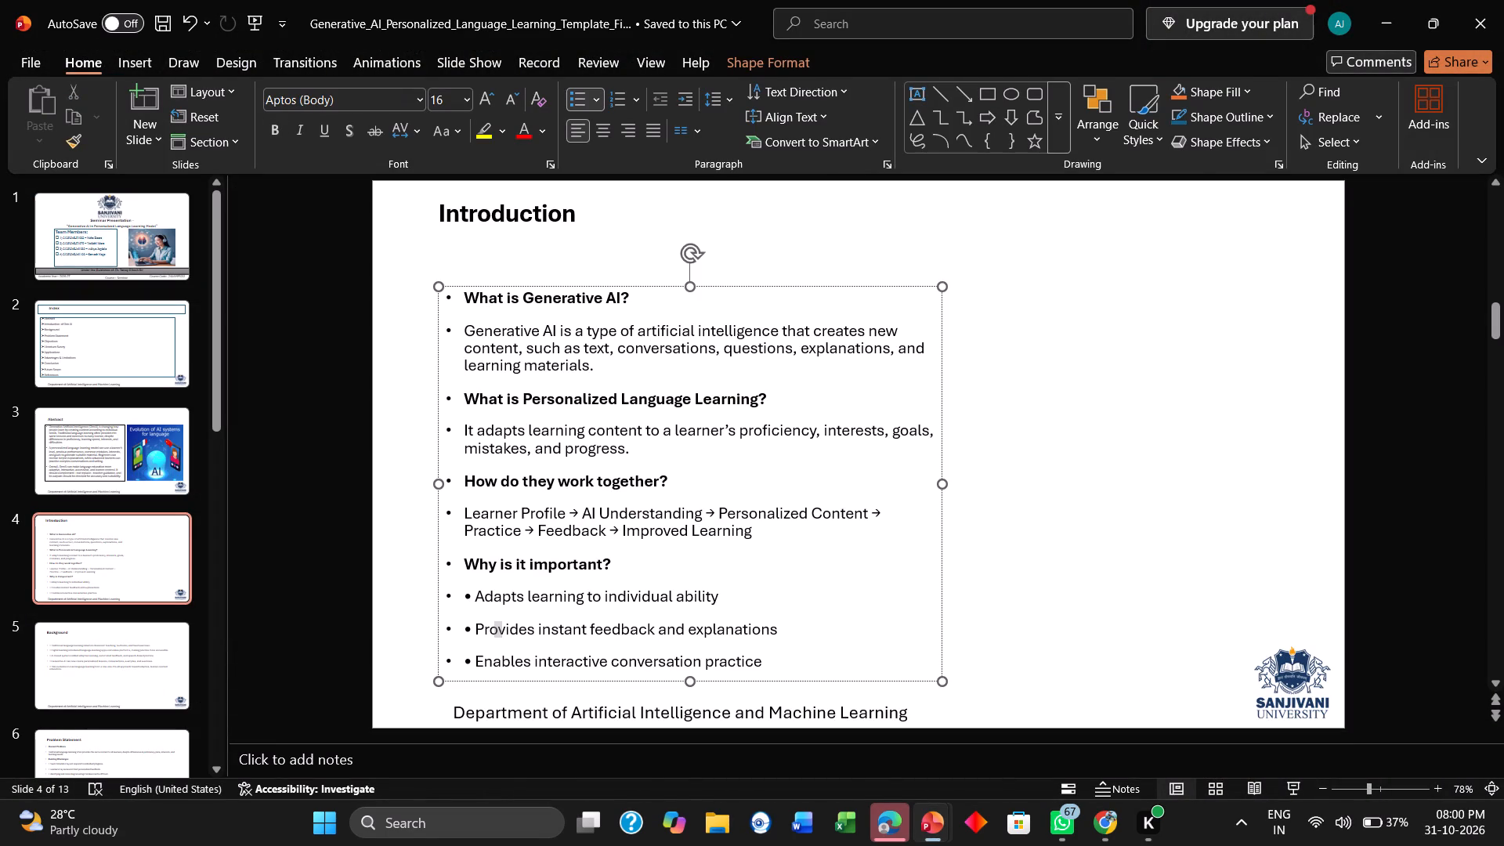
left_click_drag(767, 663, 410, 573)
key("BackSpace")
key("BackSpace")
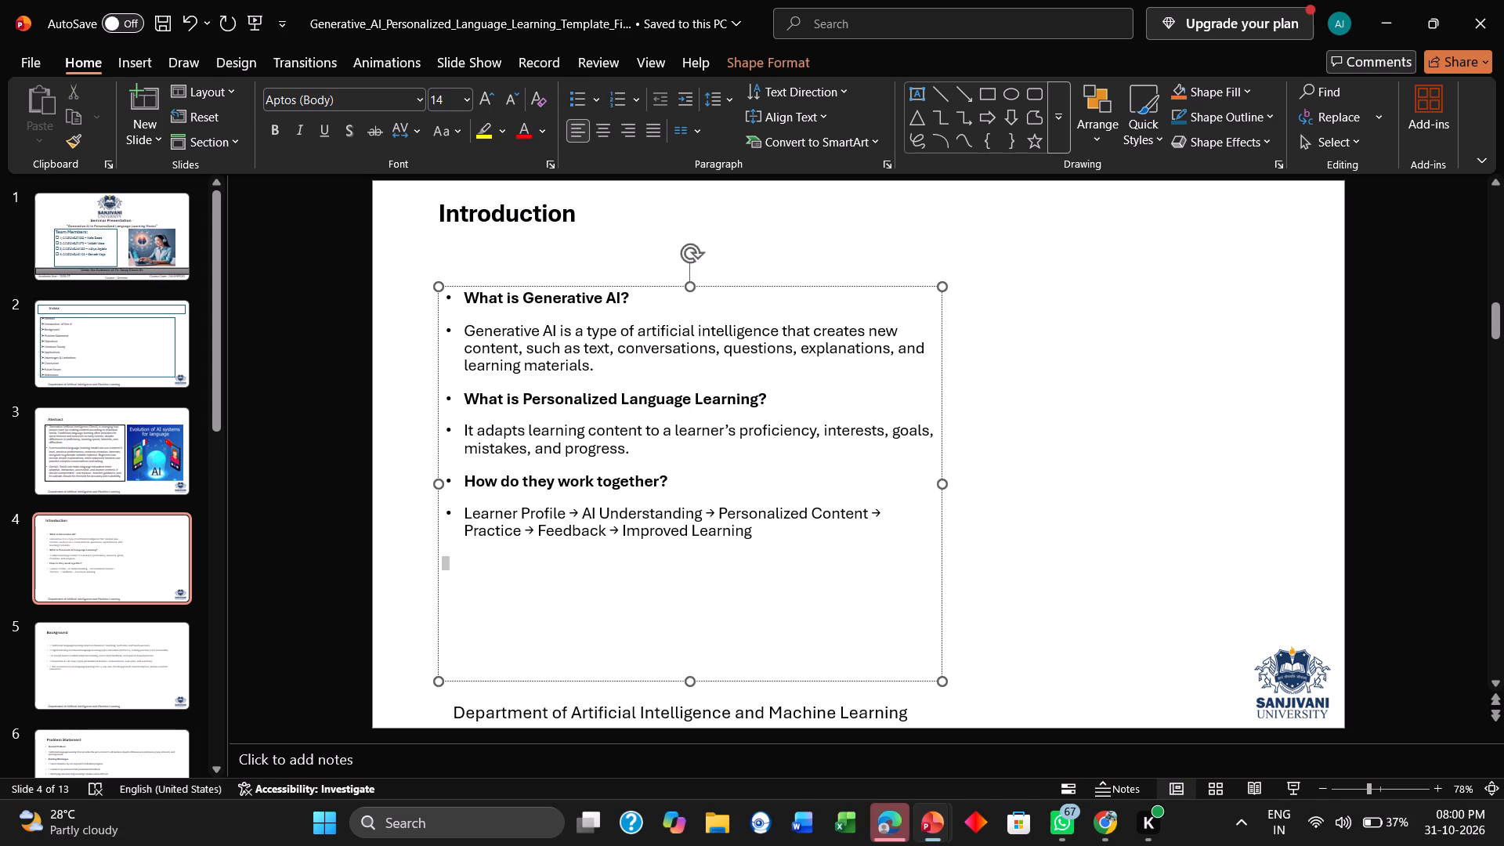
Set all the remaining Introduction body text to font size 20.
left_click_drag(757, 533, 419, 305)
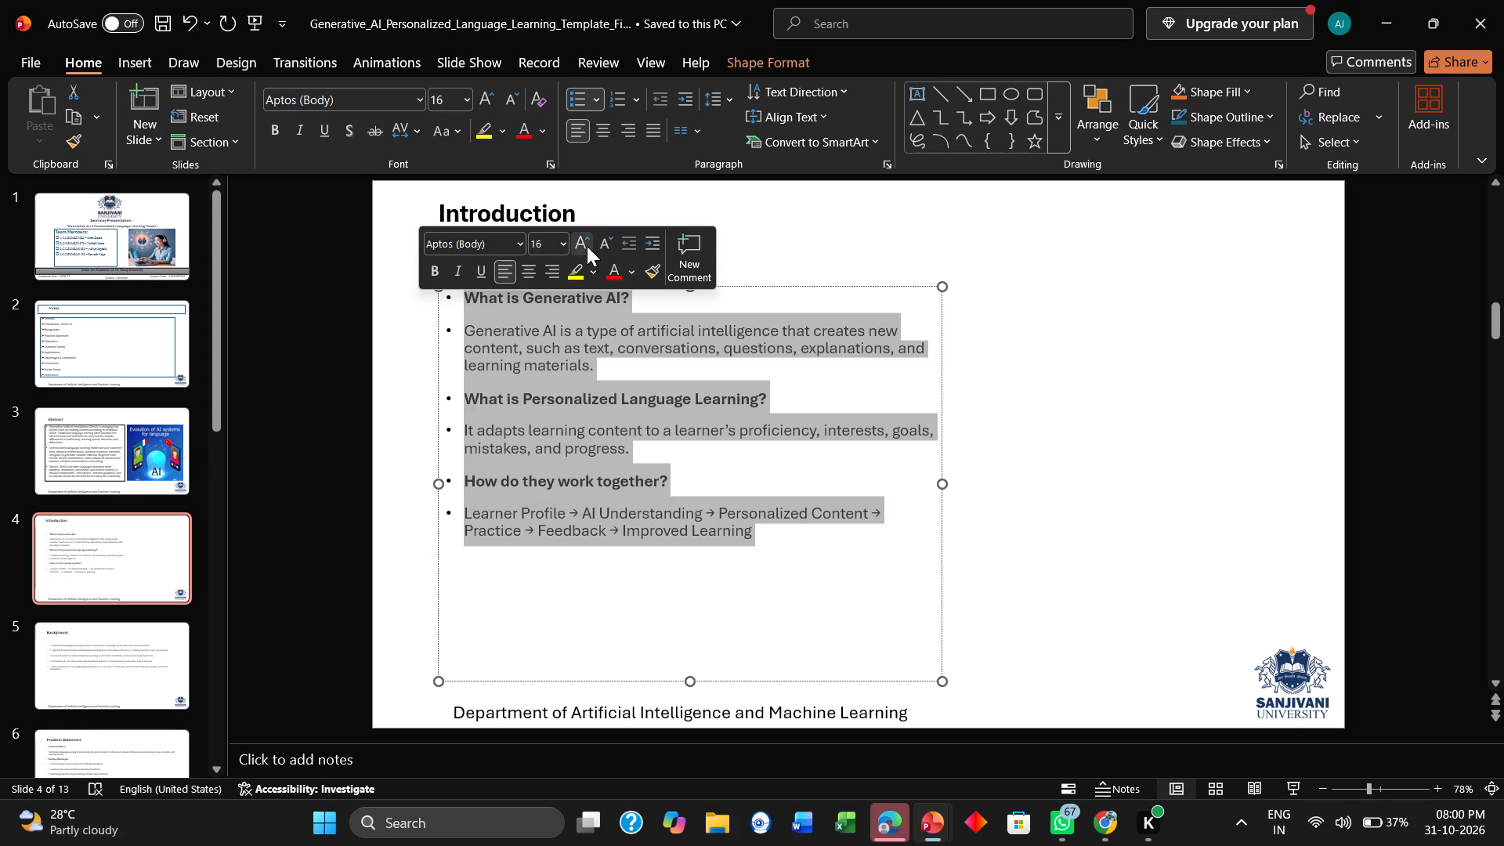
left_click(562, 243)
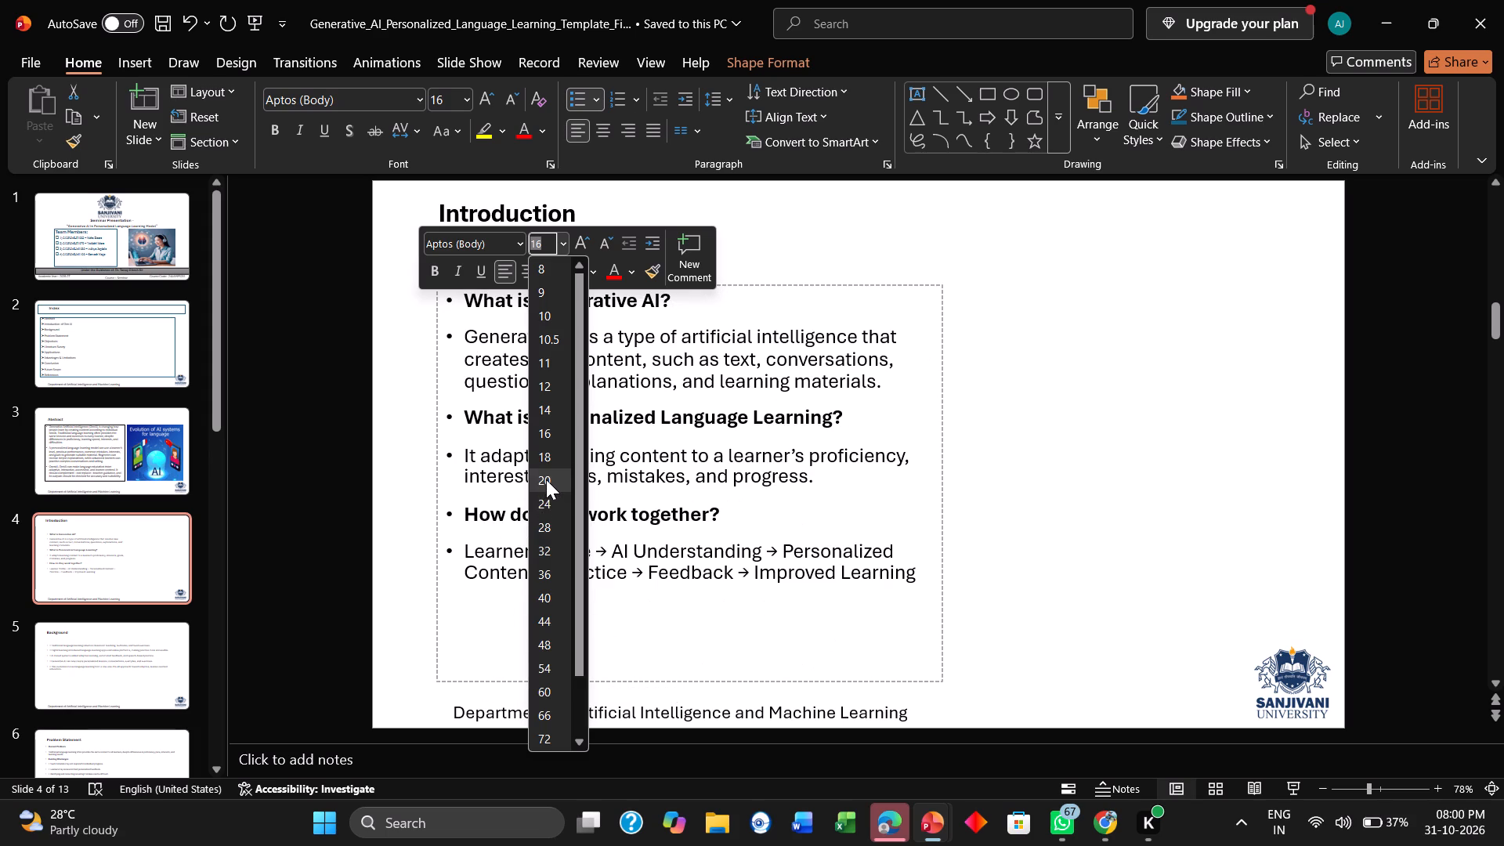
left_click(546, 479)
left_click(493, 494)
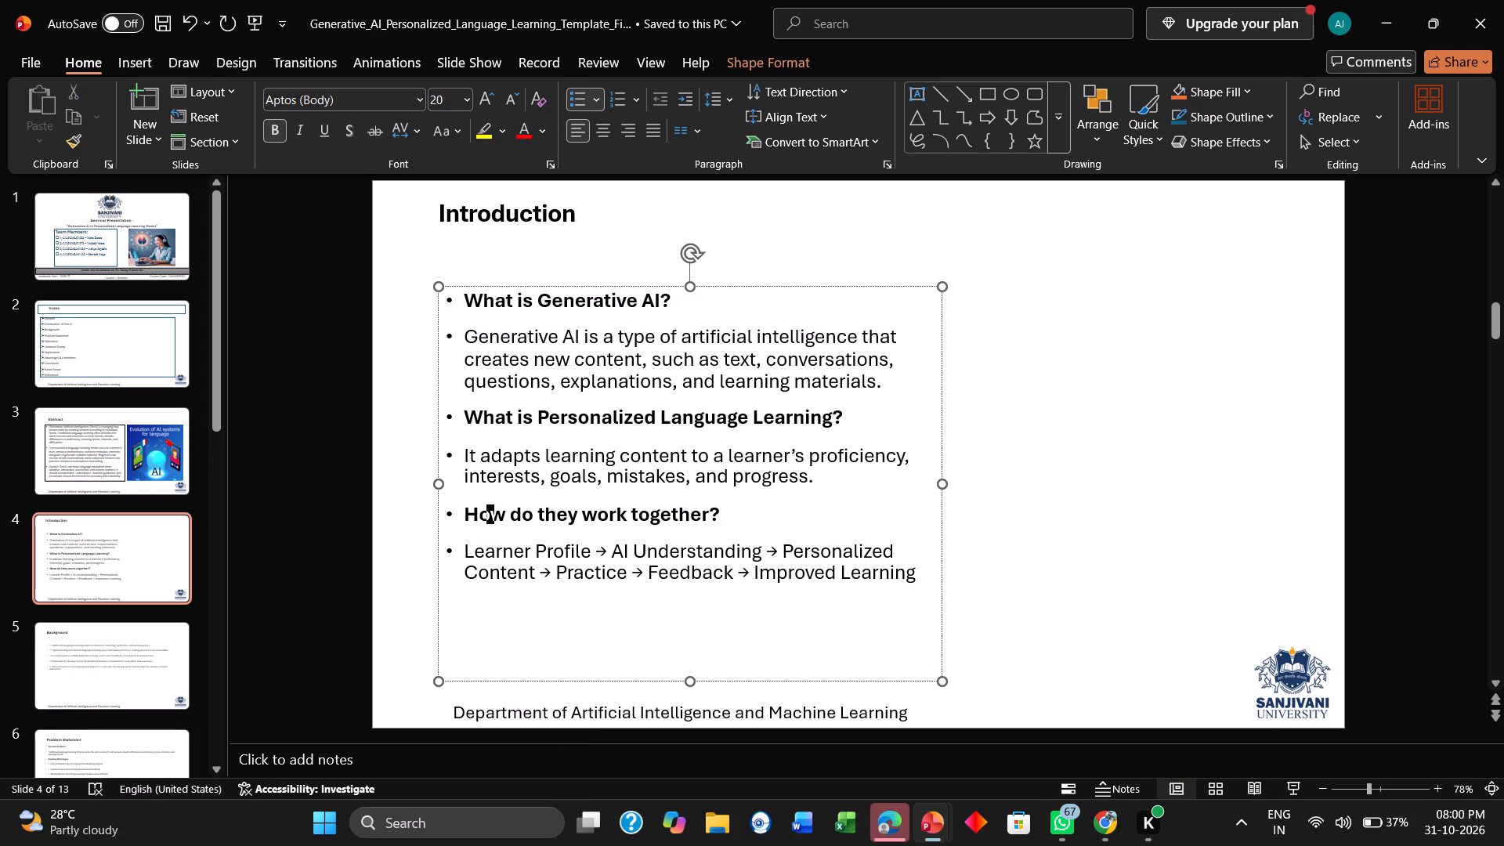
Give the "What is Generative AI?" heading a hollow square bullet and enlarge it to font size 24.
left_click(669, 295)
left_click_drag(669, 295, 437, 306)
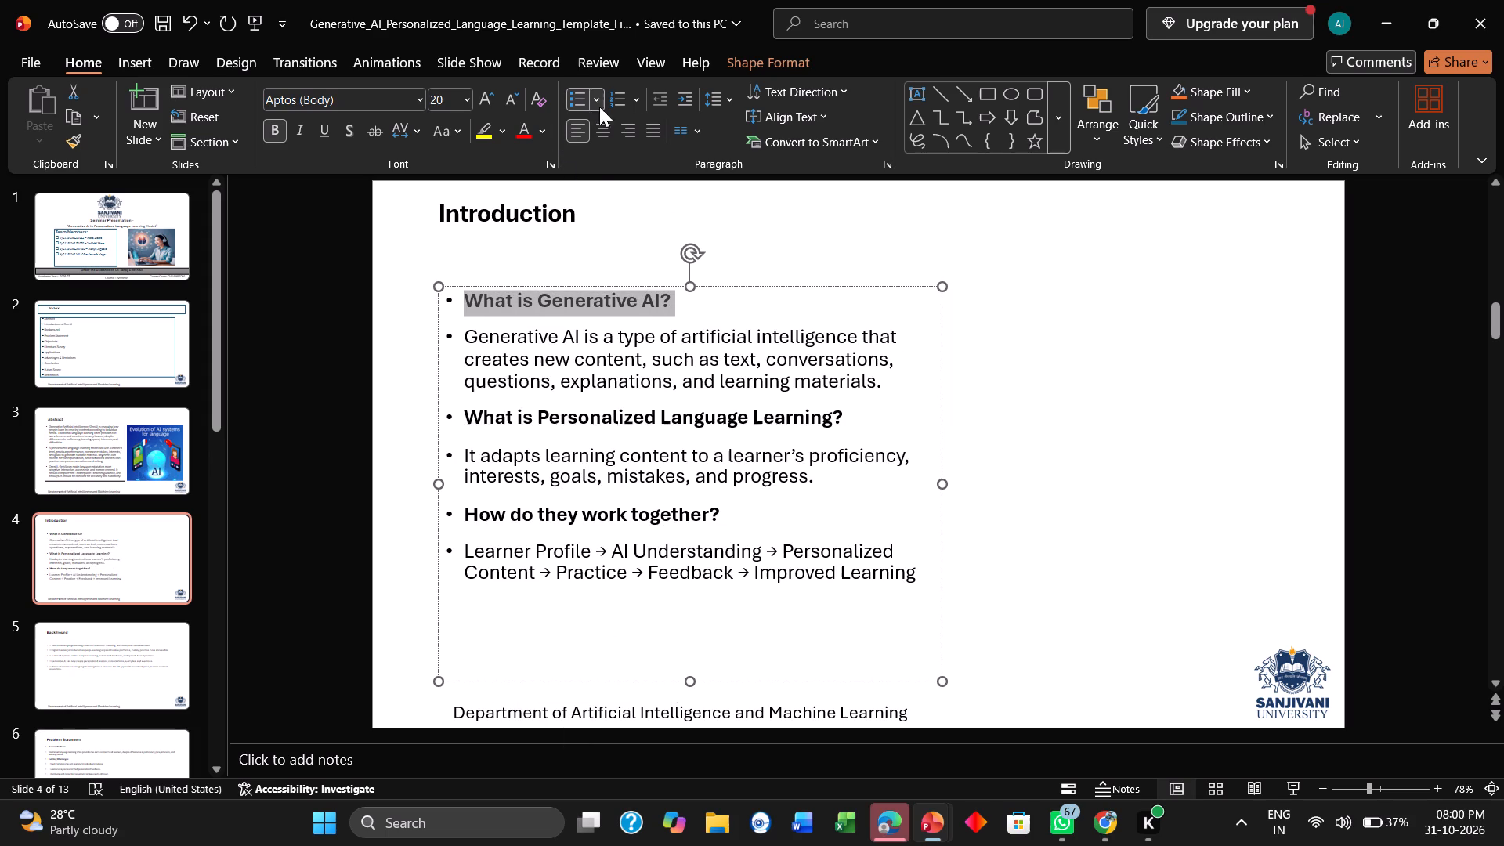
left_click(602, 96)
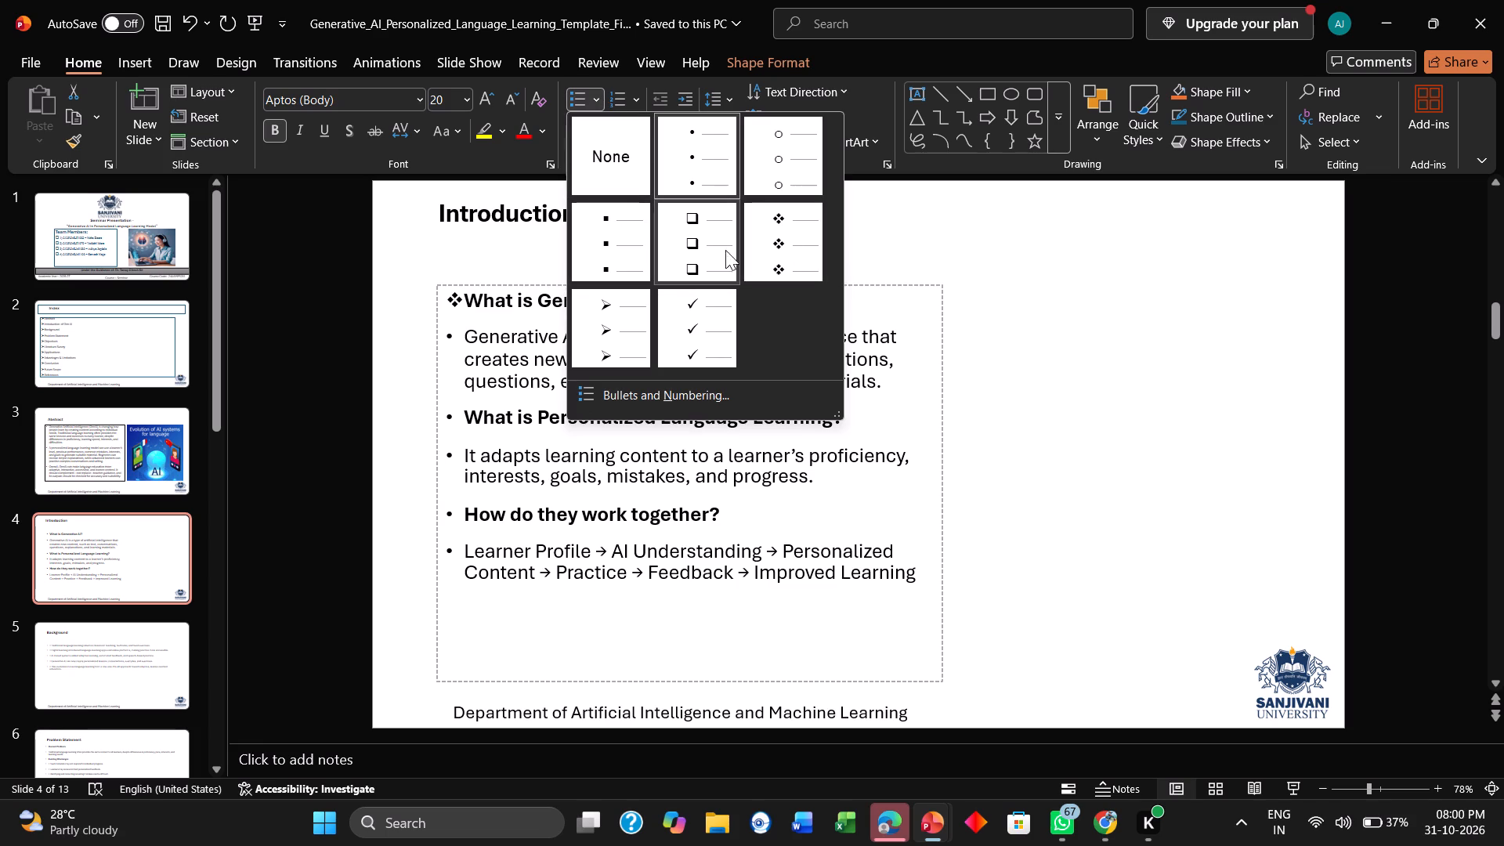
left_click(694, 247)
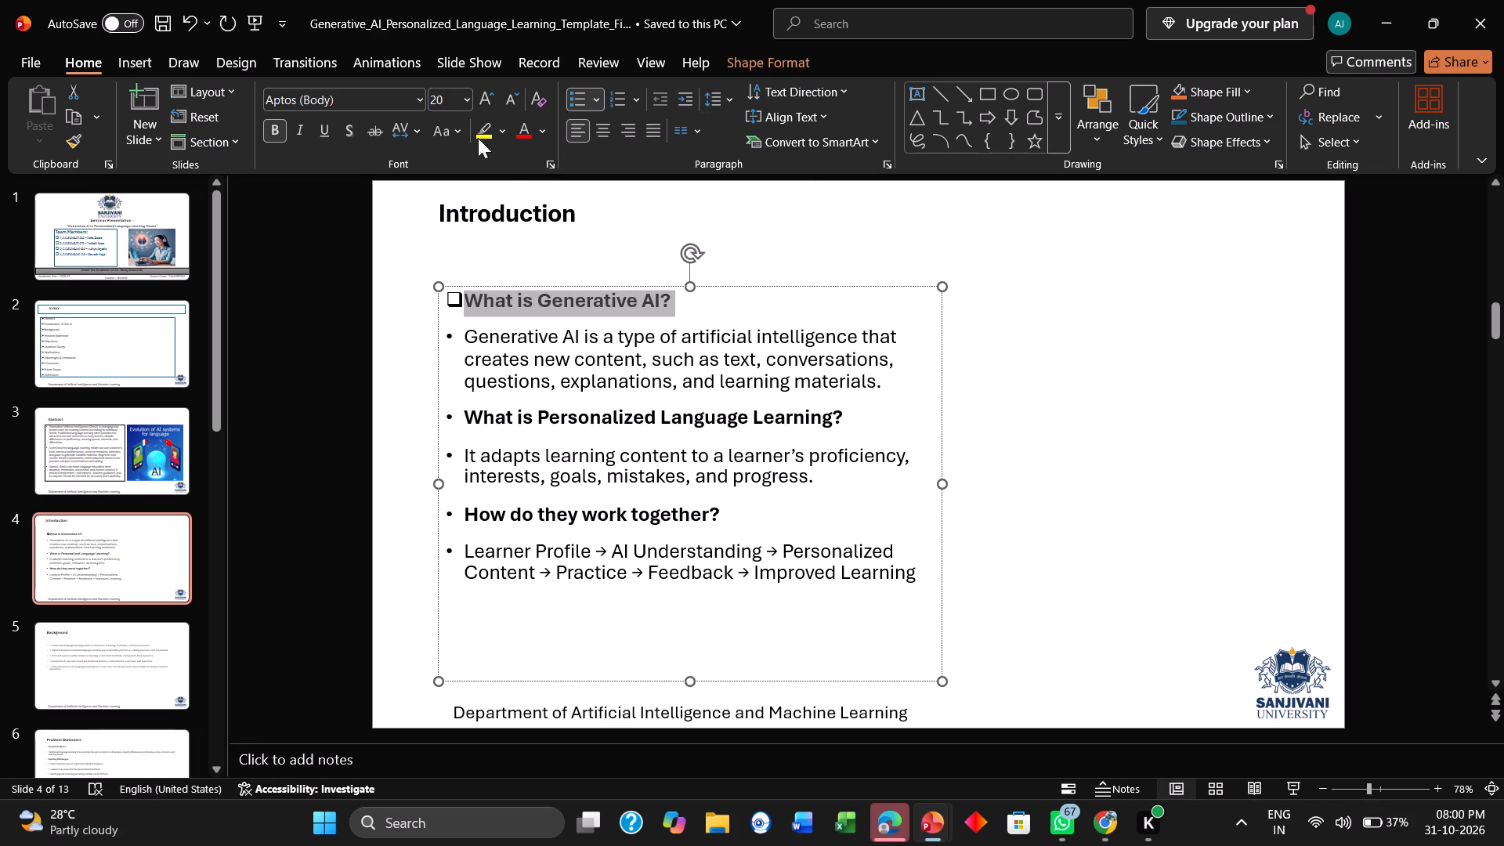
left_click(486, 101)
Give the "What is Personalized Language Learning?" heading a hollow square bullet and enlarge it to font size 24.
left_click_drag(851, 422, 447, 415)
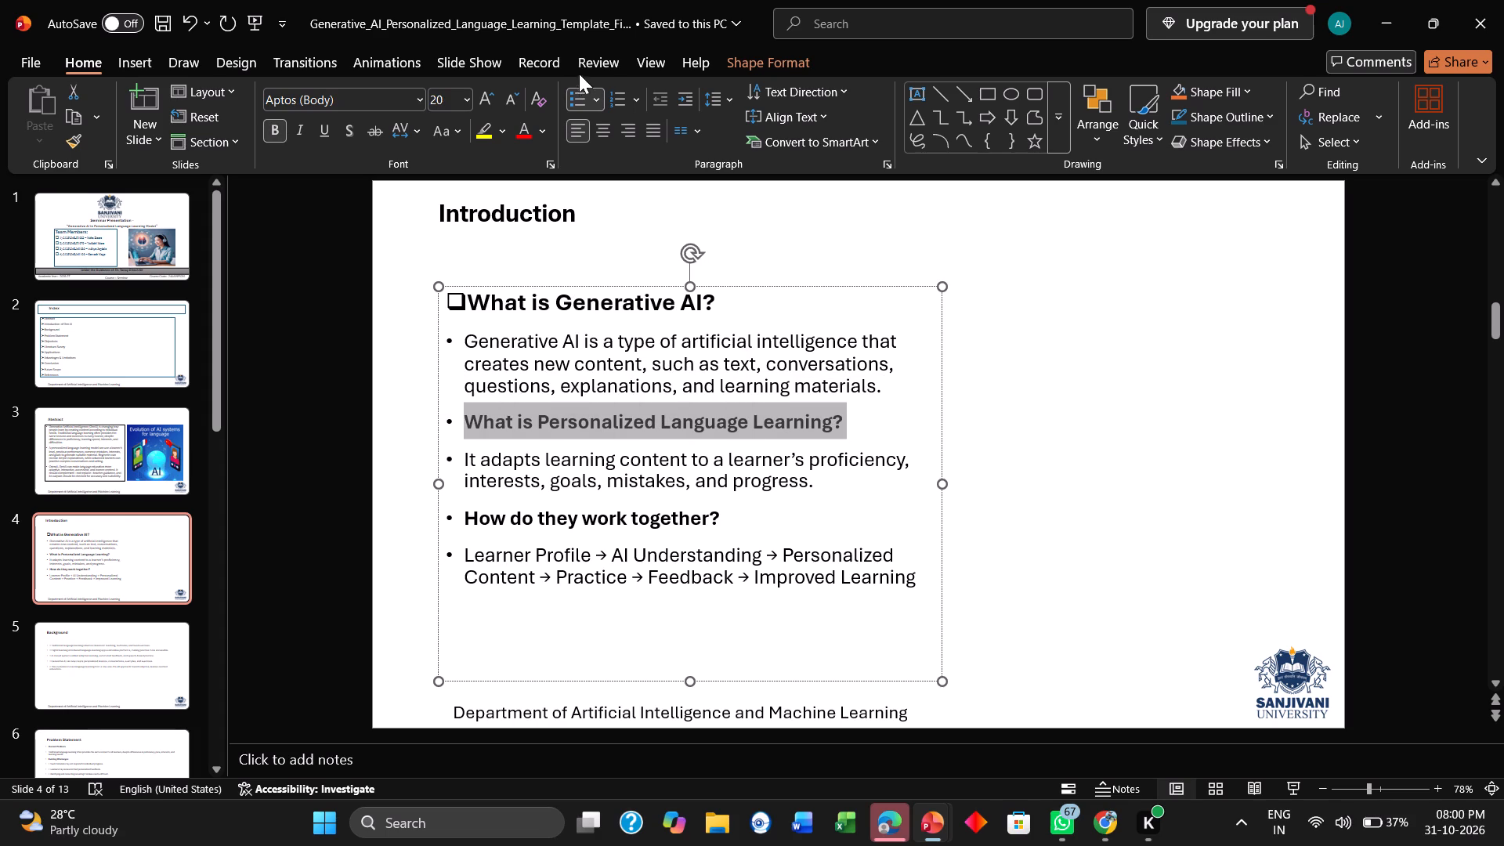
left_click(606, 104)
left_click(599, 103)
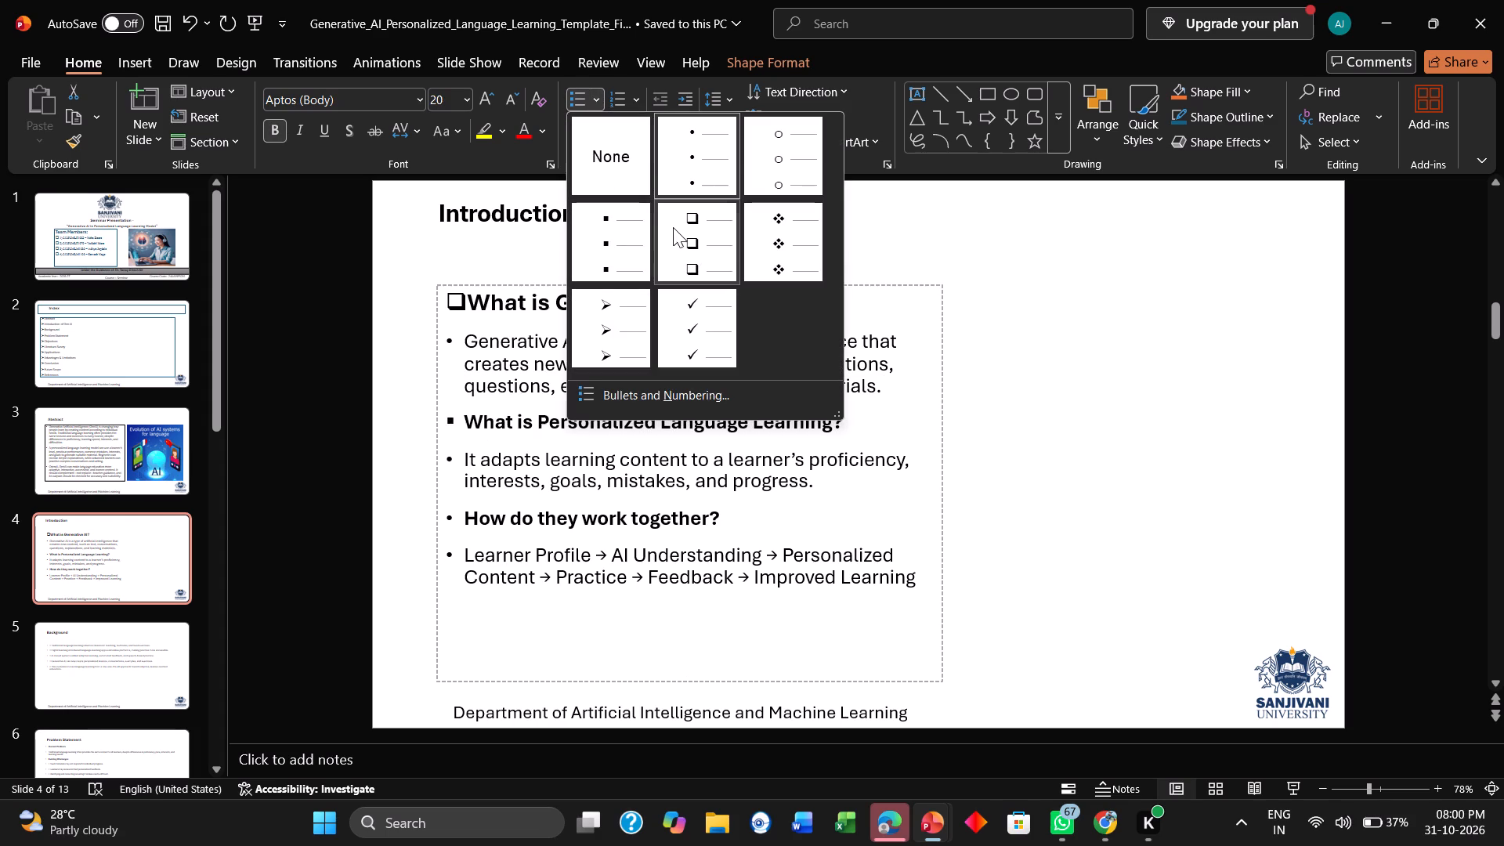
left_click(676, 229)
left_click(495, 99)
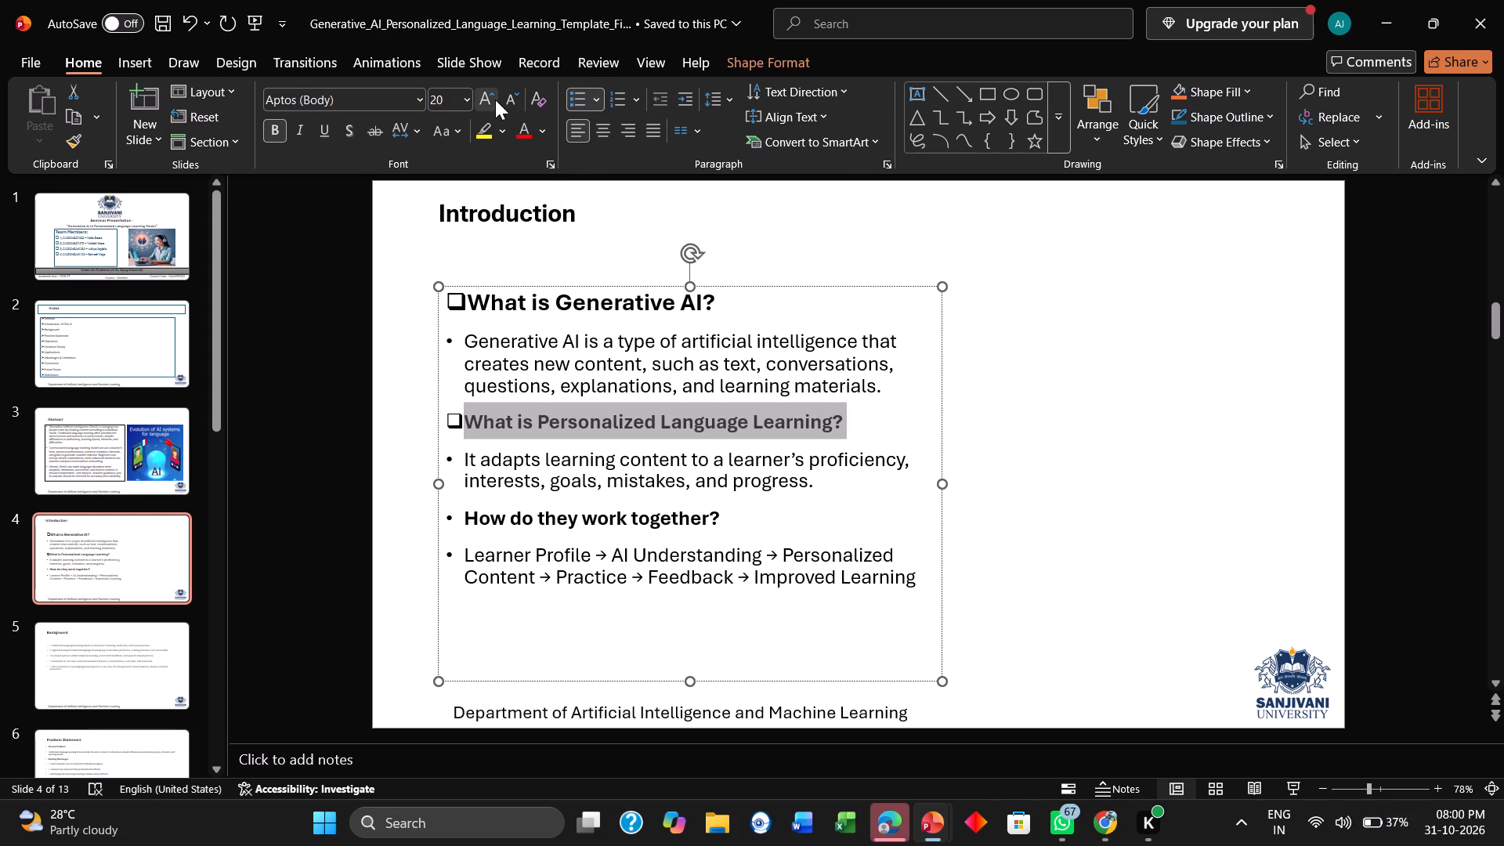
Give the "How do they work together?" heading a hollow square bullet and enlarge it to font size 24.
left_click_drag(726, 525, 513, 503)
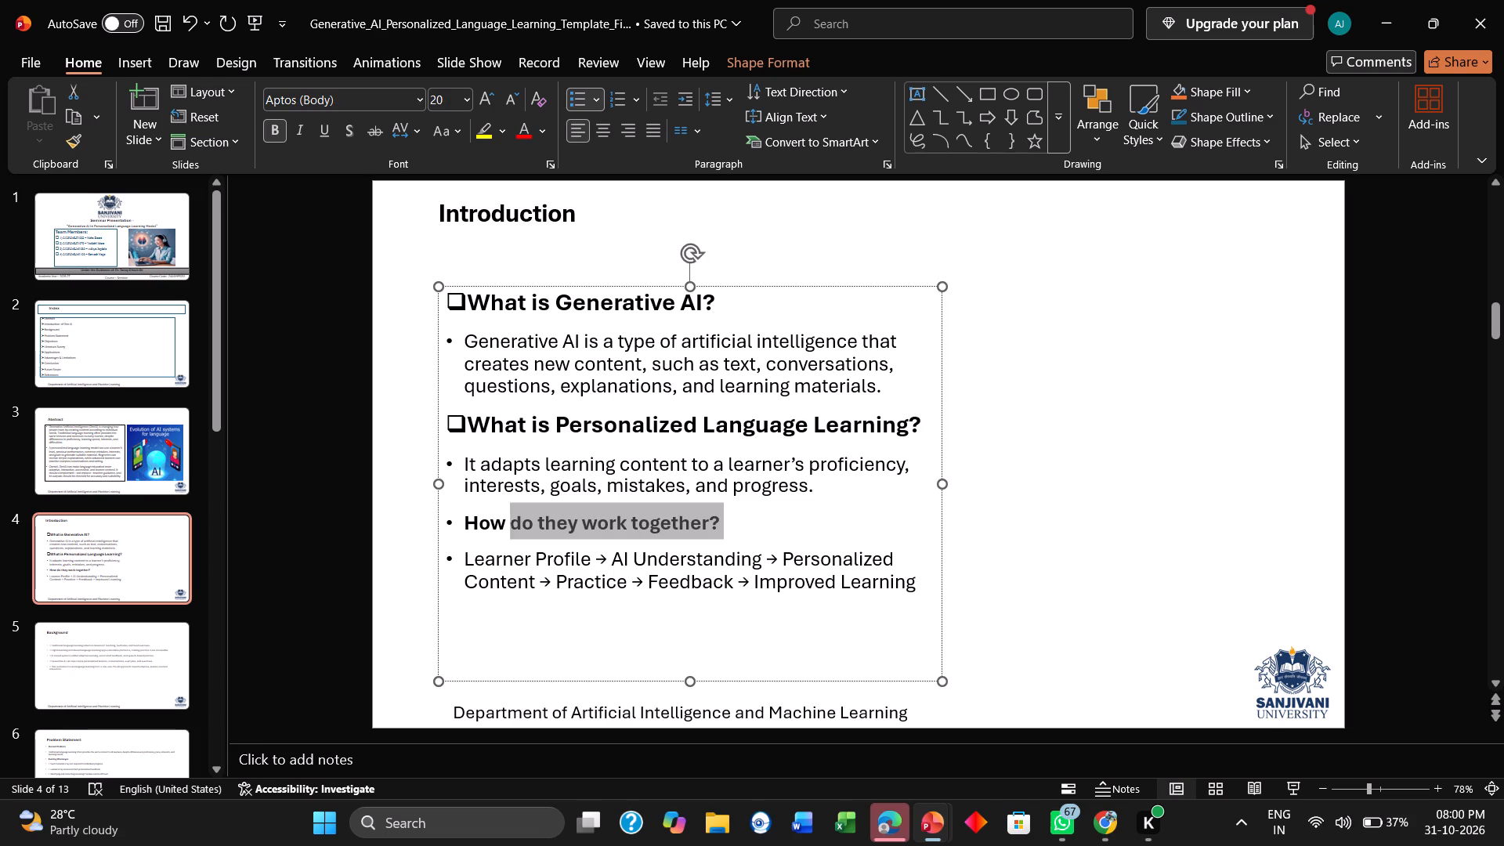
left_click_drag(513, 503, 434, 518)
left_click(600, 103)
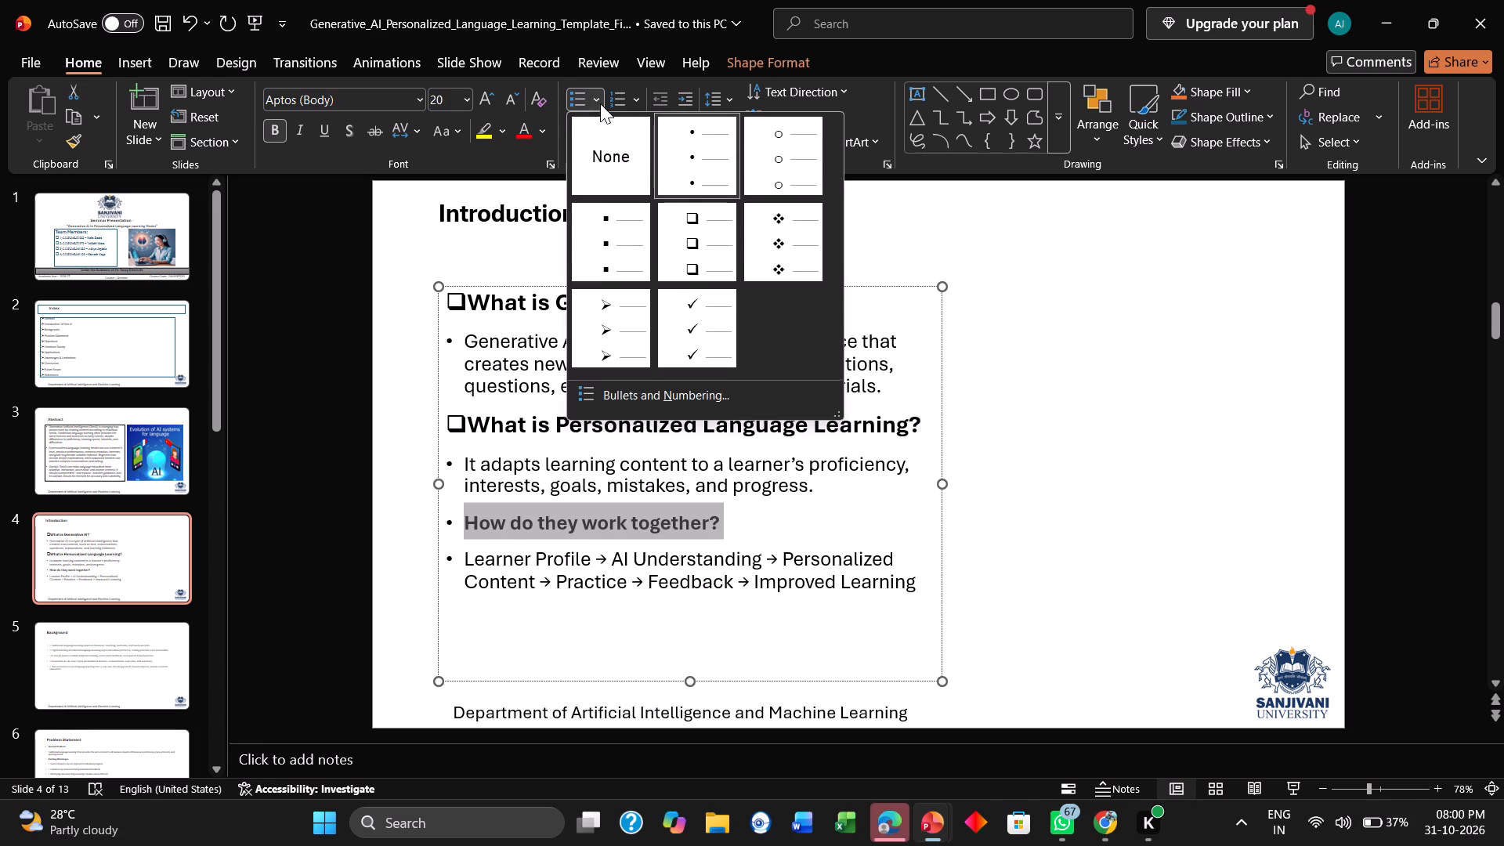
left_click(711, 233)
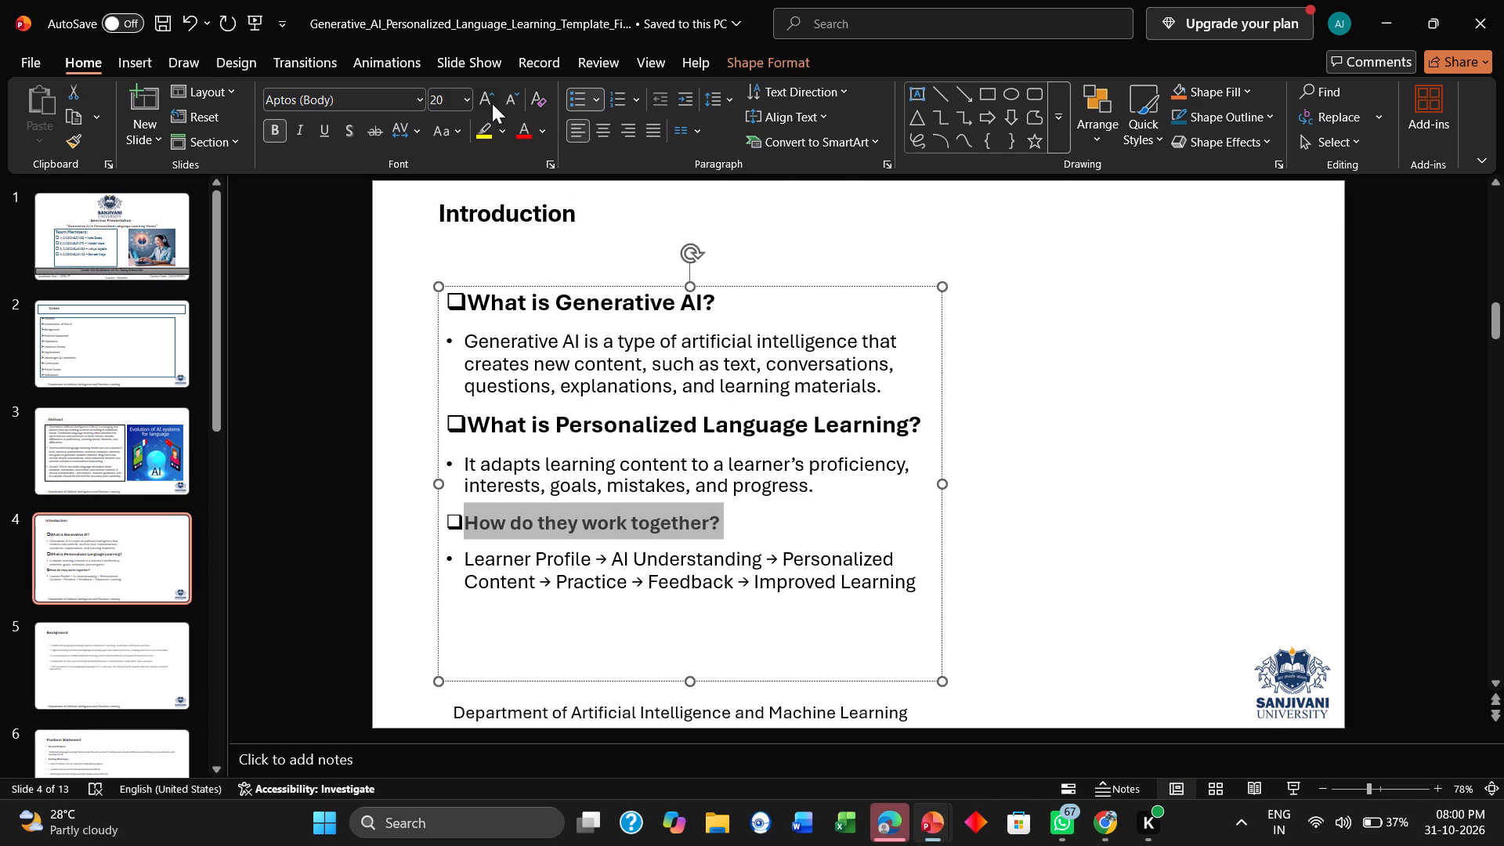
left_click(492, 103)
Widen the Introduction body text box slightly from its right edge and deselect it.
left_click_drag(942, 486, 956, 488)
left_click(797, 507)
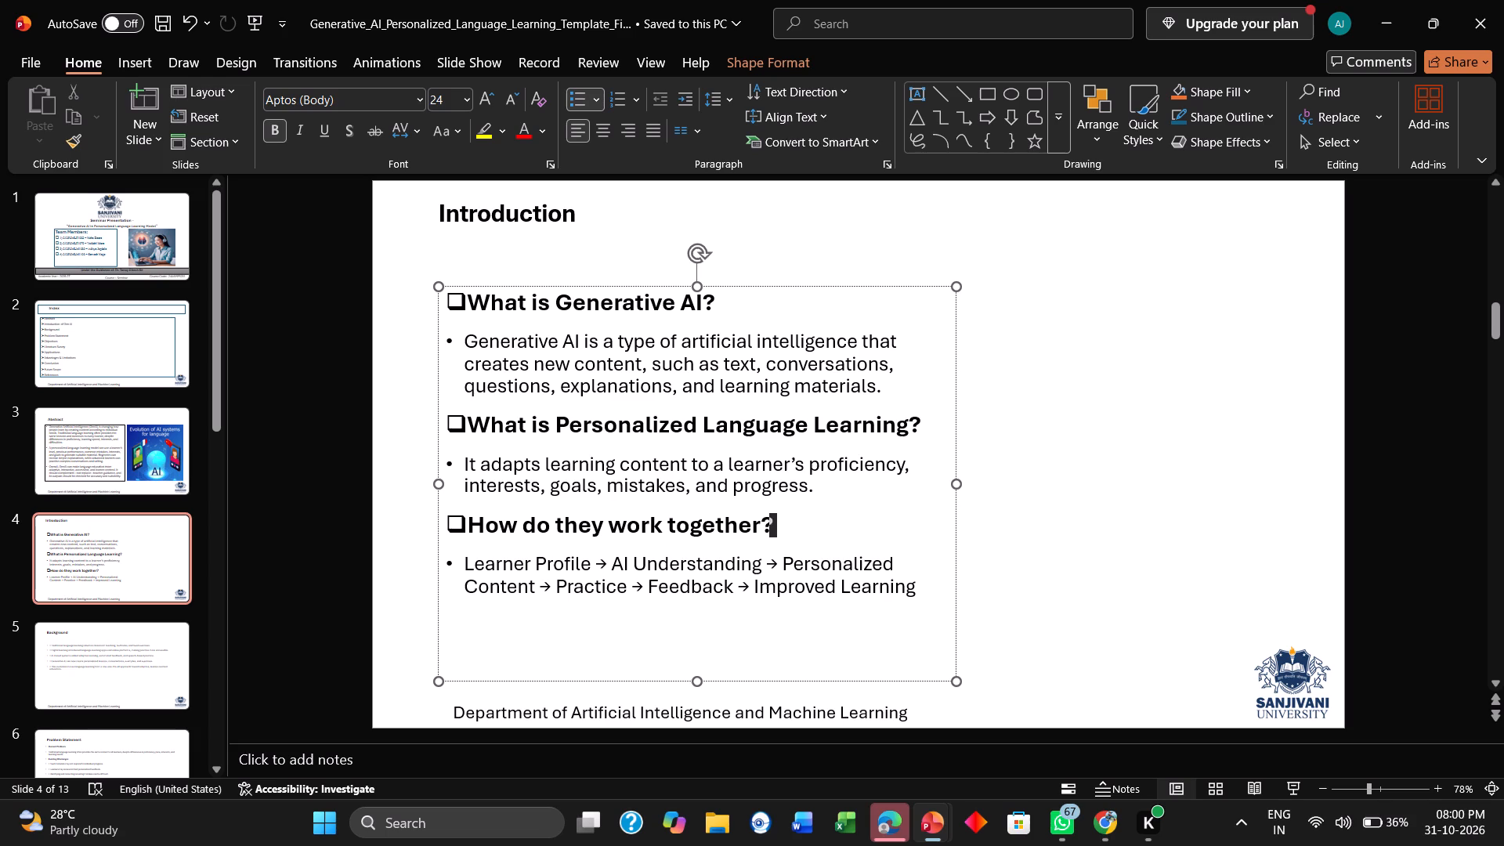
left_click(841, 530)
left_click(1022, 513)
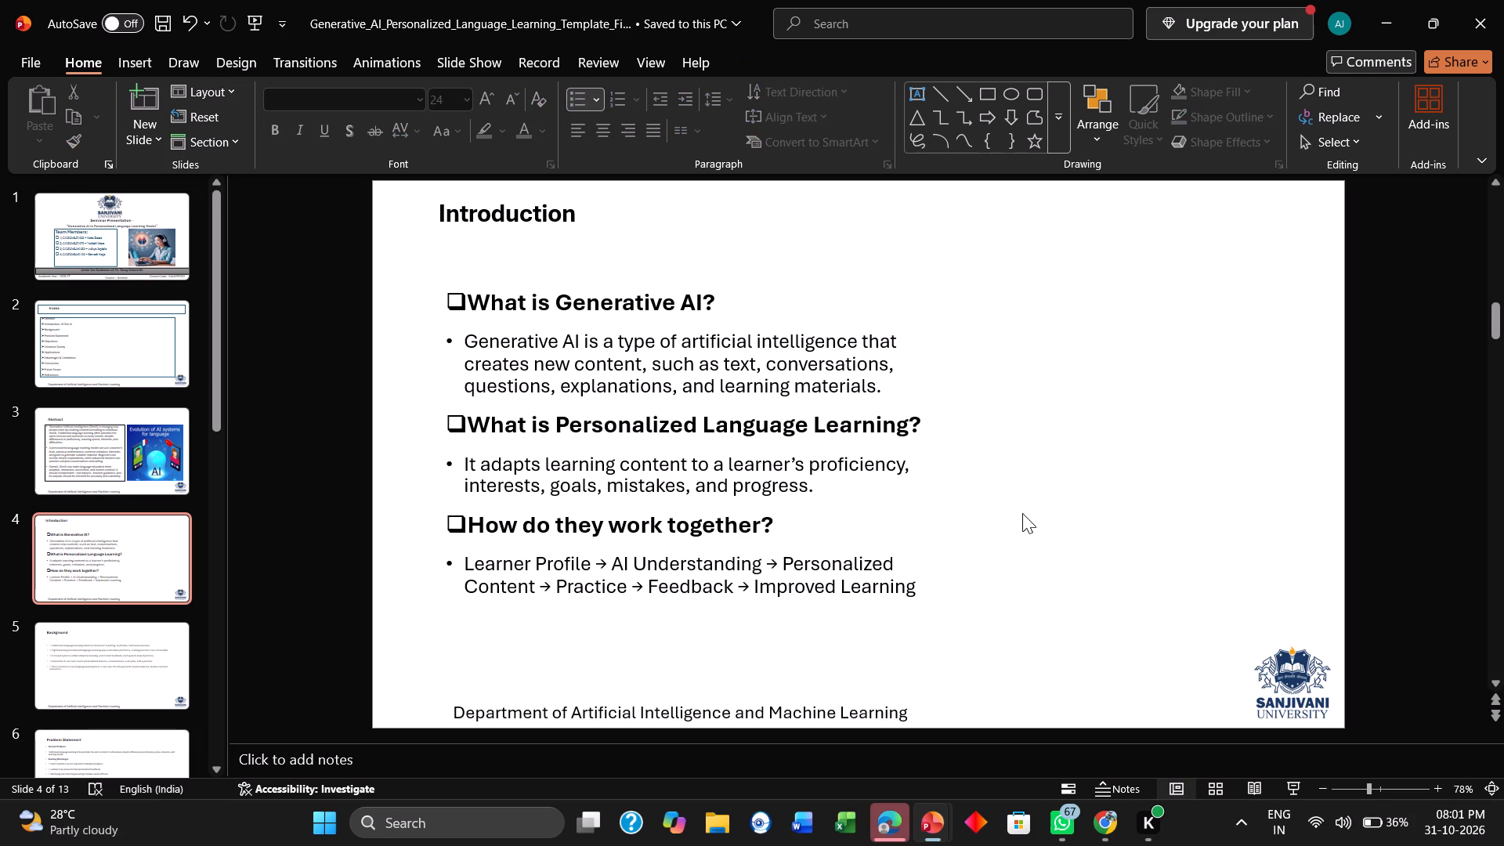
Move the Introduction title box slightly down and to the right, roughly aligning it with the body text.
left_click(560, 206)
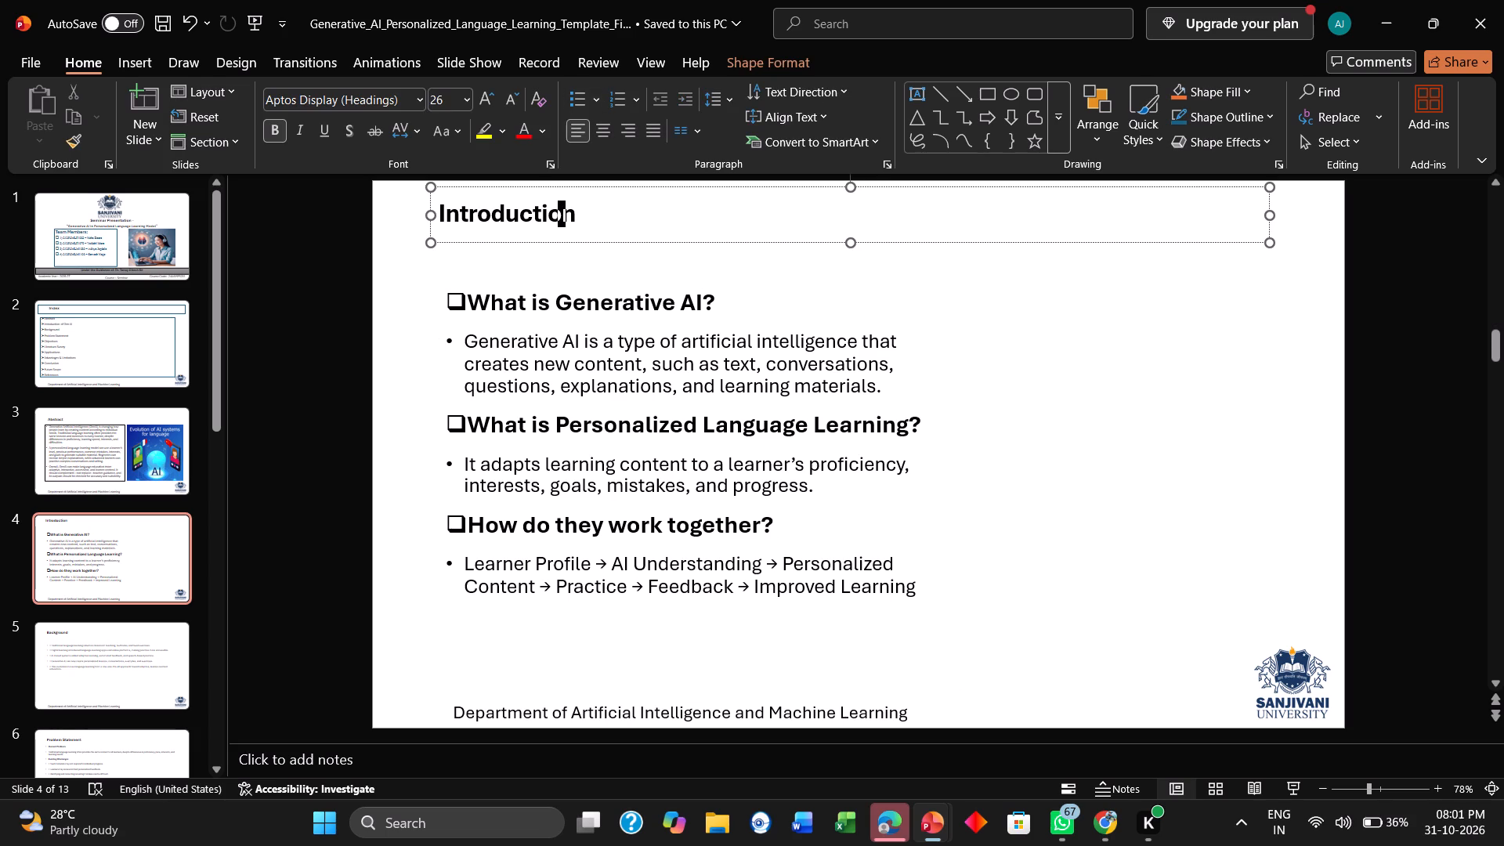
left_click_drag(633, 244, 653, 266)
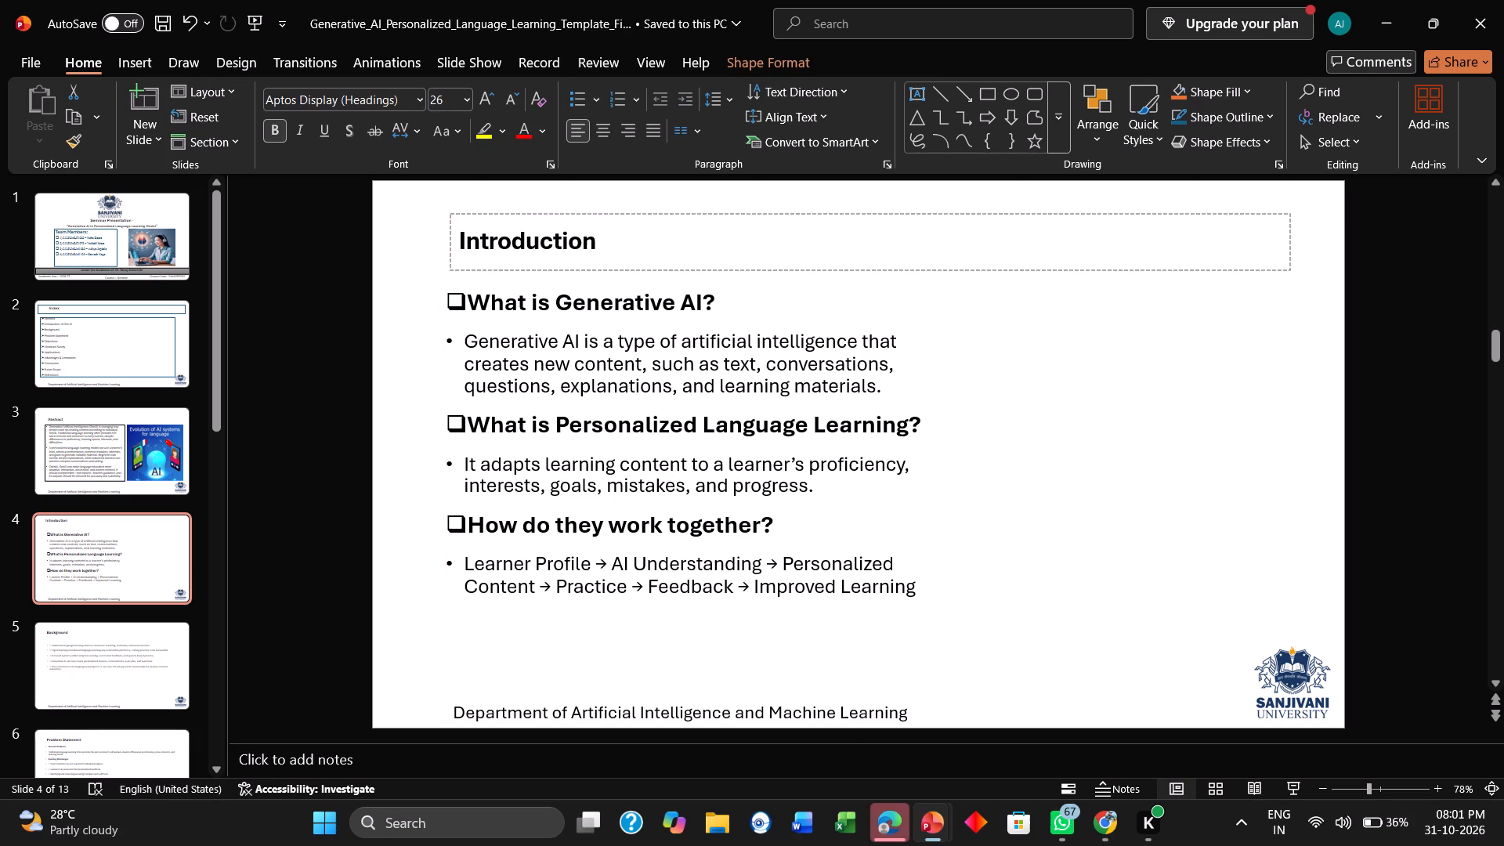
left_click_drag(653, 266, 648, 255)
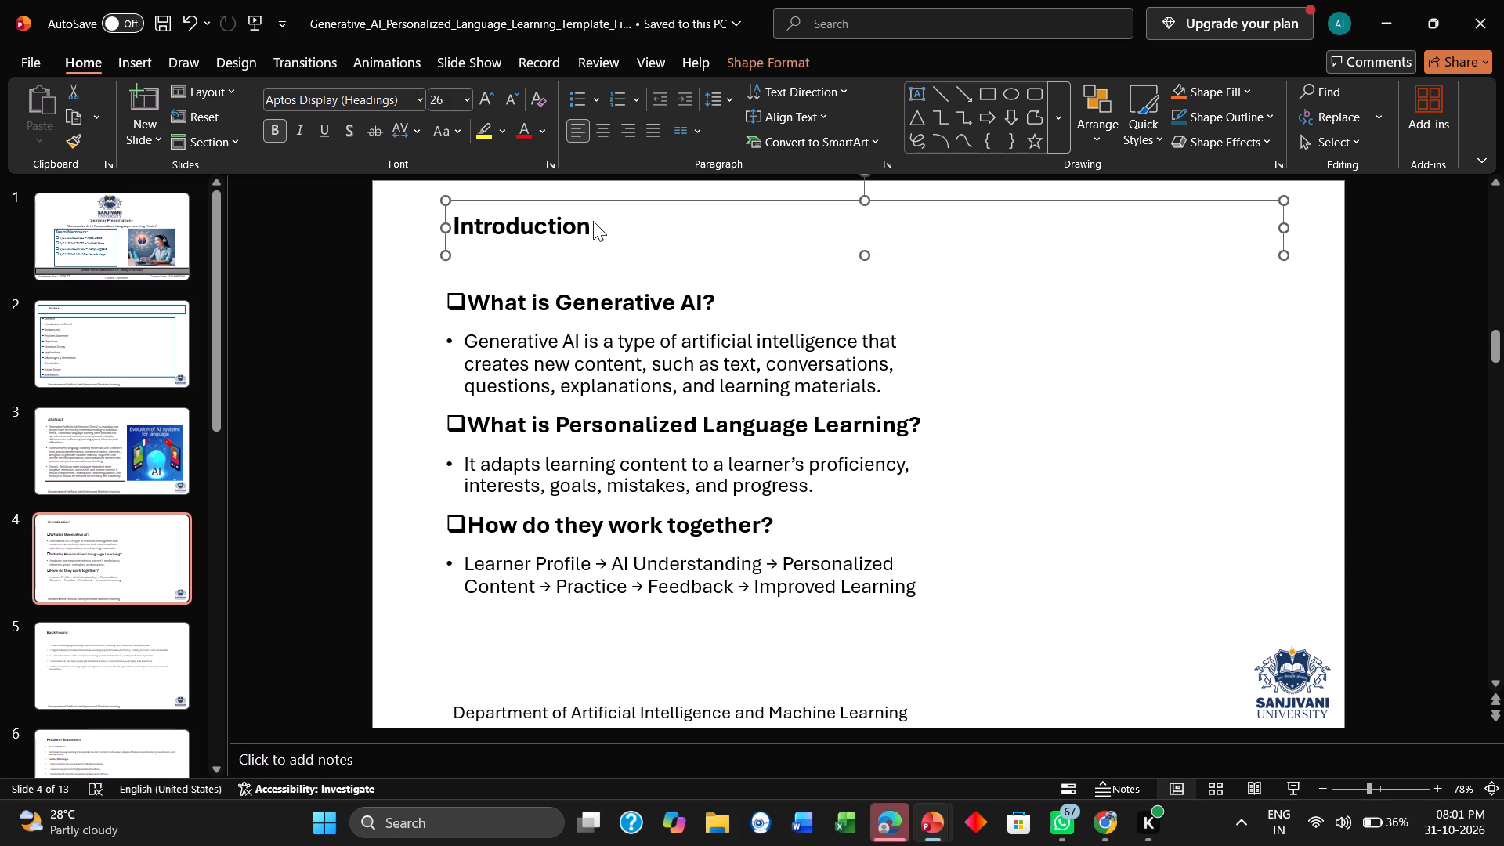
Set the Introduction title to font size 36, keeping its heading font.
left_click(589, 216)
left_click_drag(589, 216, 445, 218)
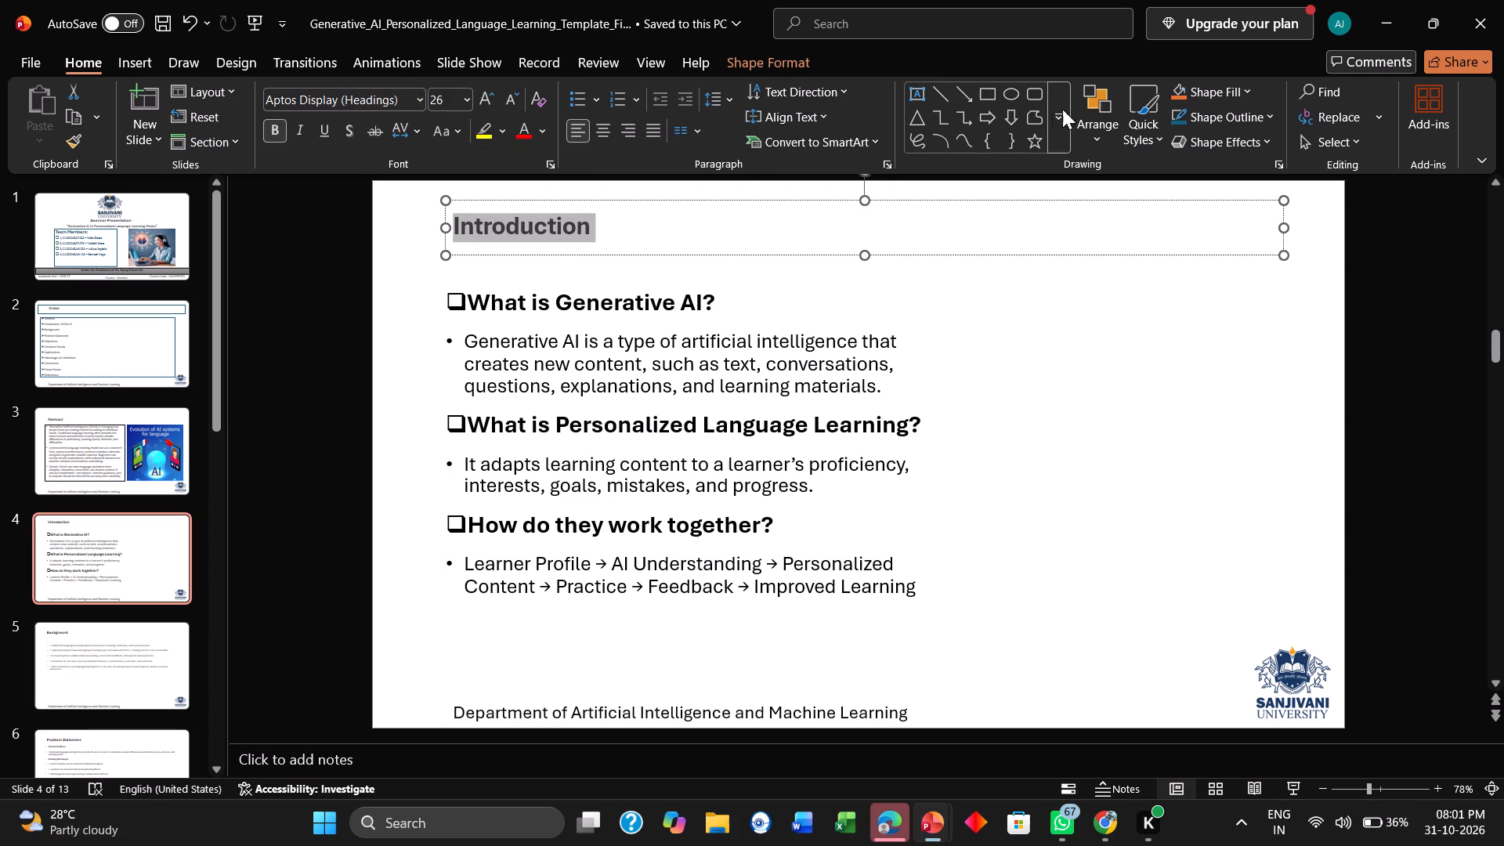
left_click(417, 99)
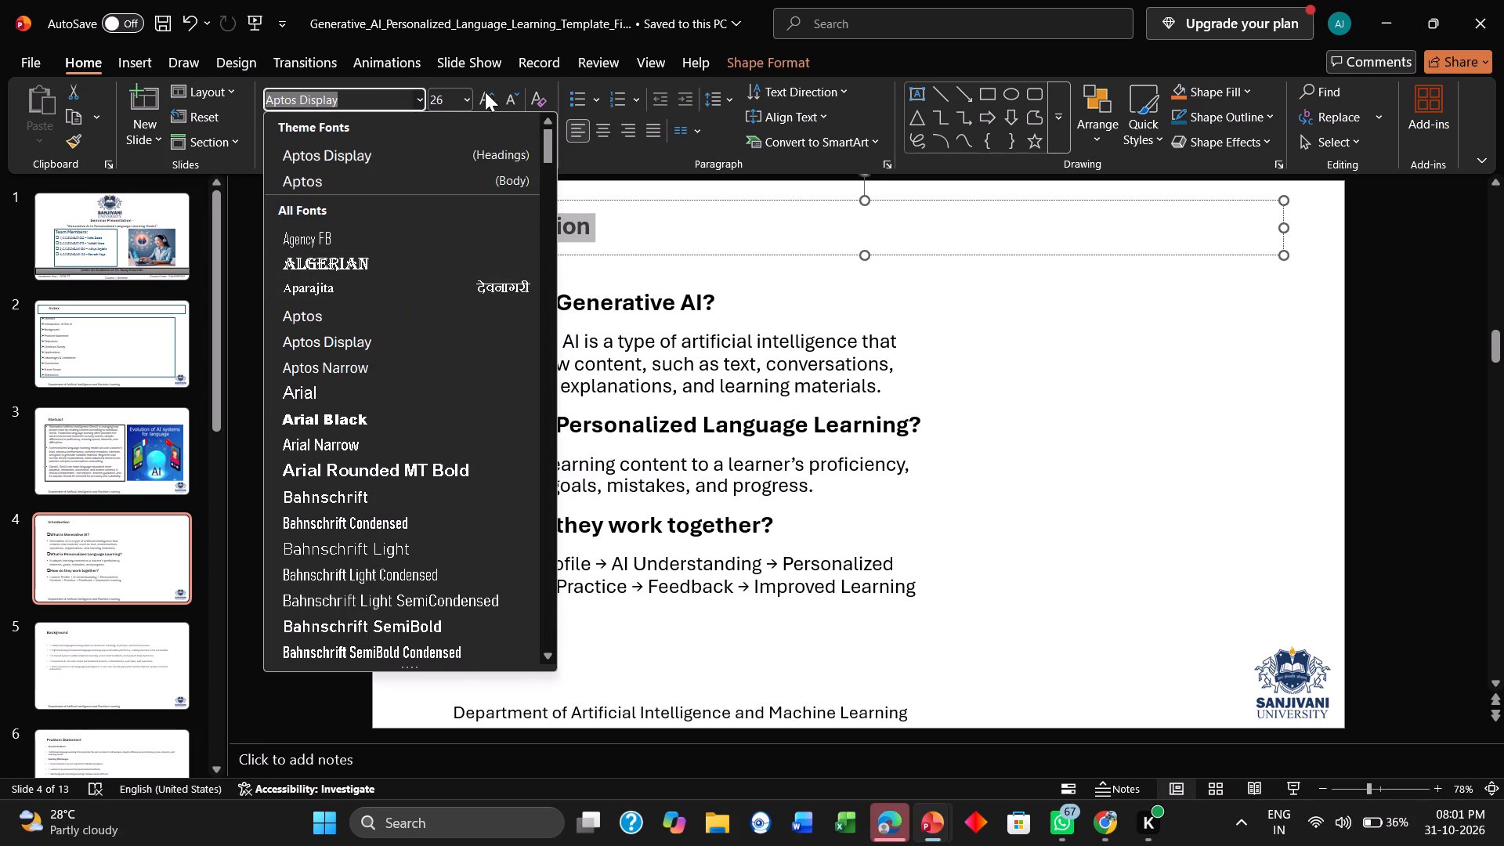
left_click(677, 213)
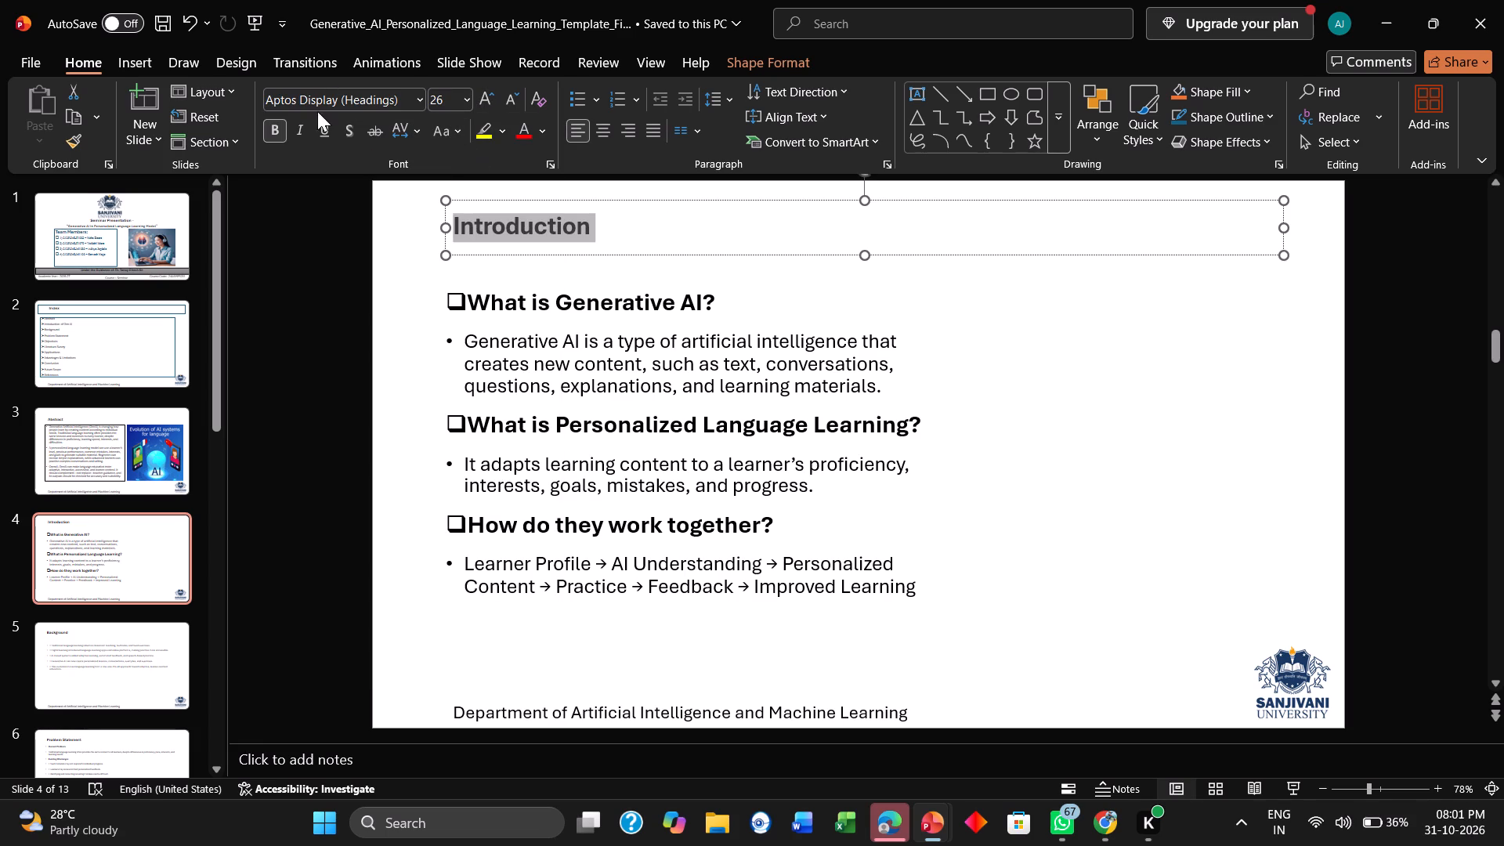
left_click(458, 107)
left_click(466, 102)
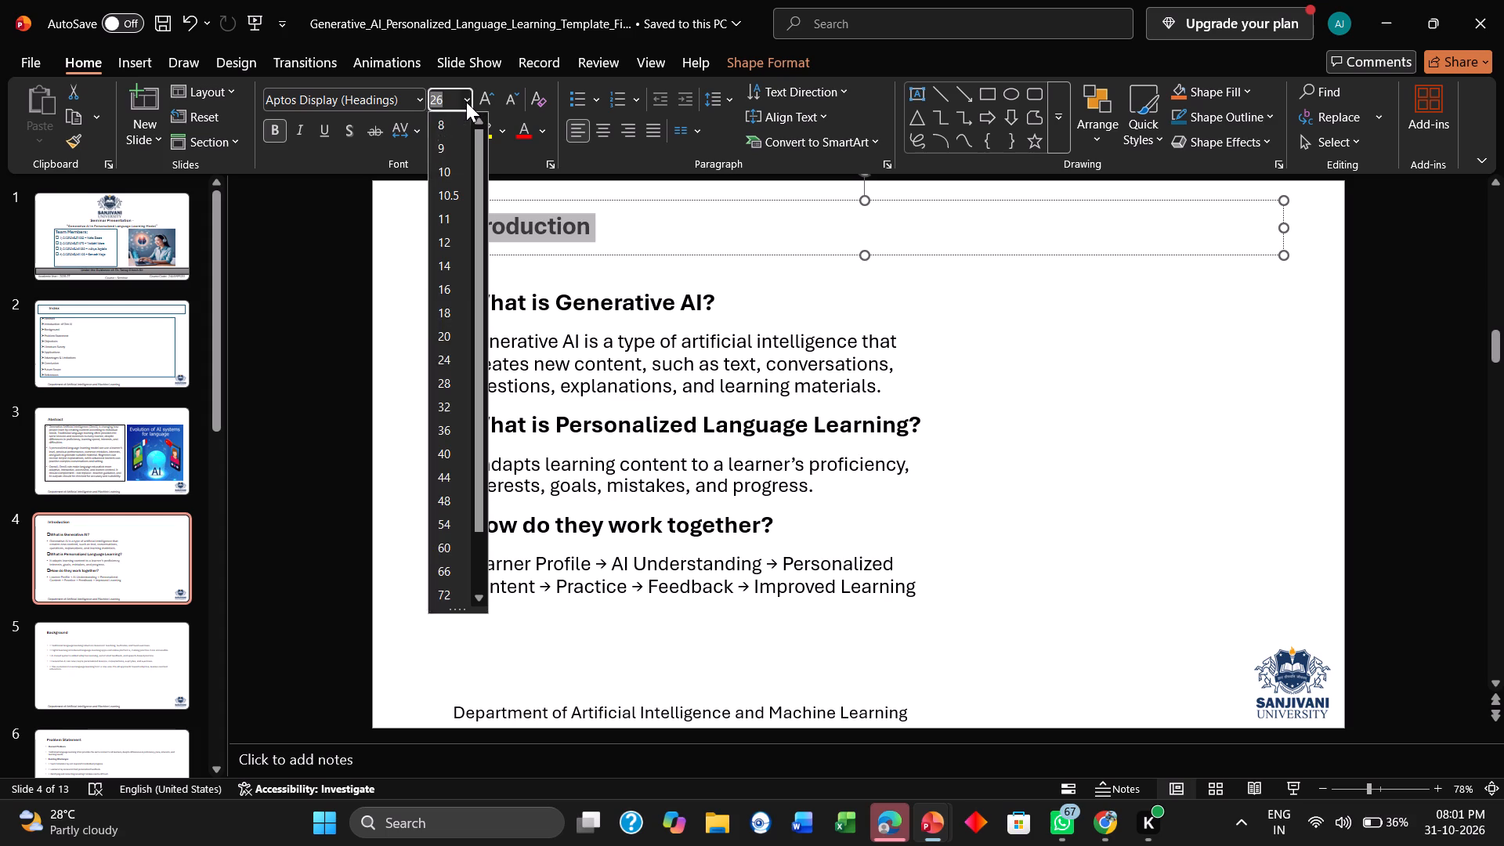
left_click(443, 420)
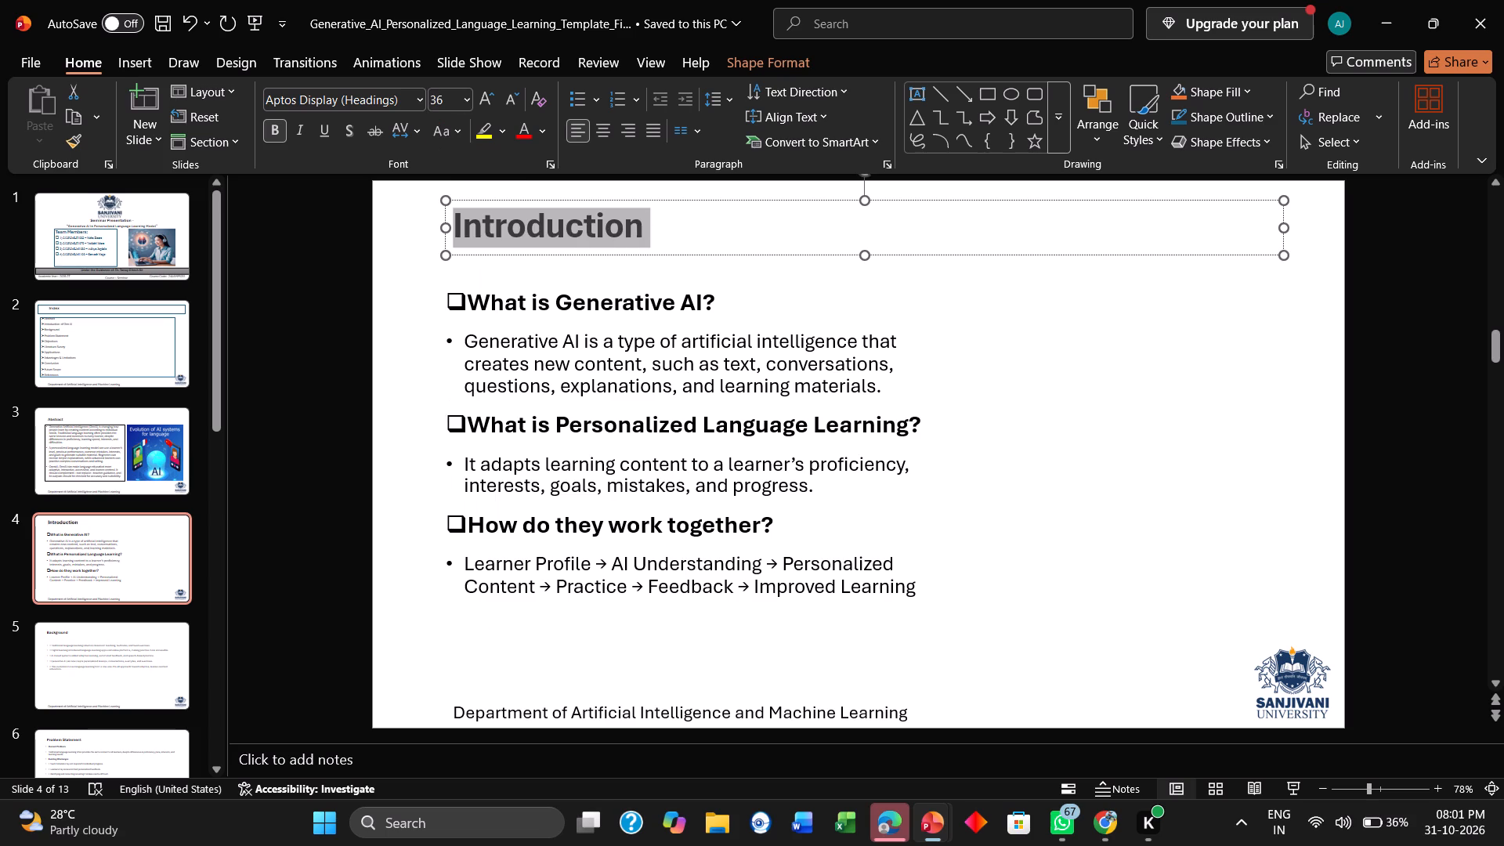
Extend the slide title to read "Introduction of Gen AI".
left_click(666, 243)
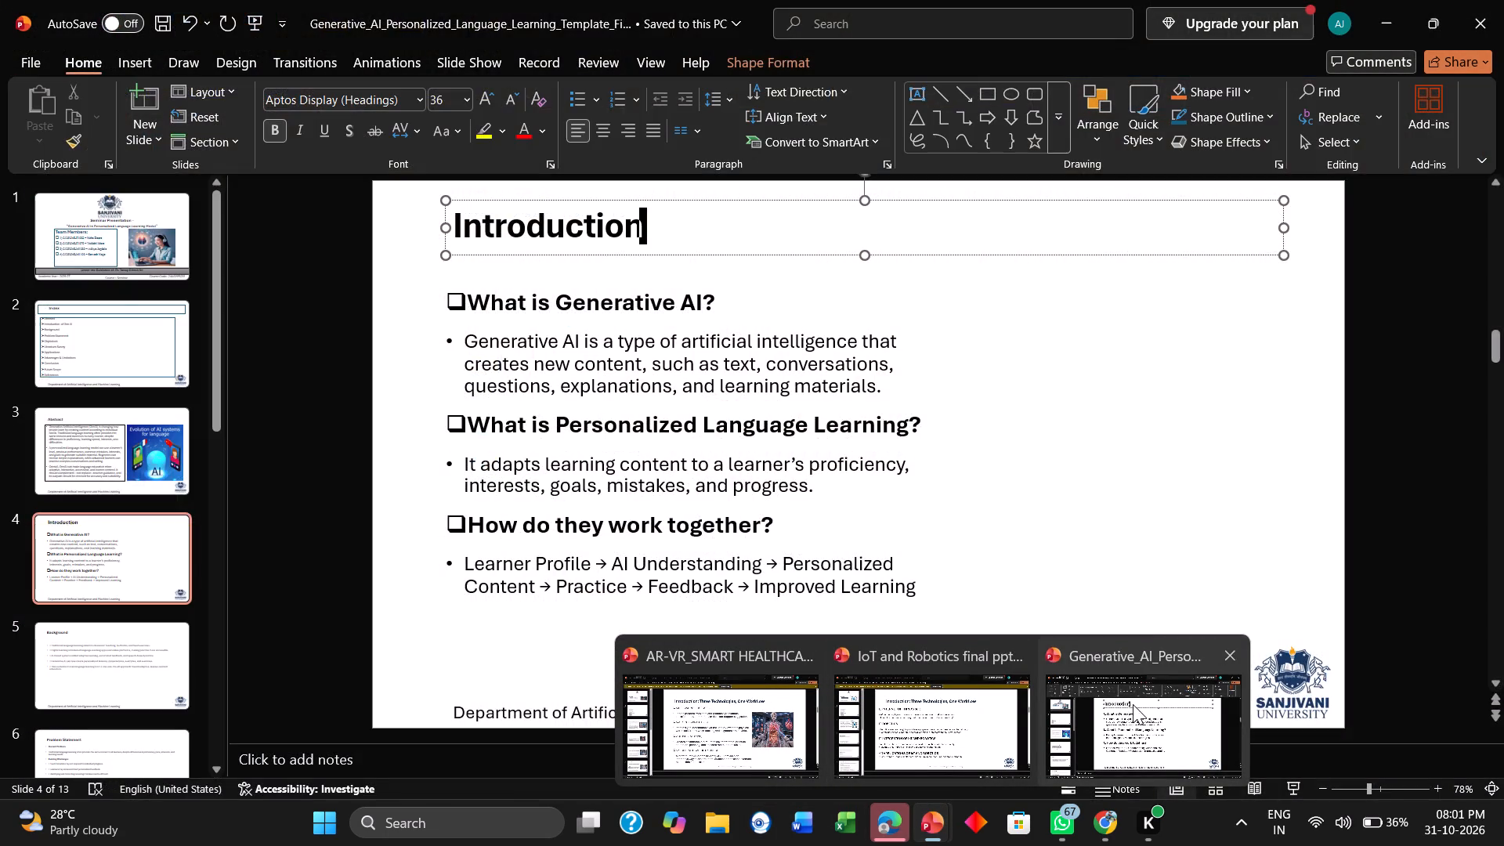
left_click(691, 226)
key("space")
type("of")
key("space")
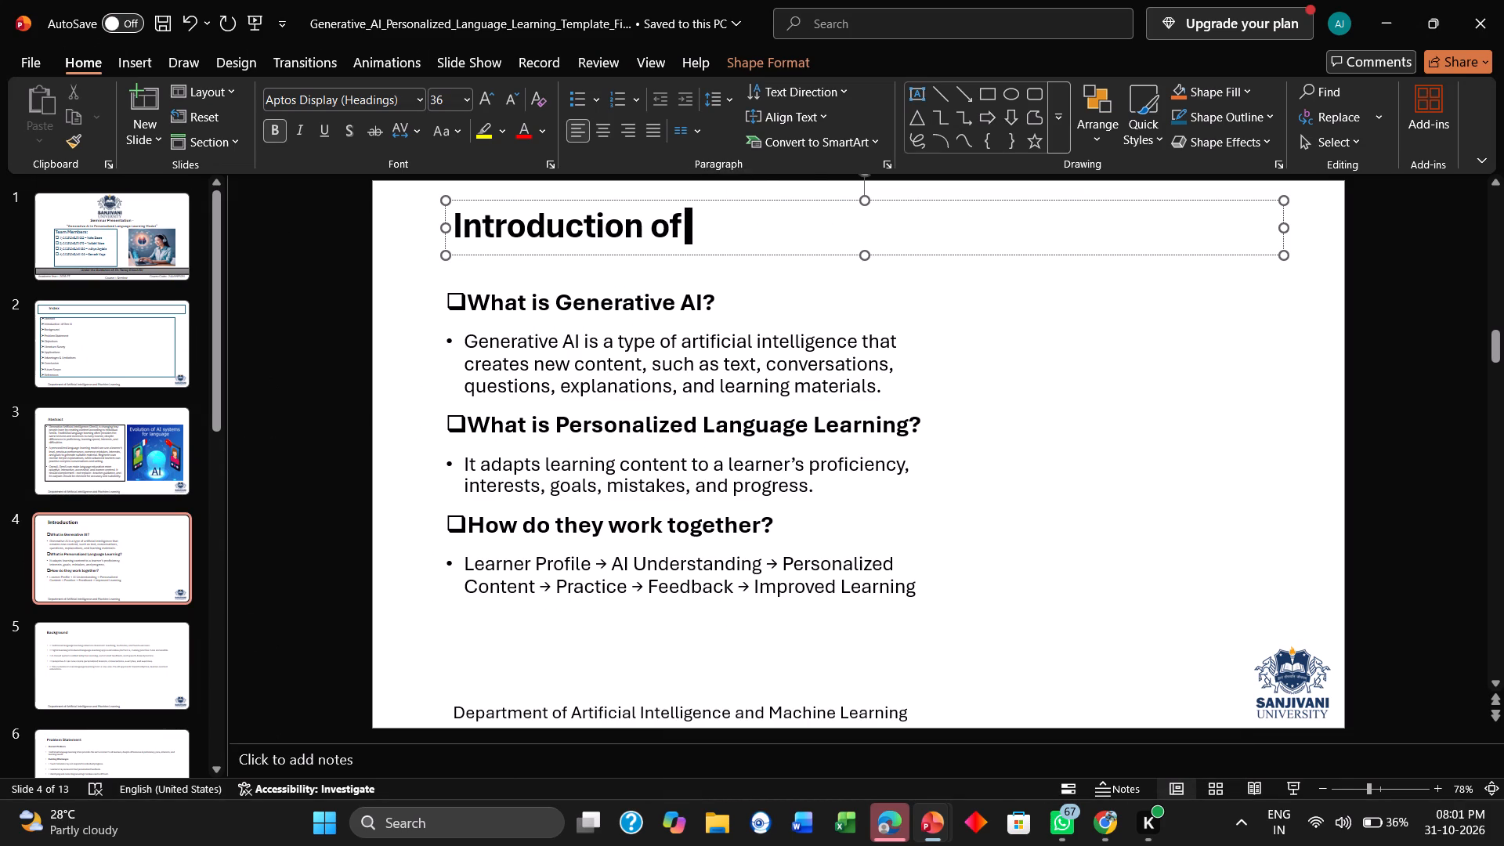
key("f")
key("BackSpace")
key("g")
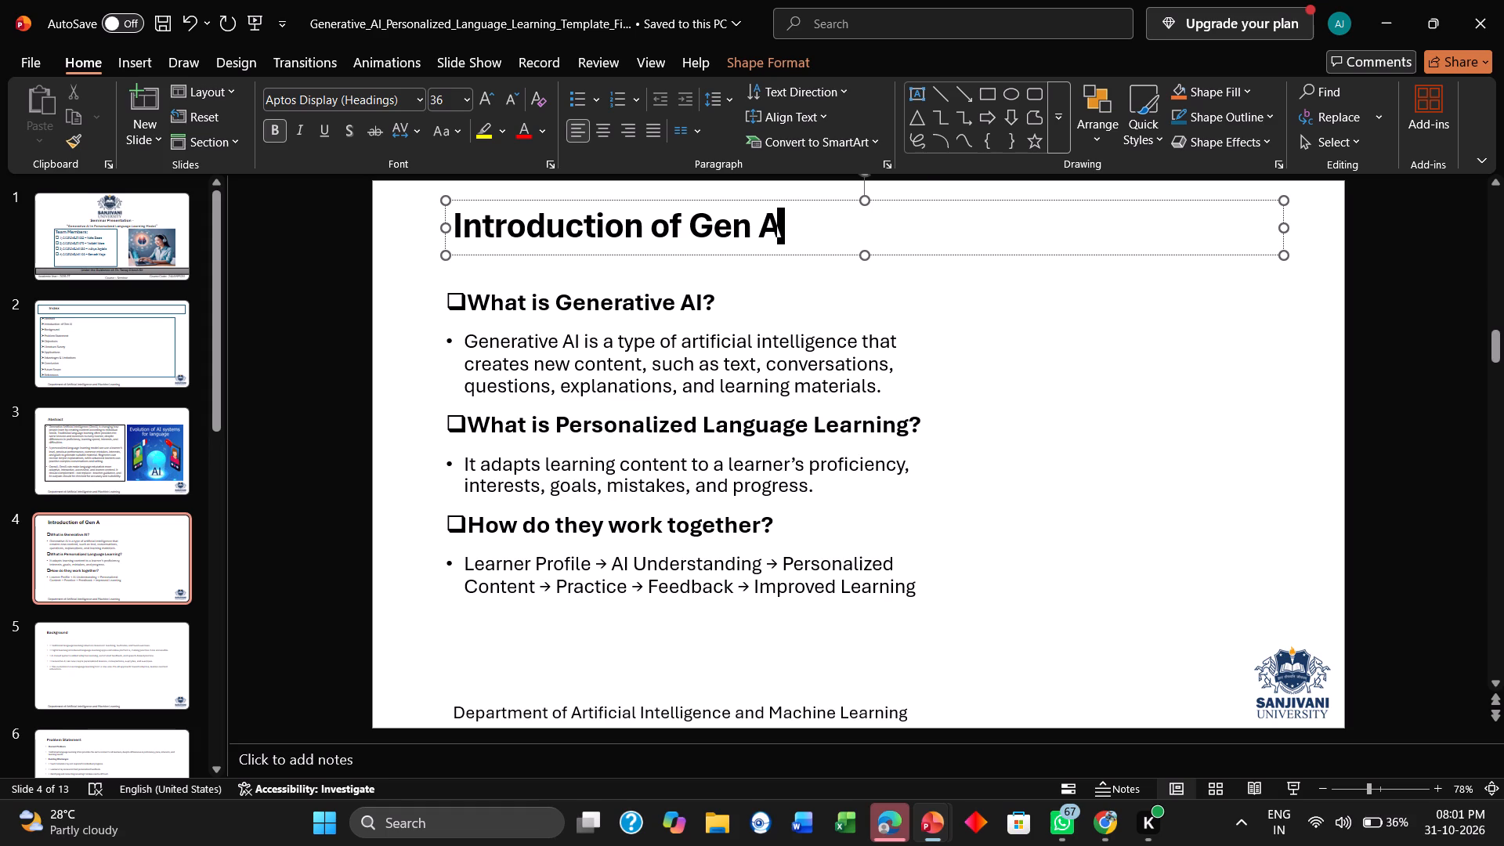
Set the whole "Introduction of Gen AI" title to font size 32, keeping it bold.
left_click_drag(803, 232, 478, 226)
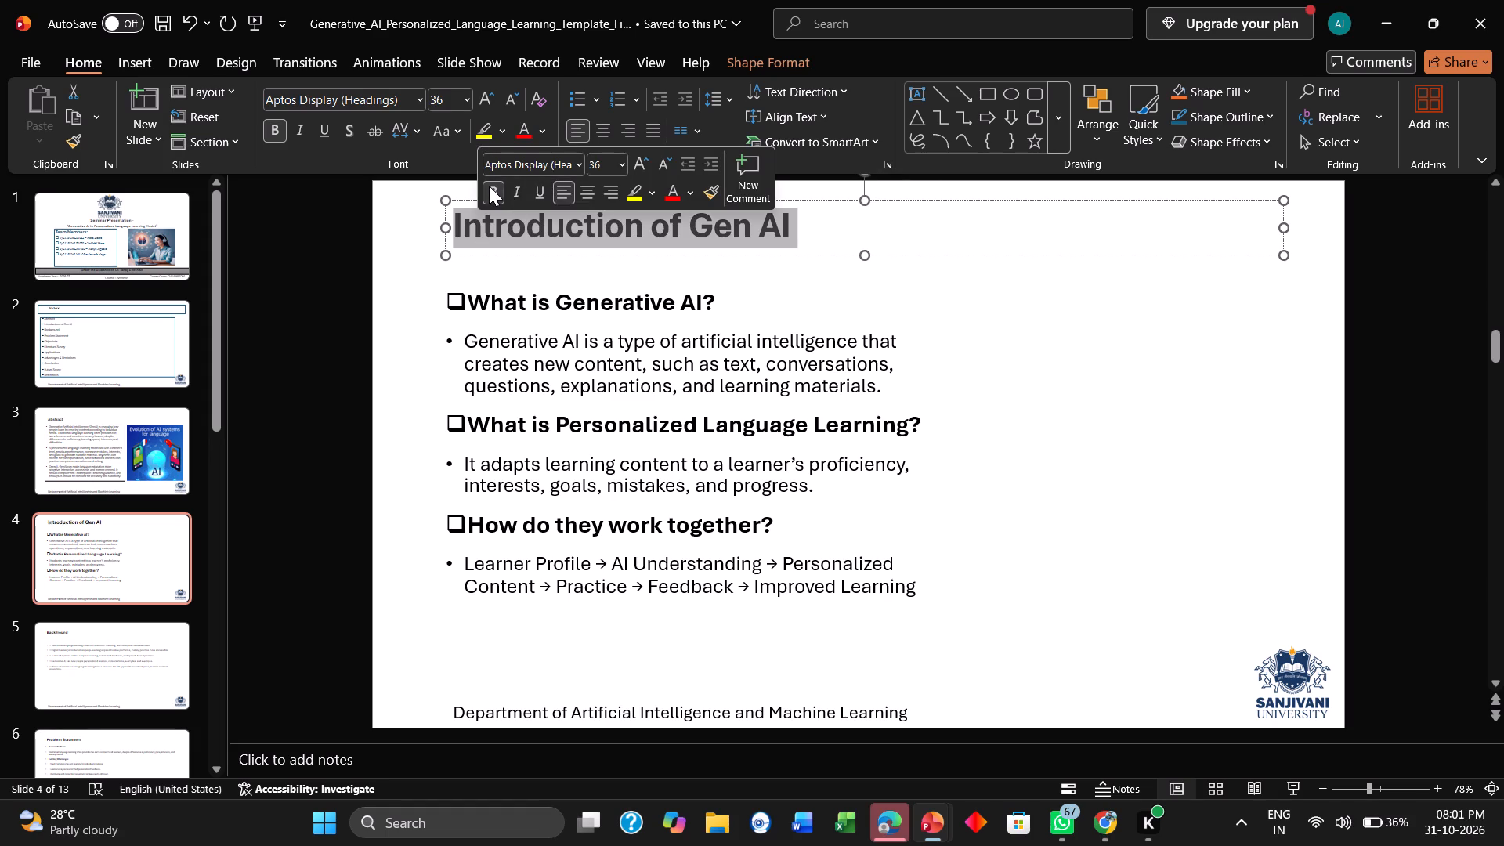
left_click(489, 186)
left_click(489, 186)
left_click_drag(620, 164, 598, 479)
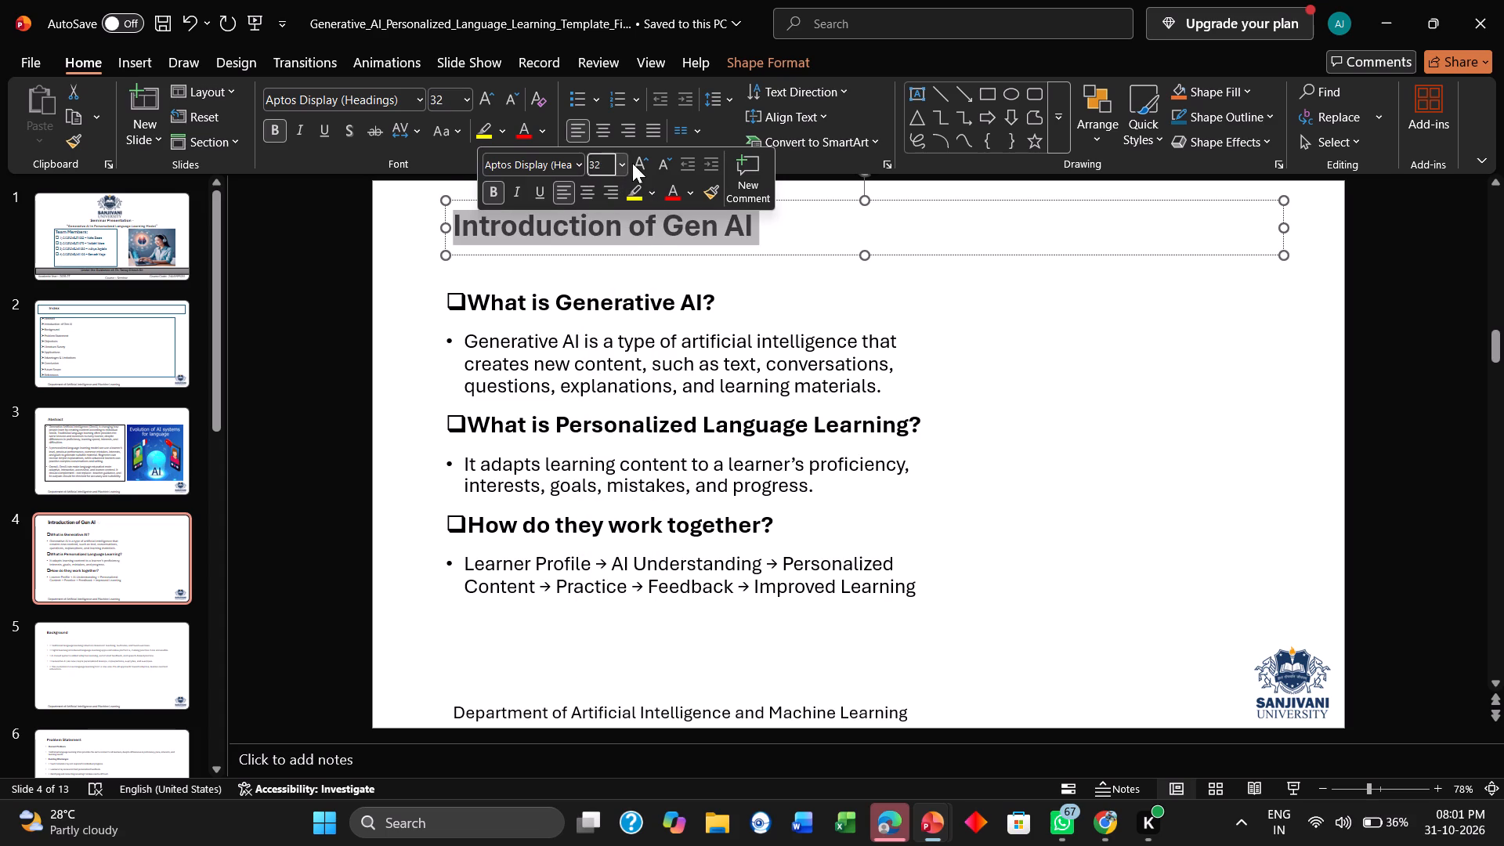
left_click(636, 163)
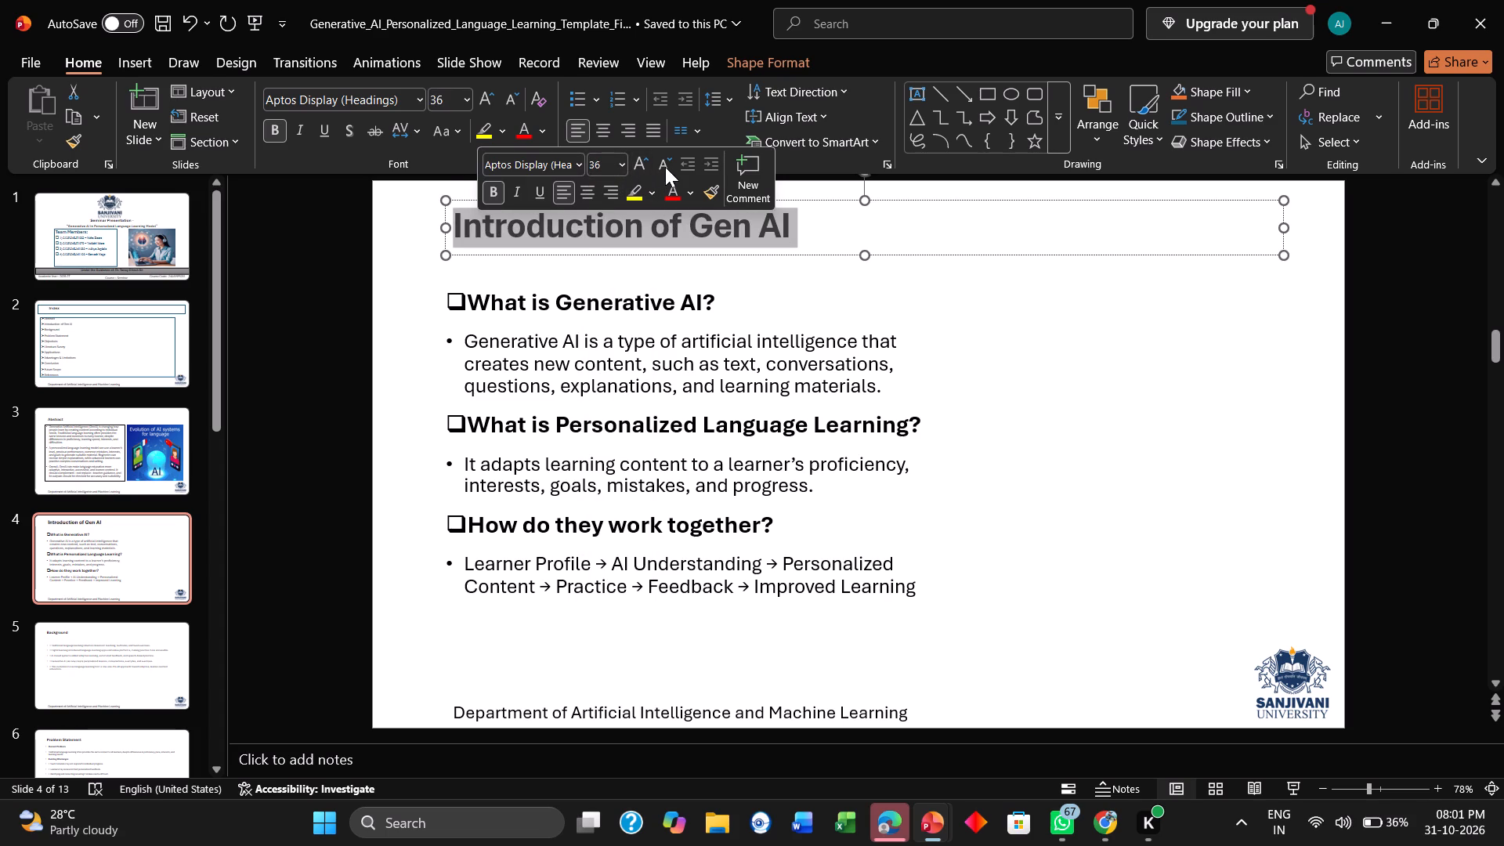
left_click(665, 167)
left_click(740, 284)
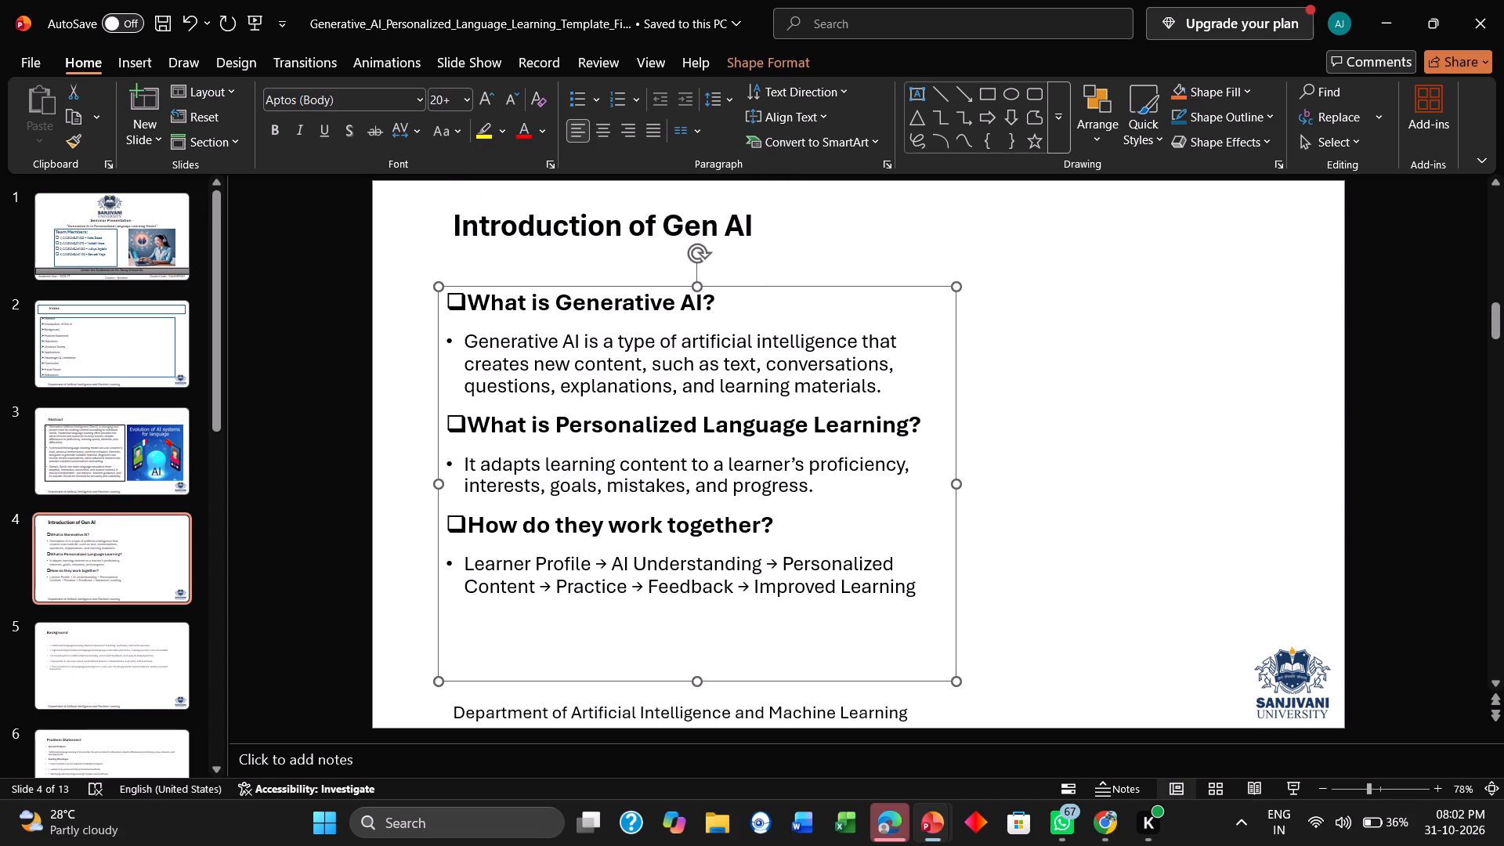
left_click(798, 230)
left_click(702, 219)
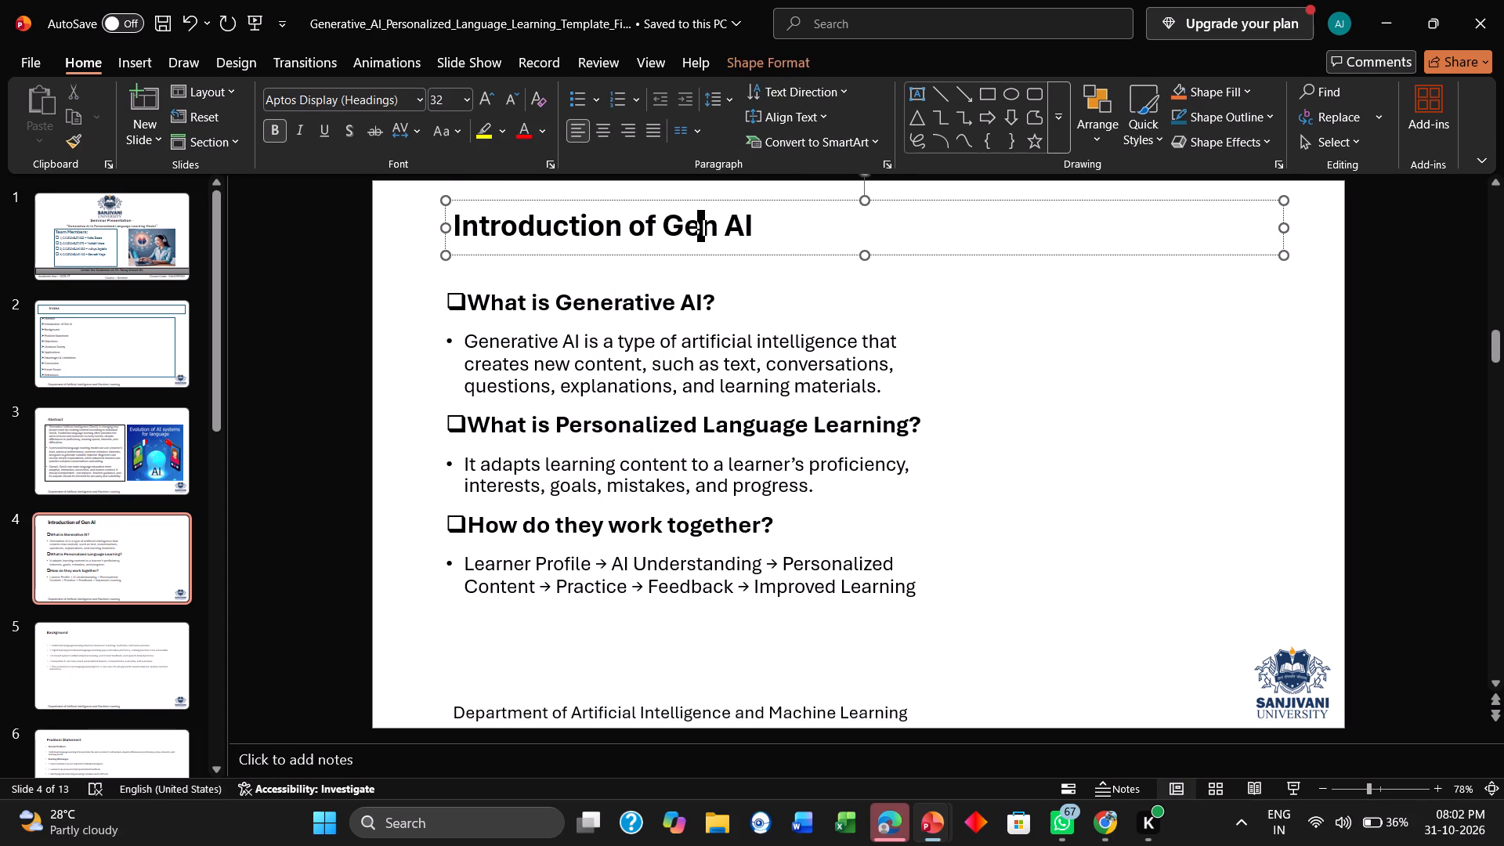
Nudge the "Introduction of Gen AI" title box slightly down, keeping it aligned with the body text.
left_click_drag(730, 251, 743, 255)
double_click(743, 255)
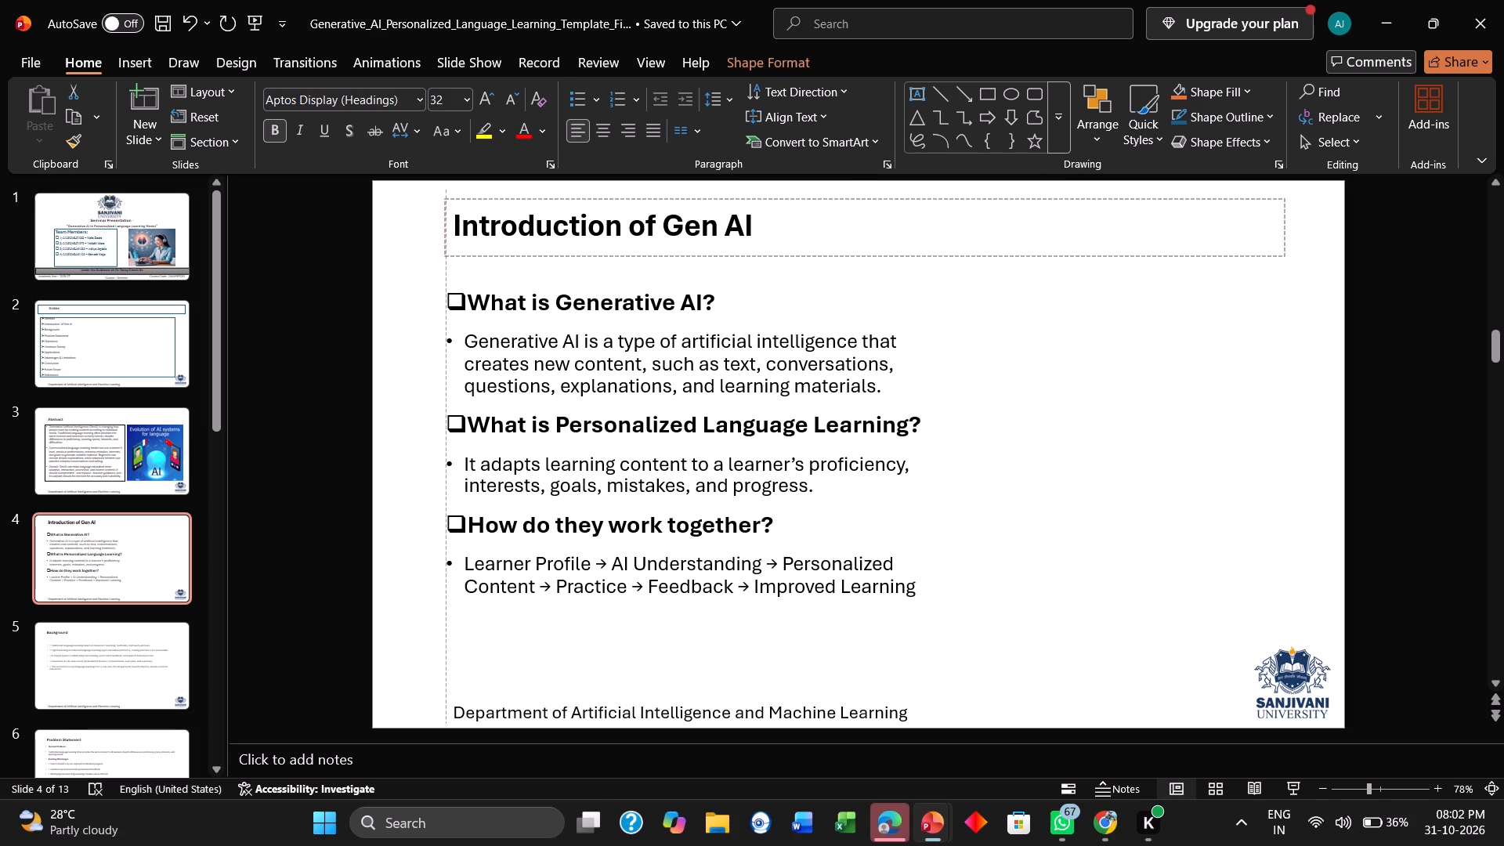
left_click(999, 389)
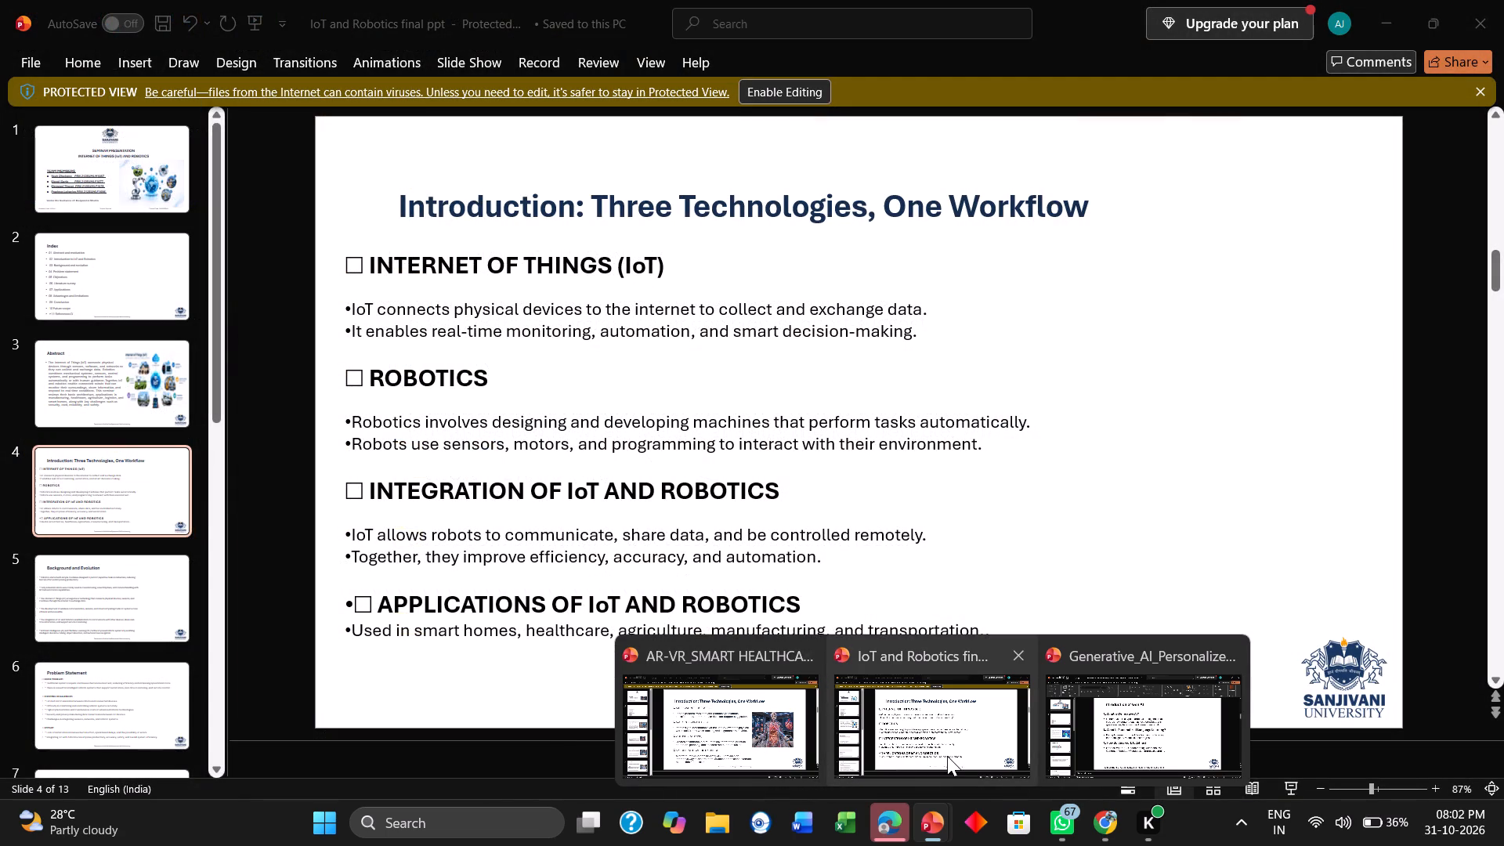
Switch to Chrome and open the Avatalks "AI Language Learning" picture from the related image results.
left_click(1094, 822)
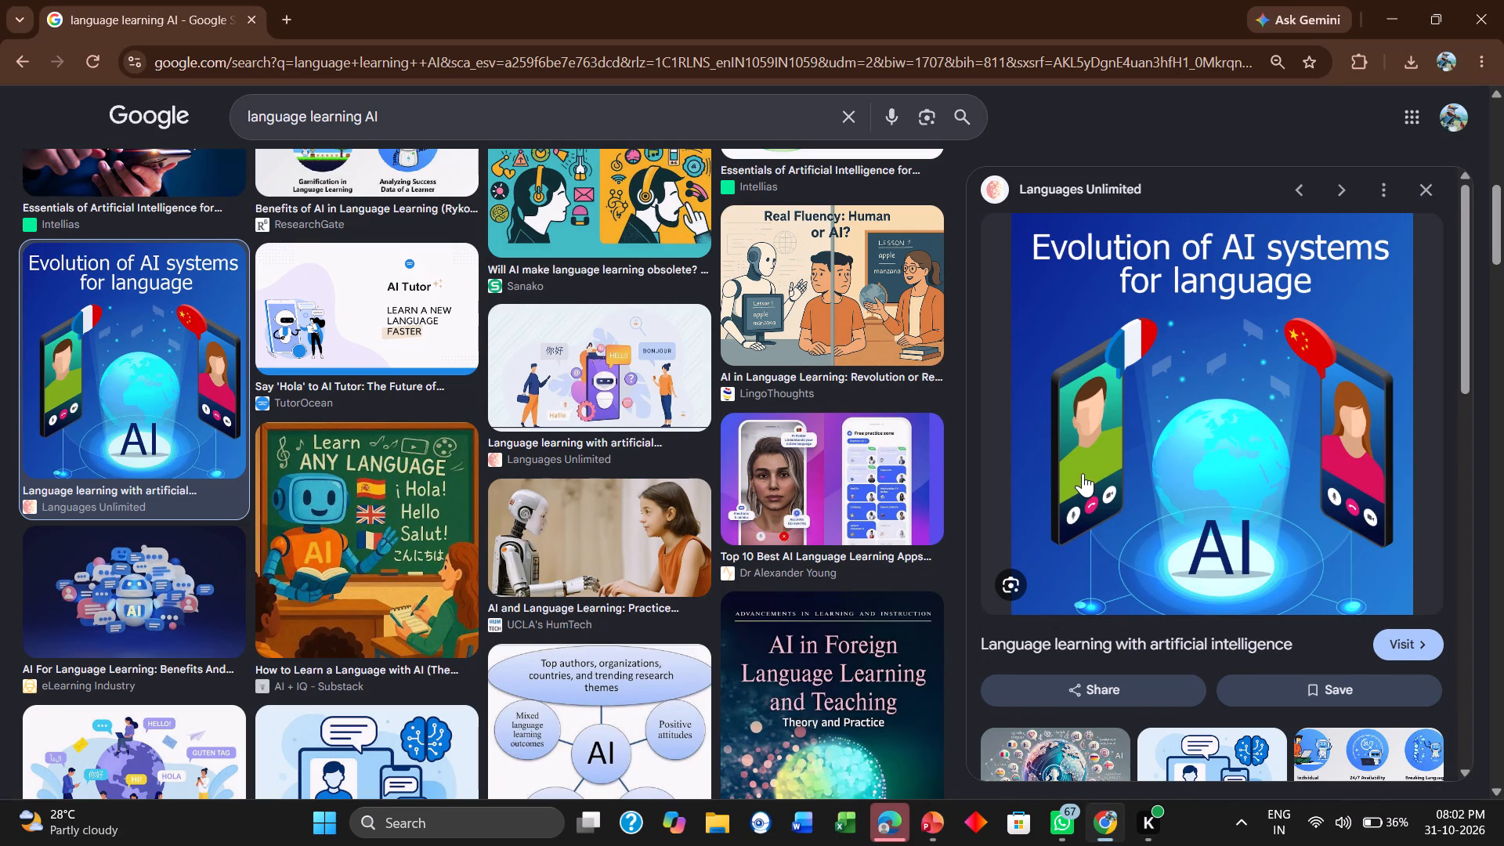
scroll(1083, 473, "down", 3)
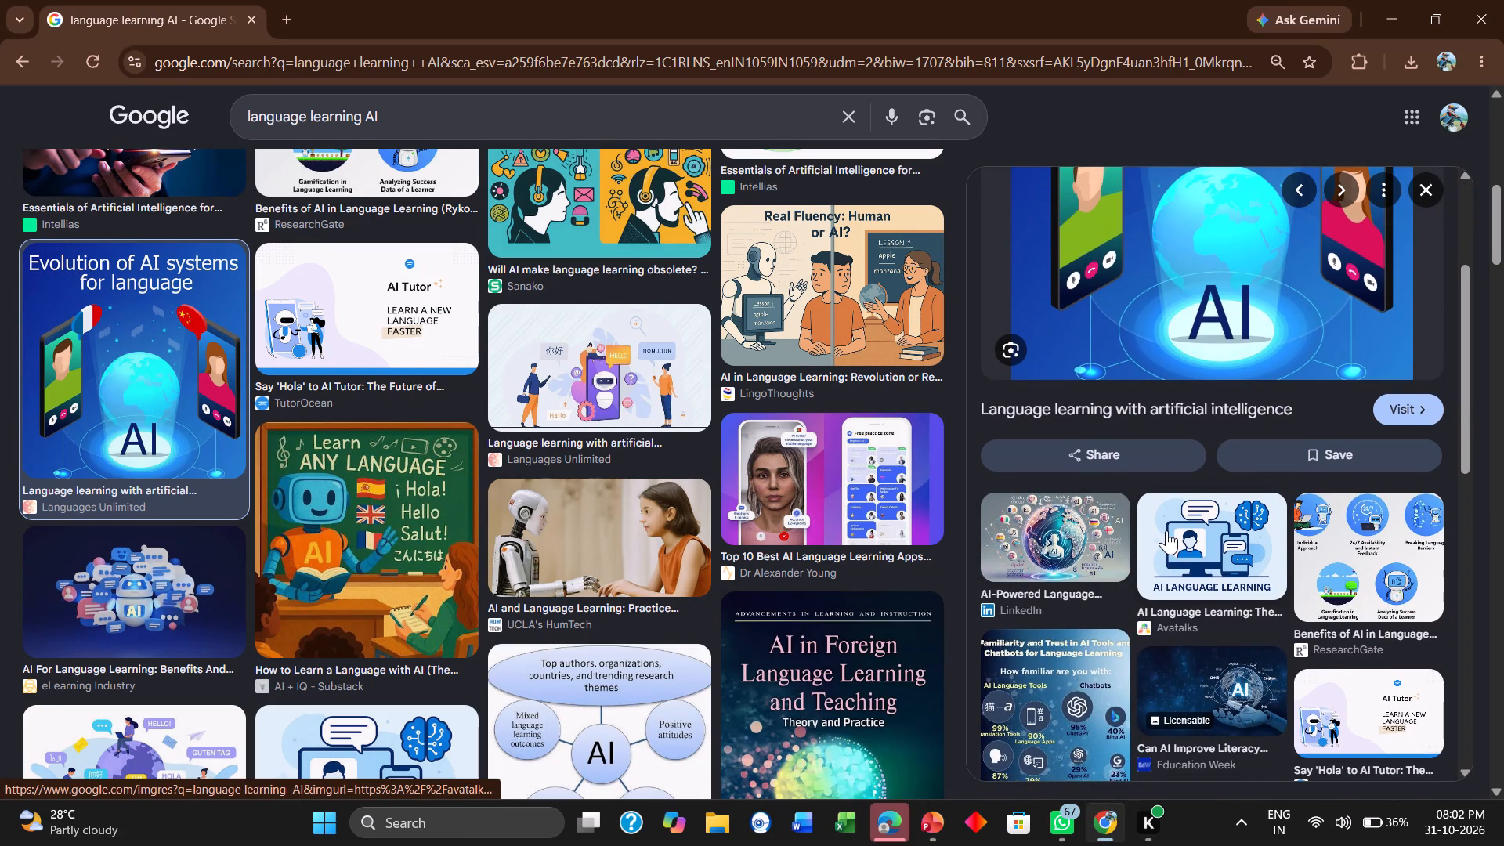
left_click(1166, 530)
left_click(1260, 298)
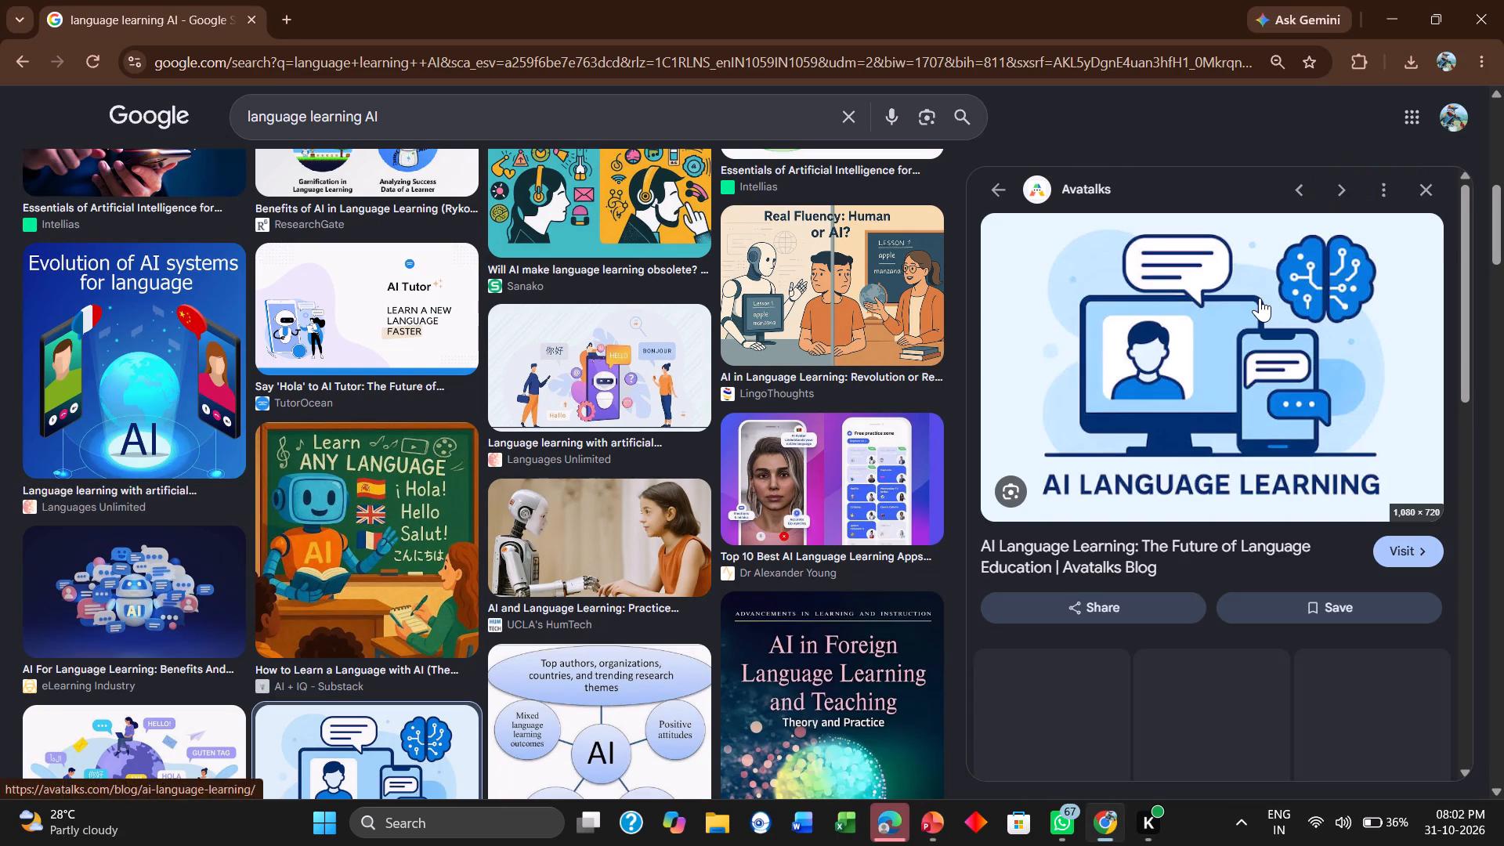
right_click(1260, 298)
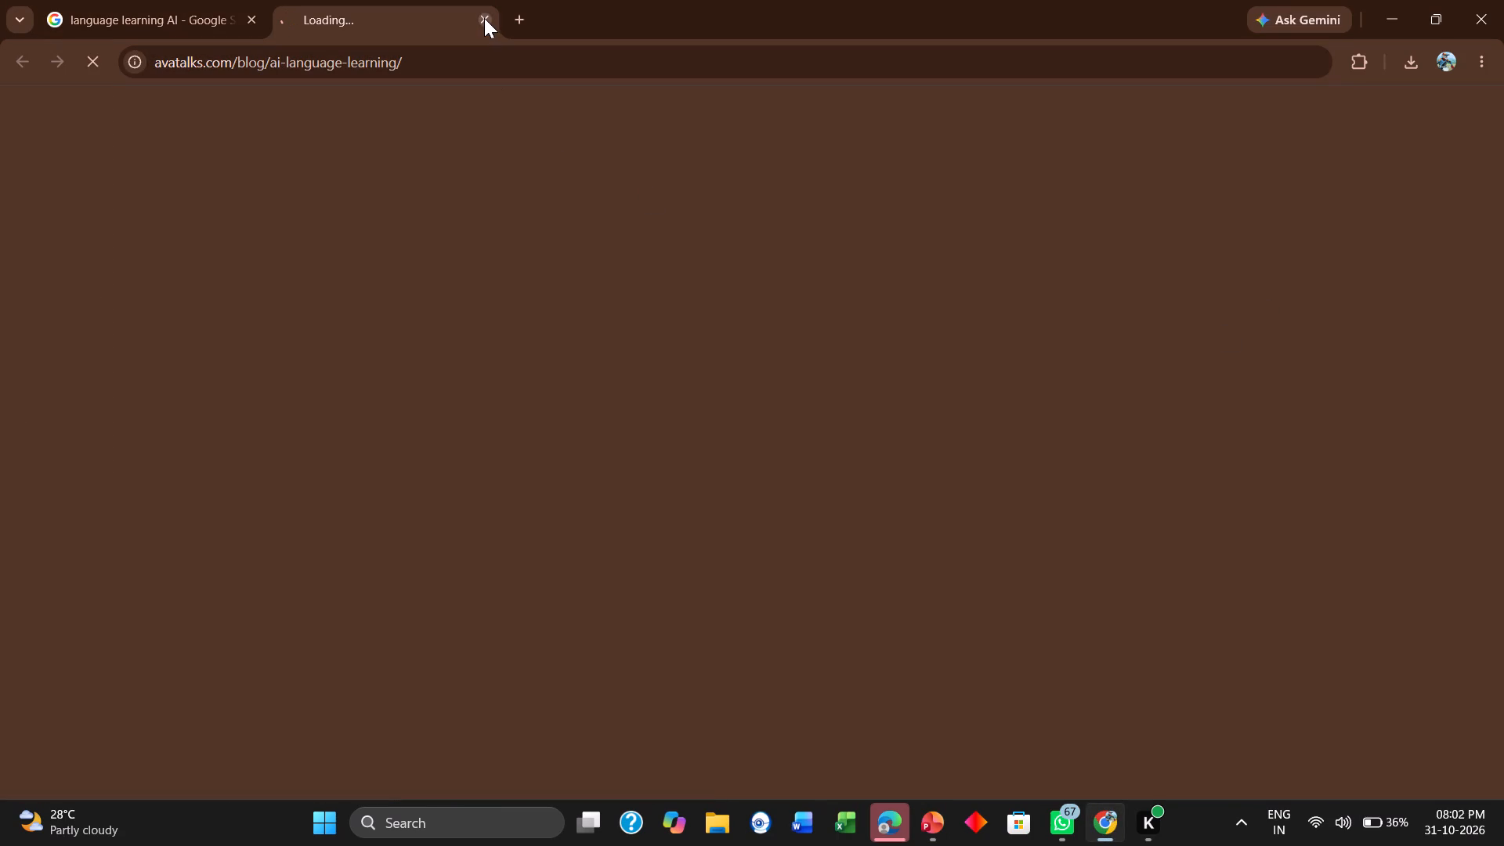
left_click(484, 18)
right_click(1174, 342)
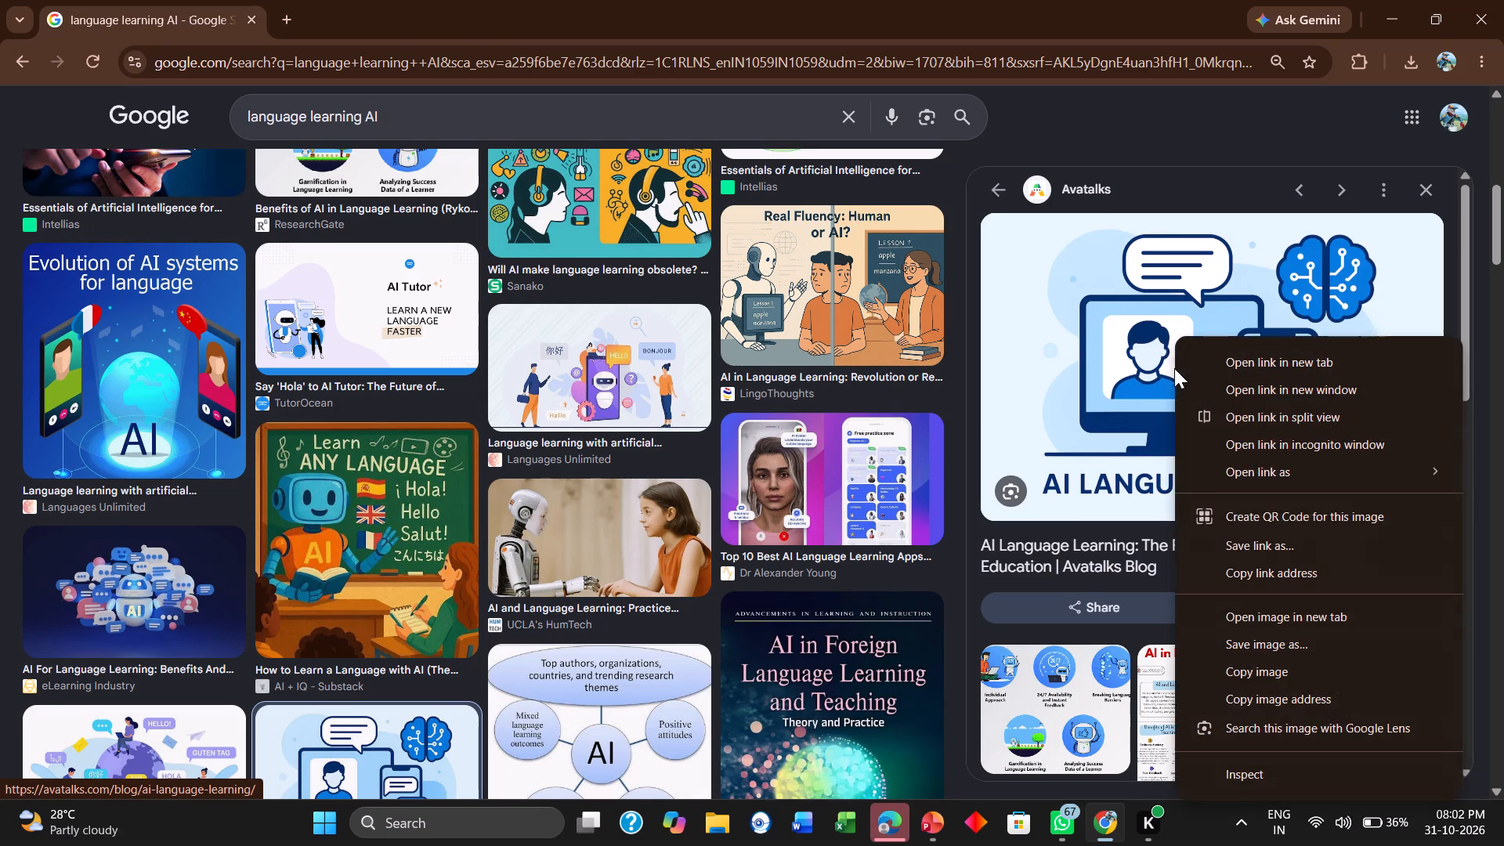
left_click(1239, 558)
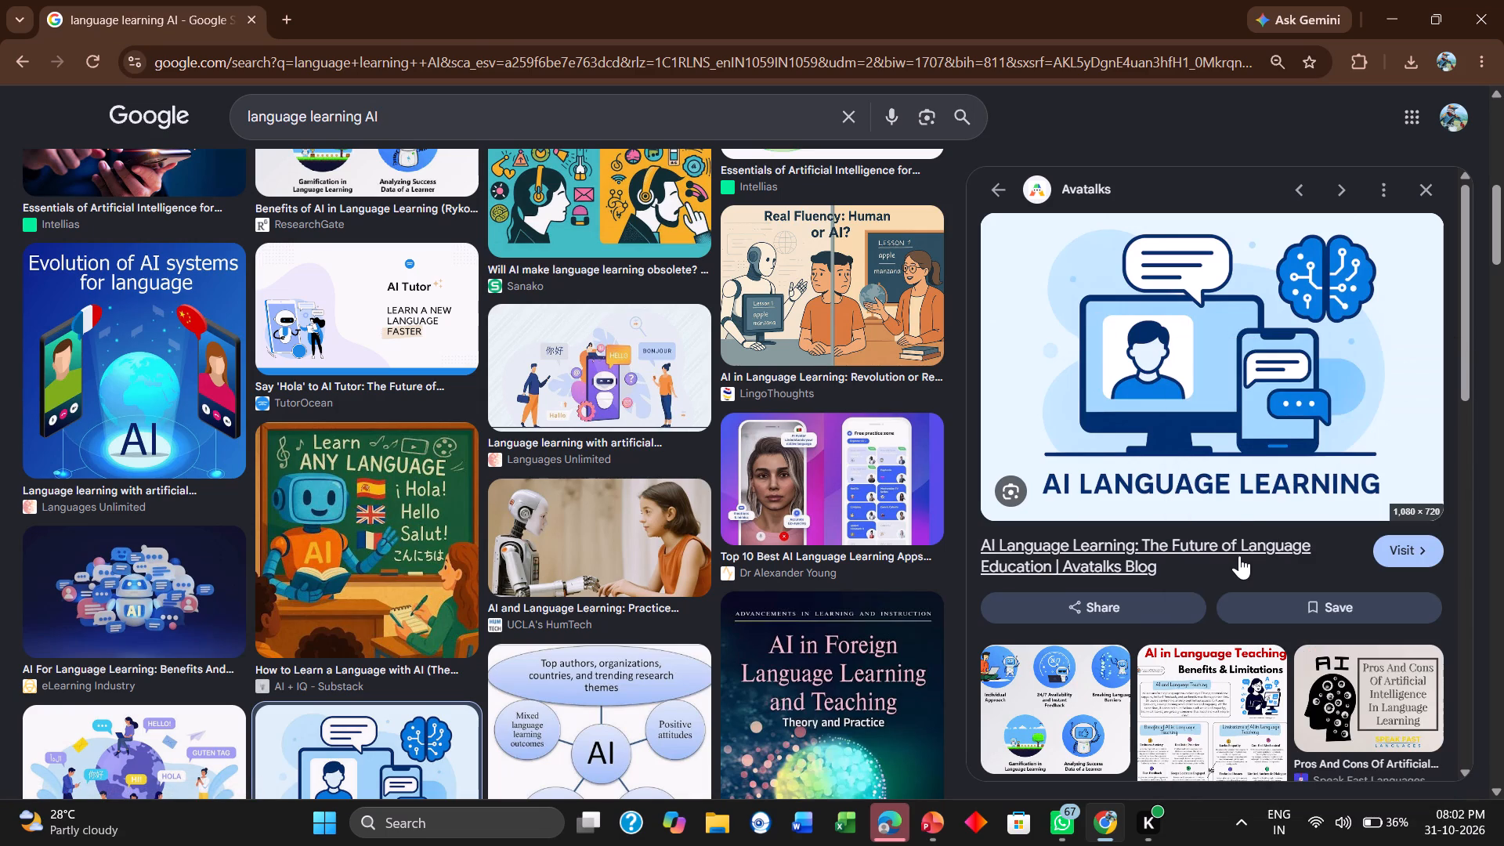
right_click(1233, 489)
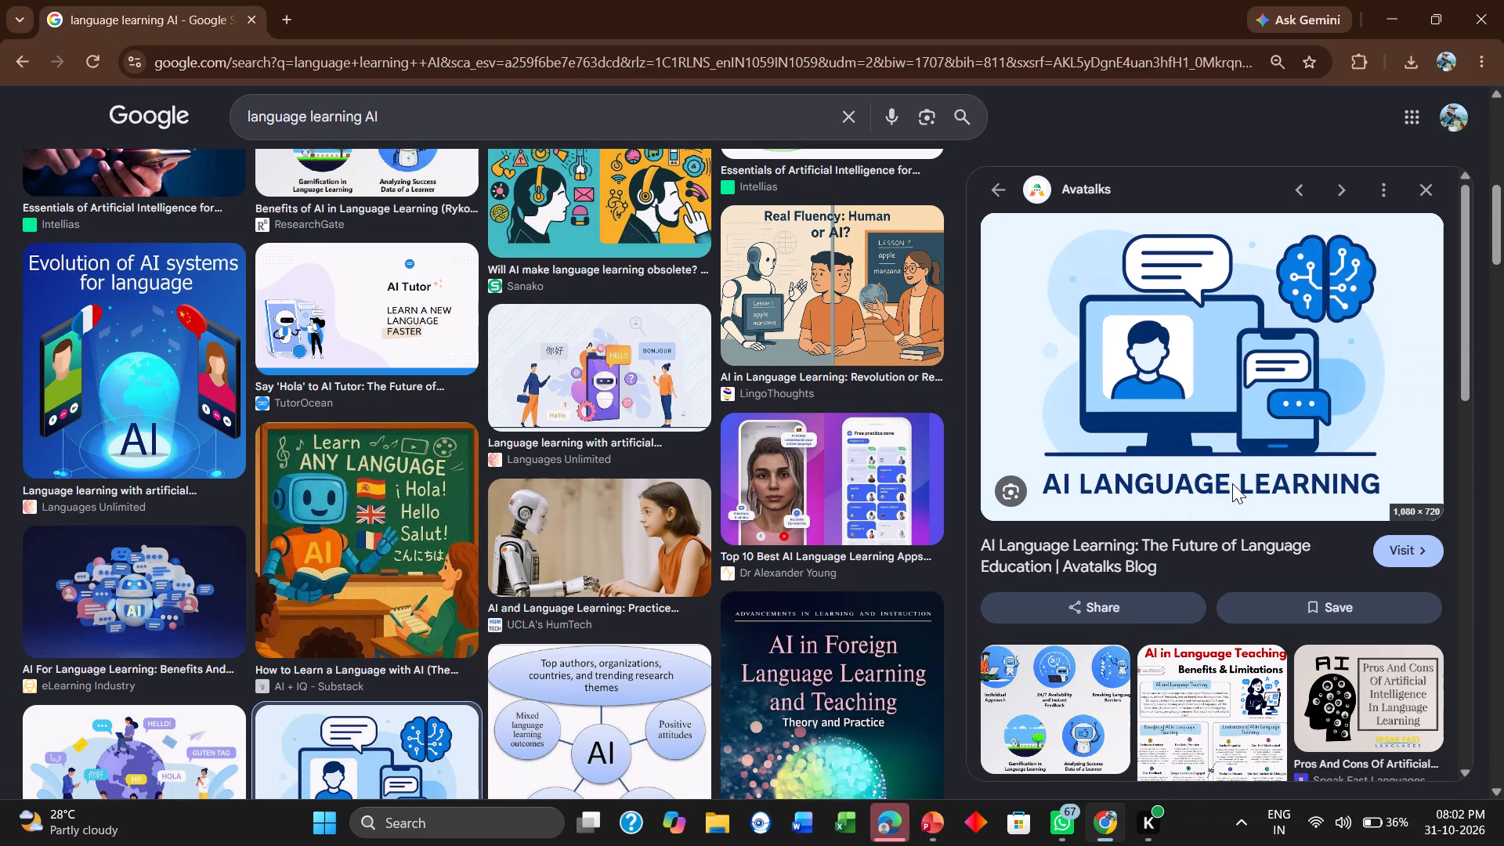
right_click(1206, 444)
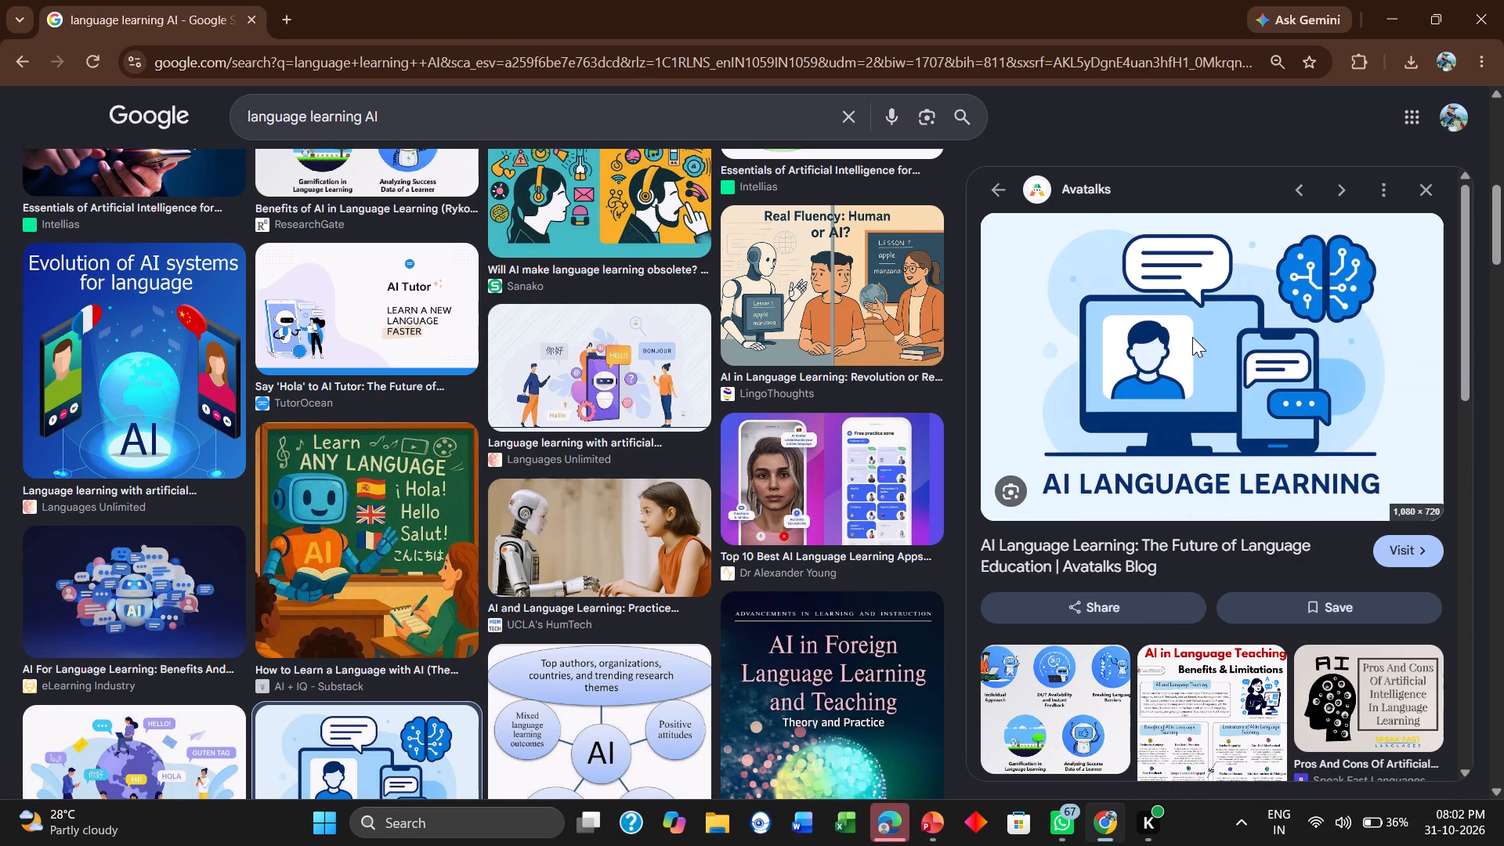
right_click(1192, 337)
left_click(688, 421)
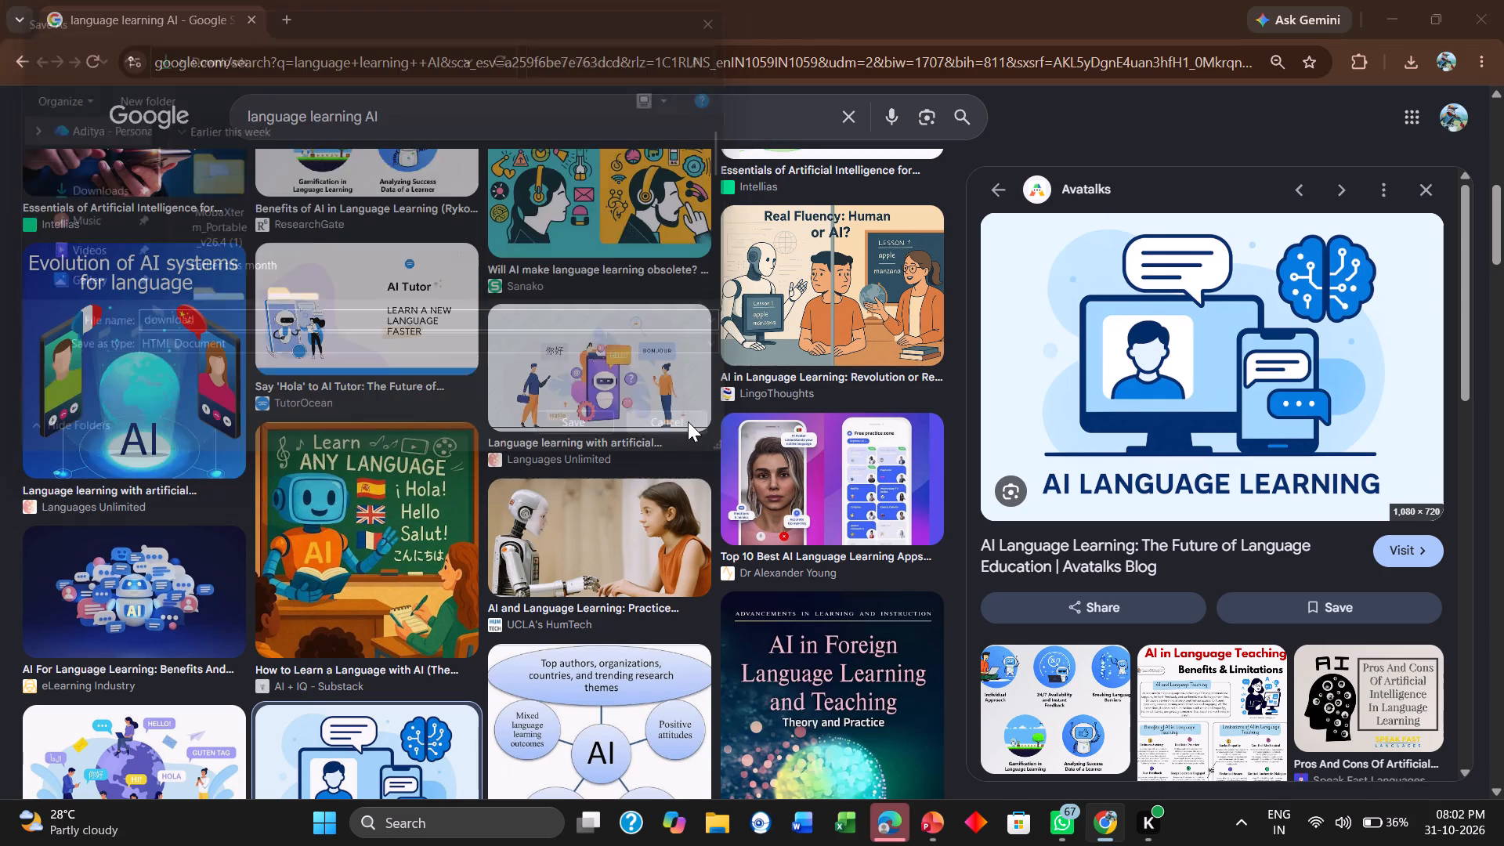
Save the "AI Language Learning" image to Downloads as a .webp file and return to the Generative AI presentation in PowerPoint.
right_click(1126, 352)
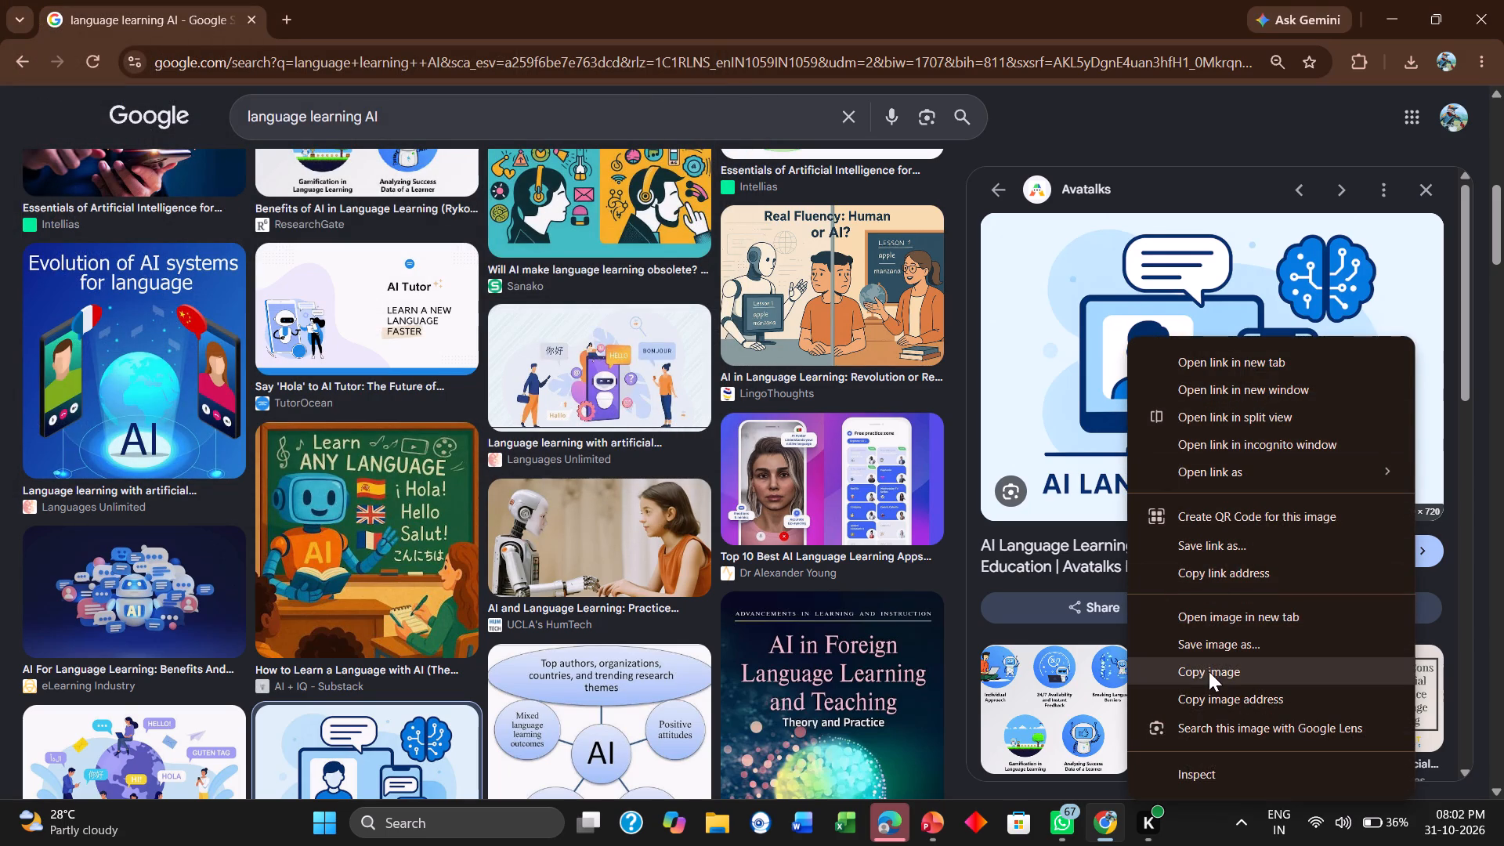
left_click(1217, 646)
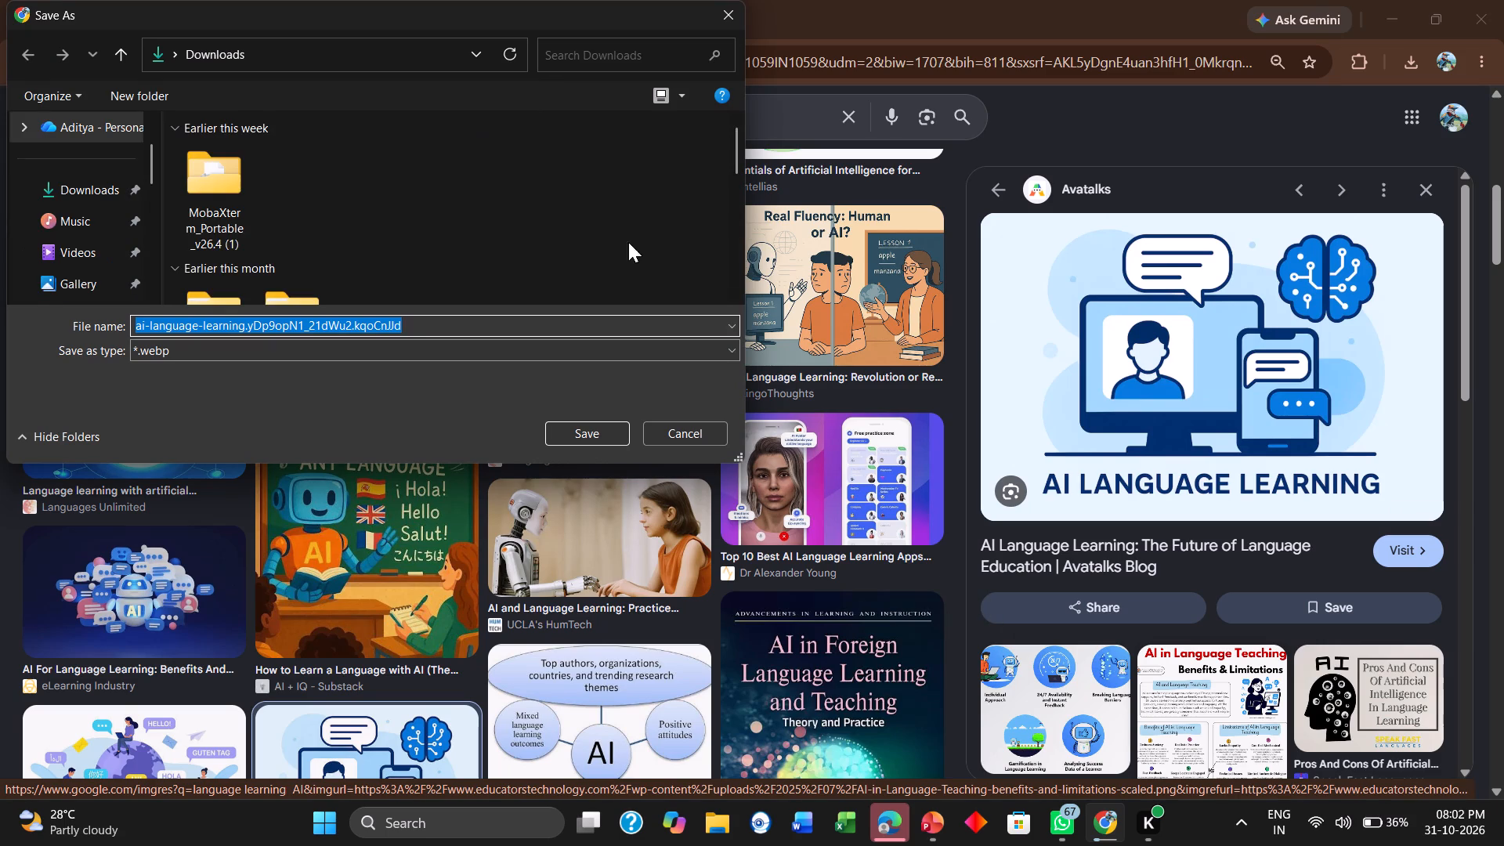
left_click(555, 442)
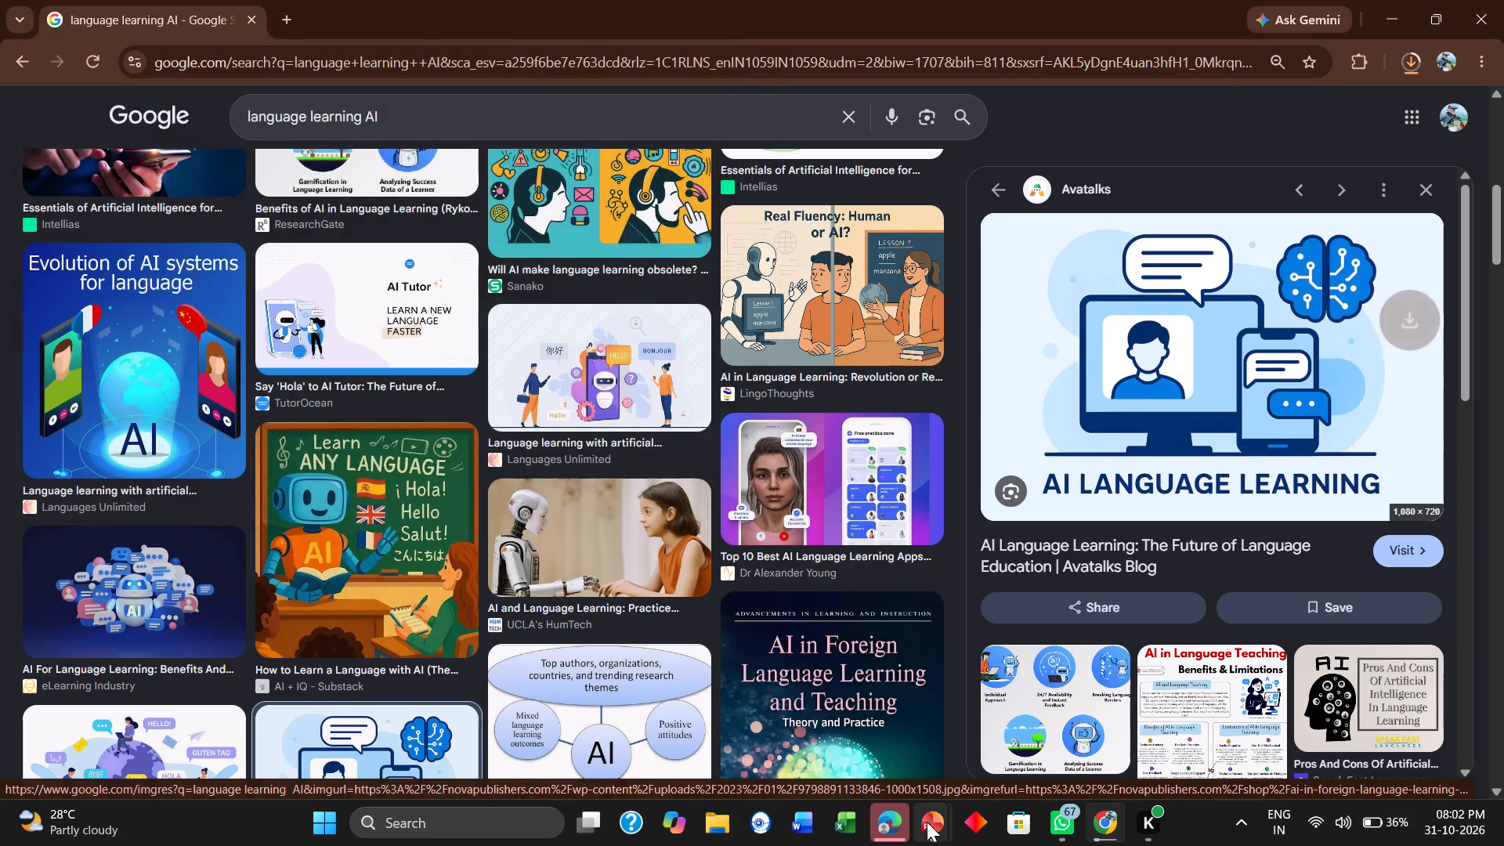
left_click(927, 822)
left_click(1130, 726)
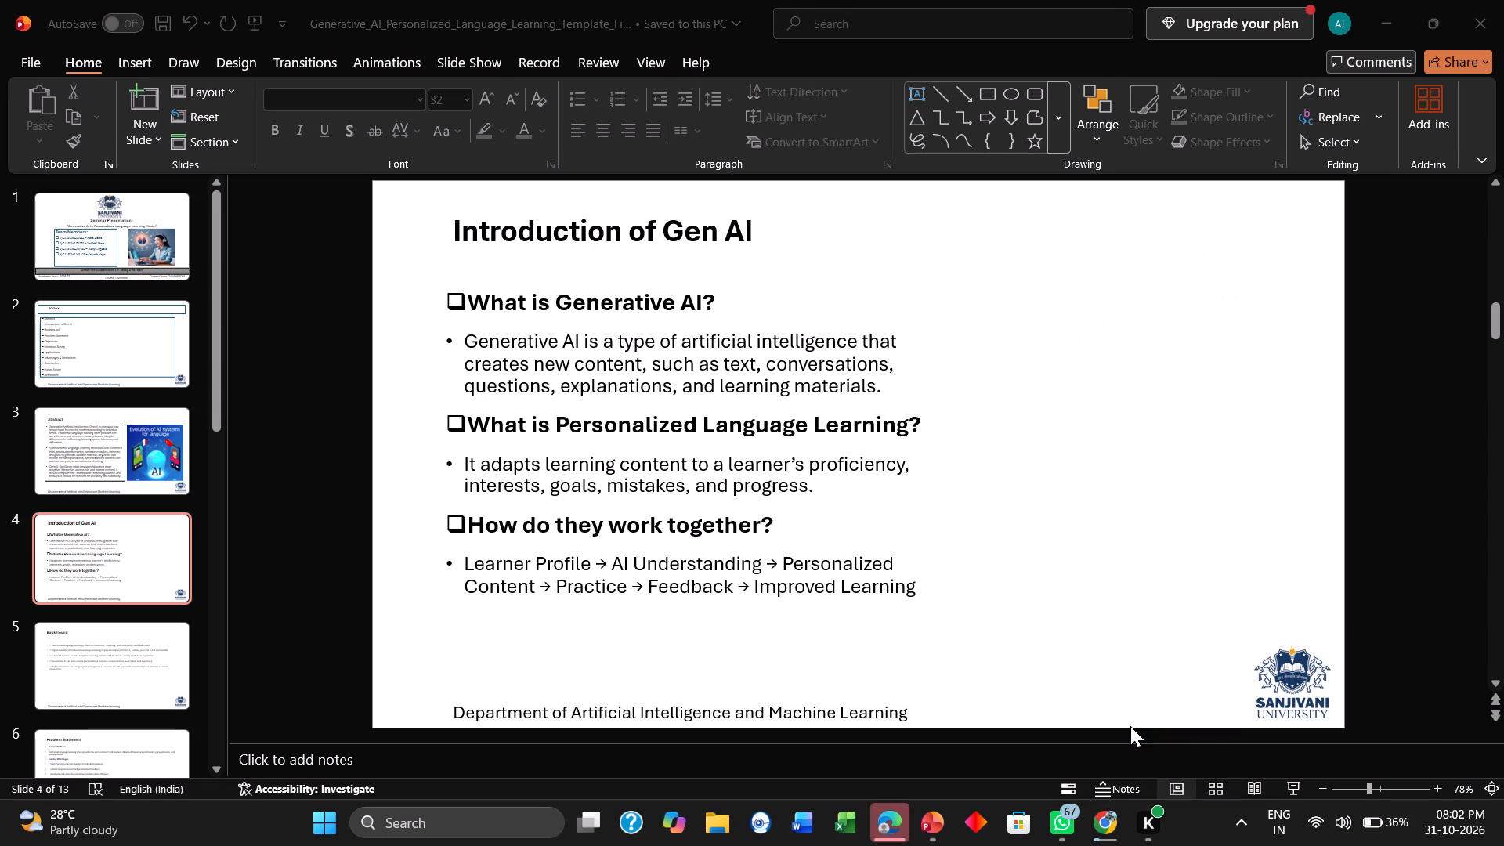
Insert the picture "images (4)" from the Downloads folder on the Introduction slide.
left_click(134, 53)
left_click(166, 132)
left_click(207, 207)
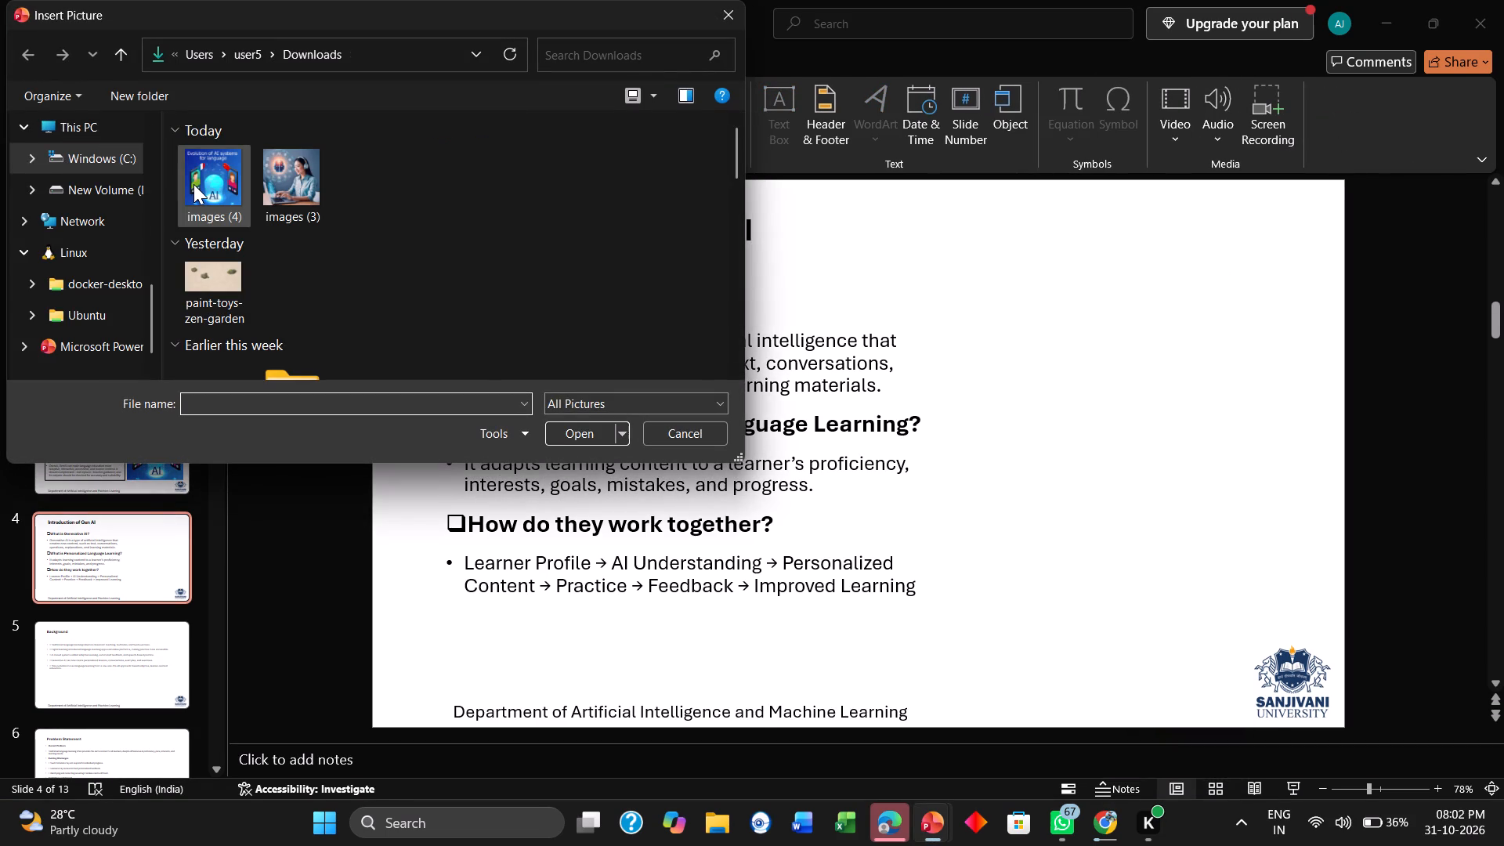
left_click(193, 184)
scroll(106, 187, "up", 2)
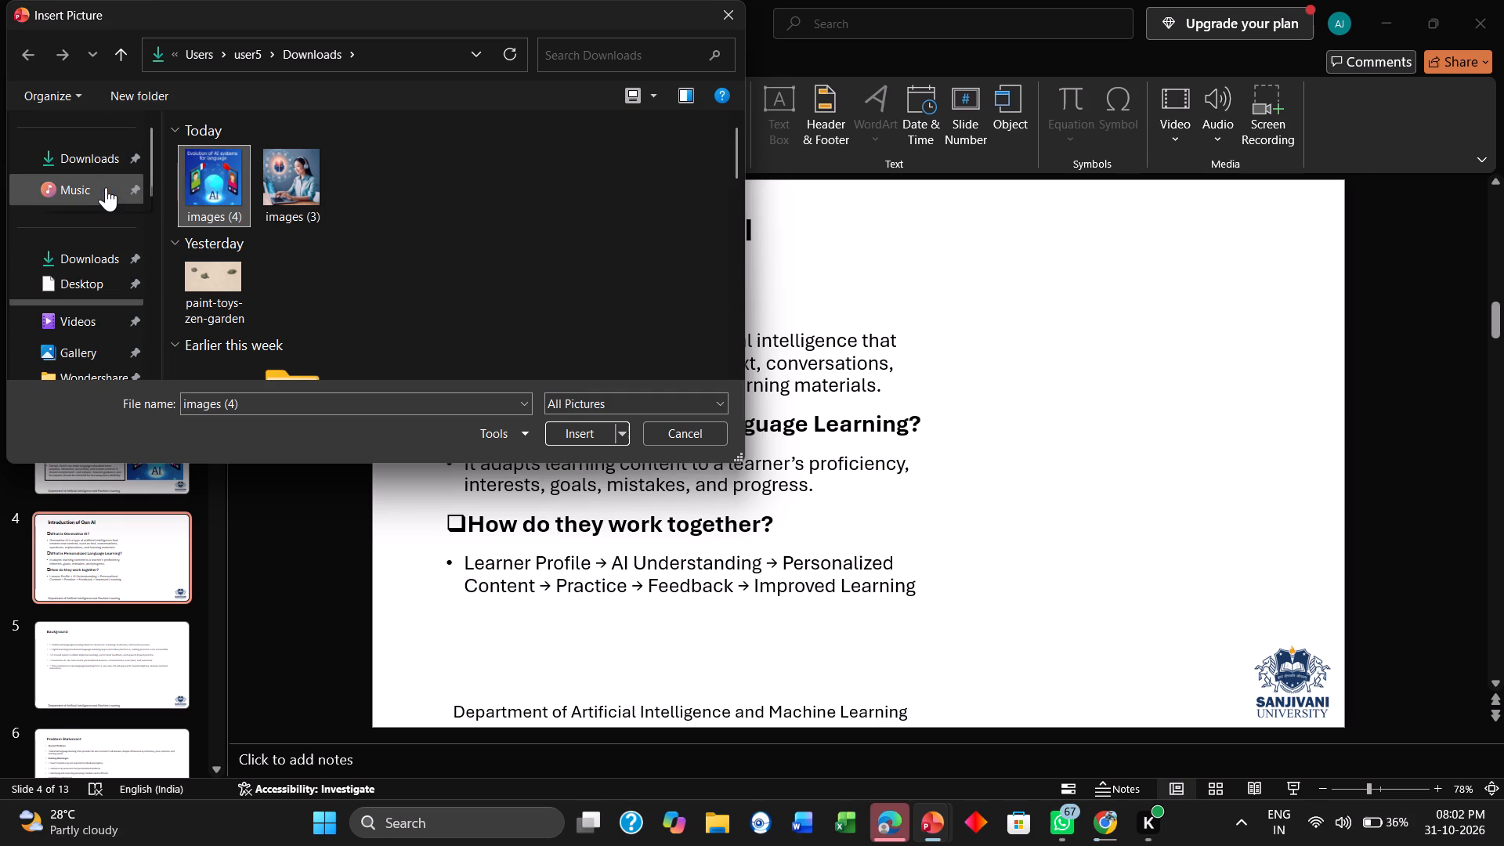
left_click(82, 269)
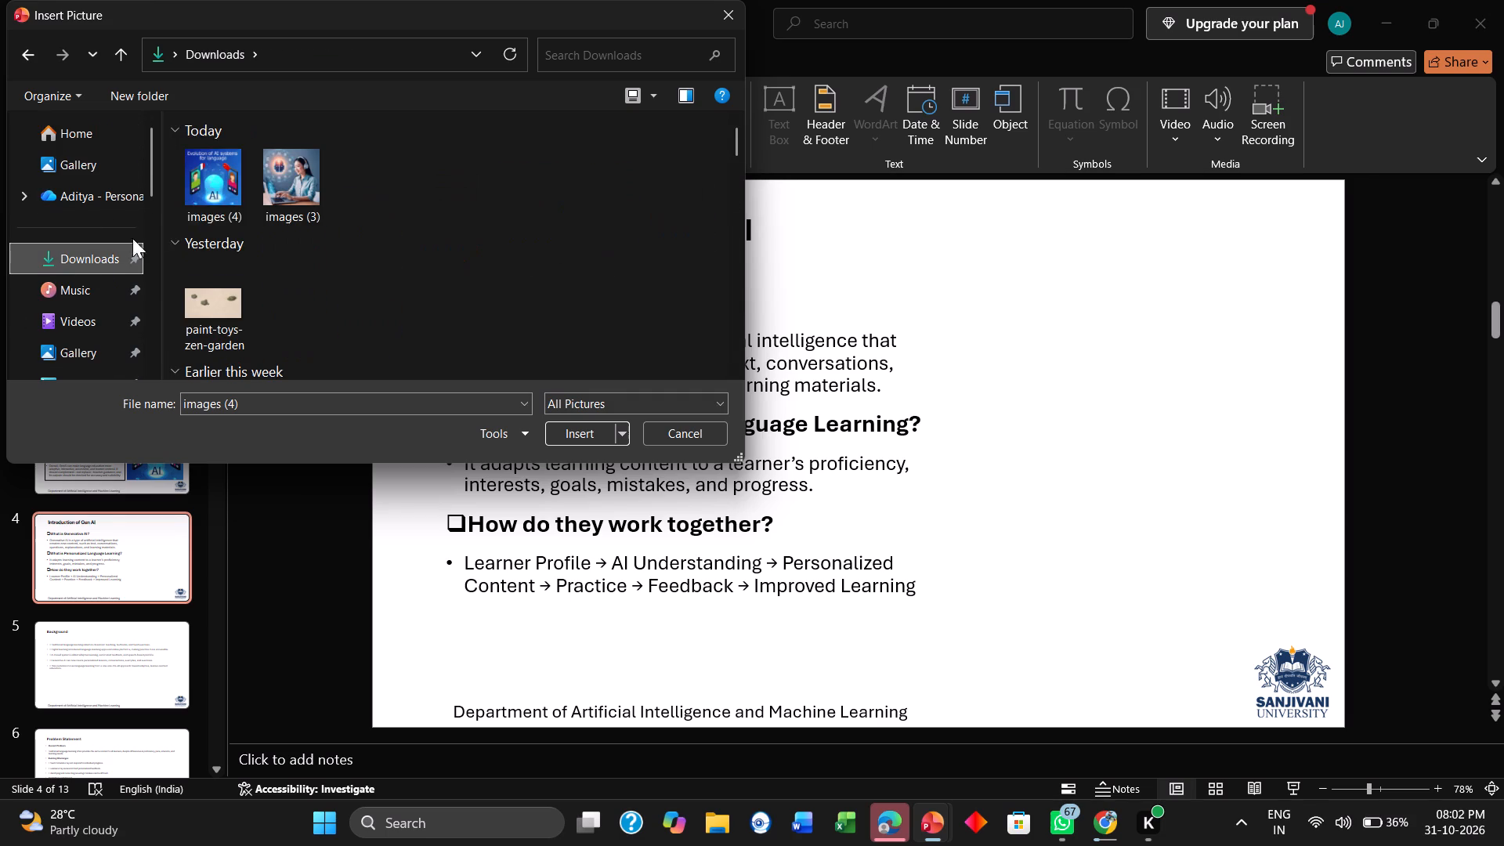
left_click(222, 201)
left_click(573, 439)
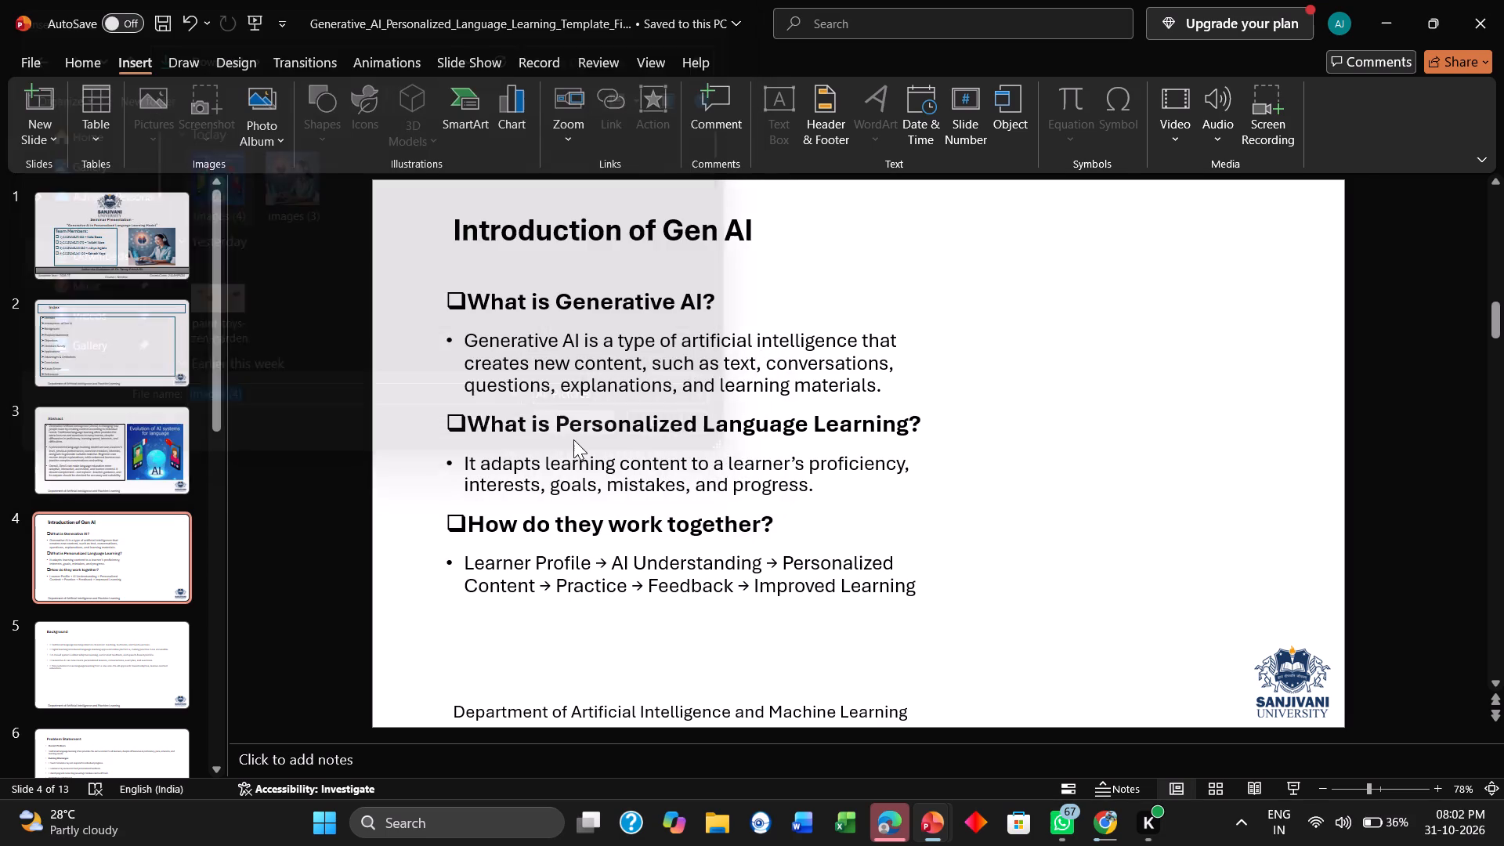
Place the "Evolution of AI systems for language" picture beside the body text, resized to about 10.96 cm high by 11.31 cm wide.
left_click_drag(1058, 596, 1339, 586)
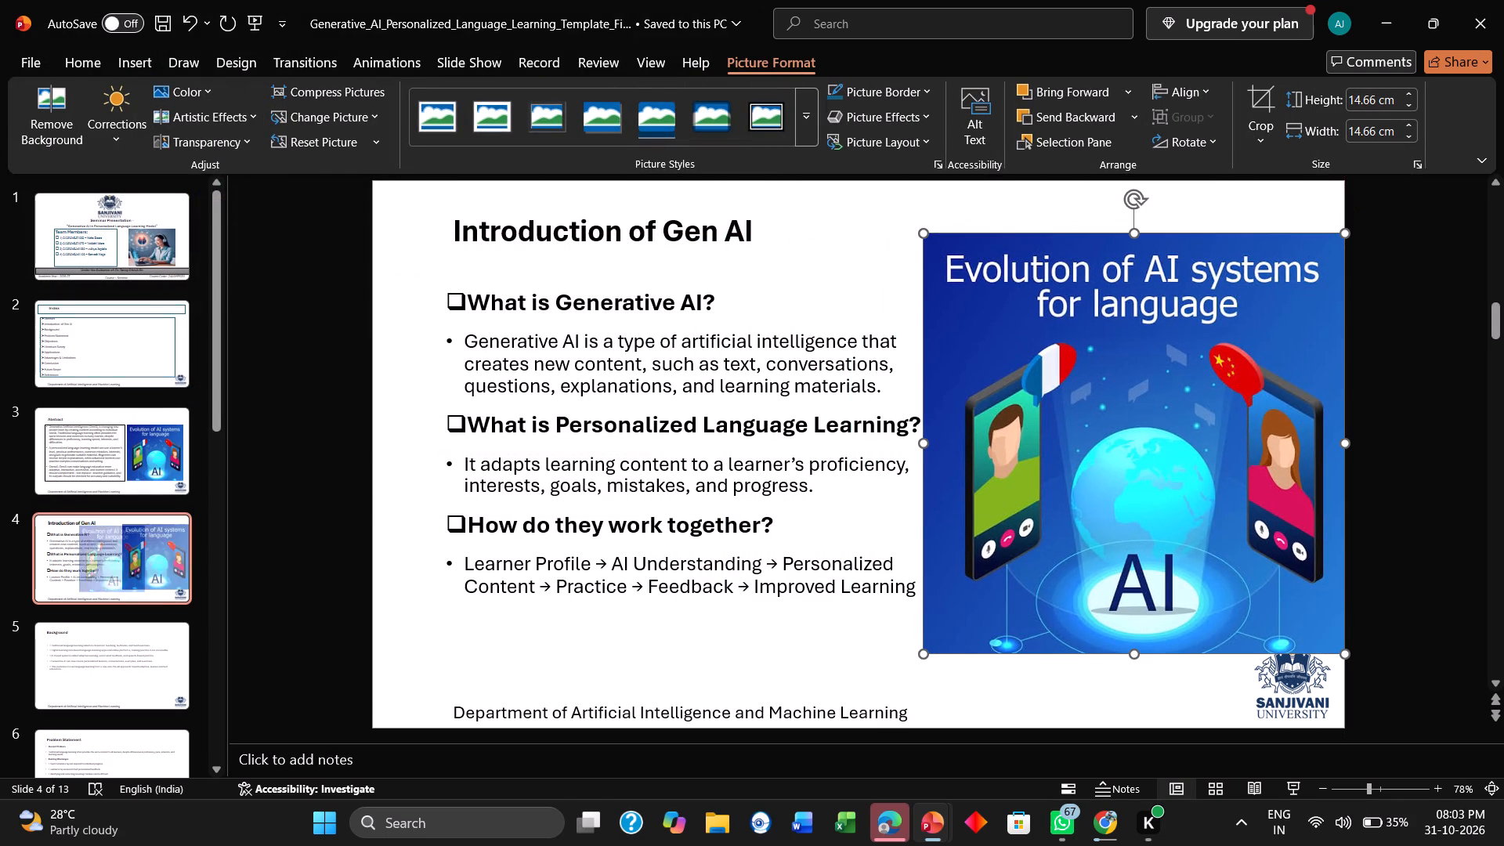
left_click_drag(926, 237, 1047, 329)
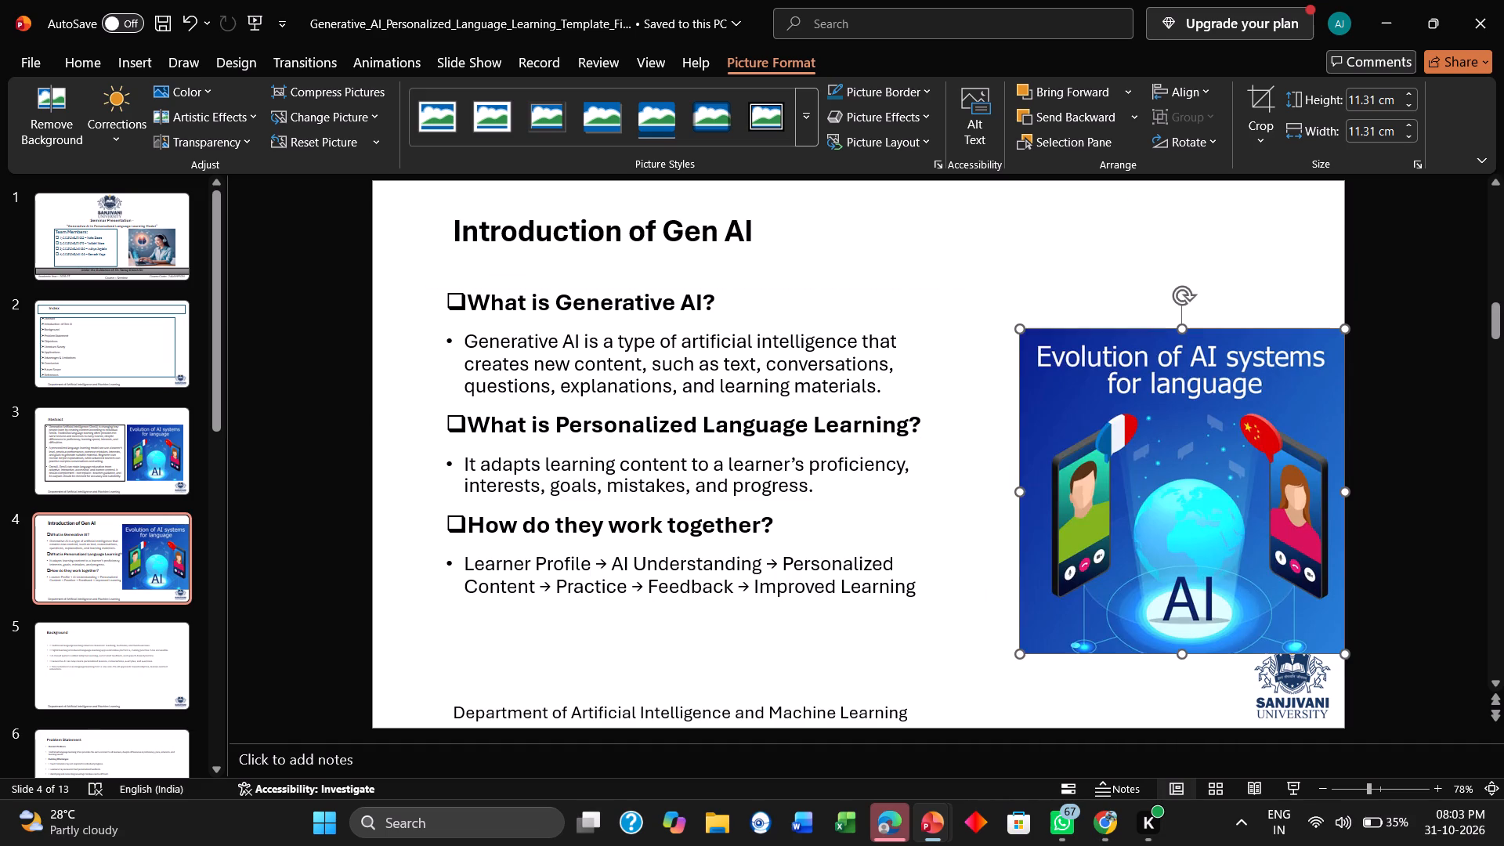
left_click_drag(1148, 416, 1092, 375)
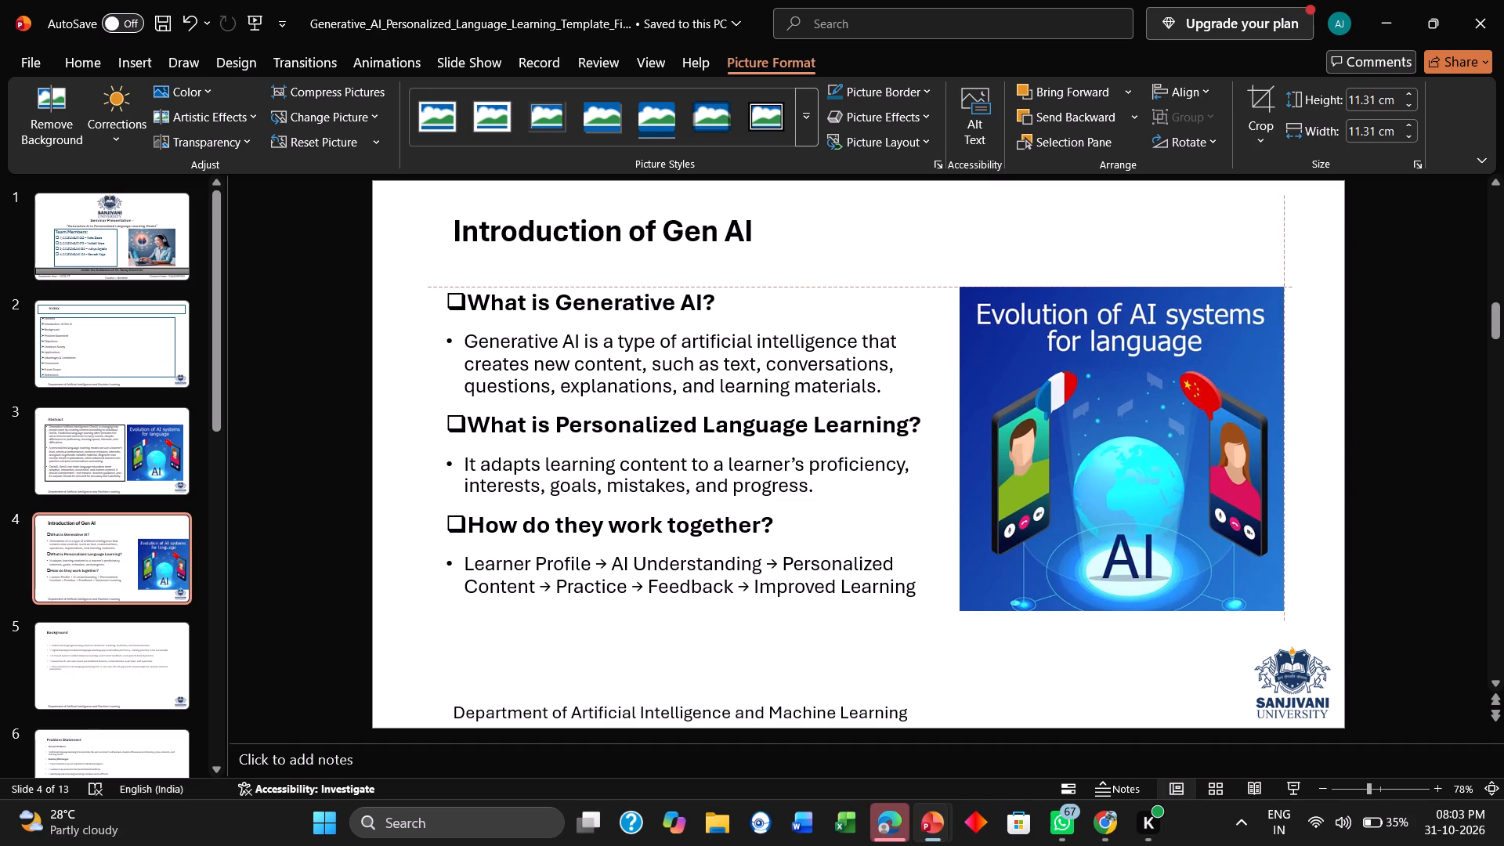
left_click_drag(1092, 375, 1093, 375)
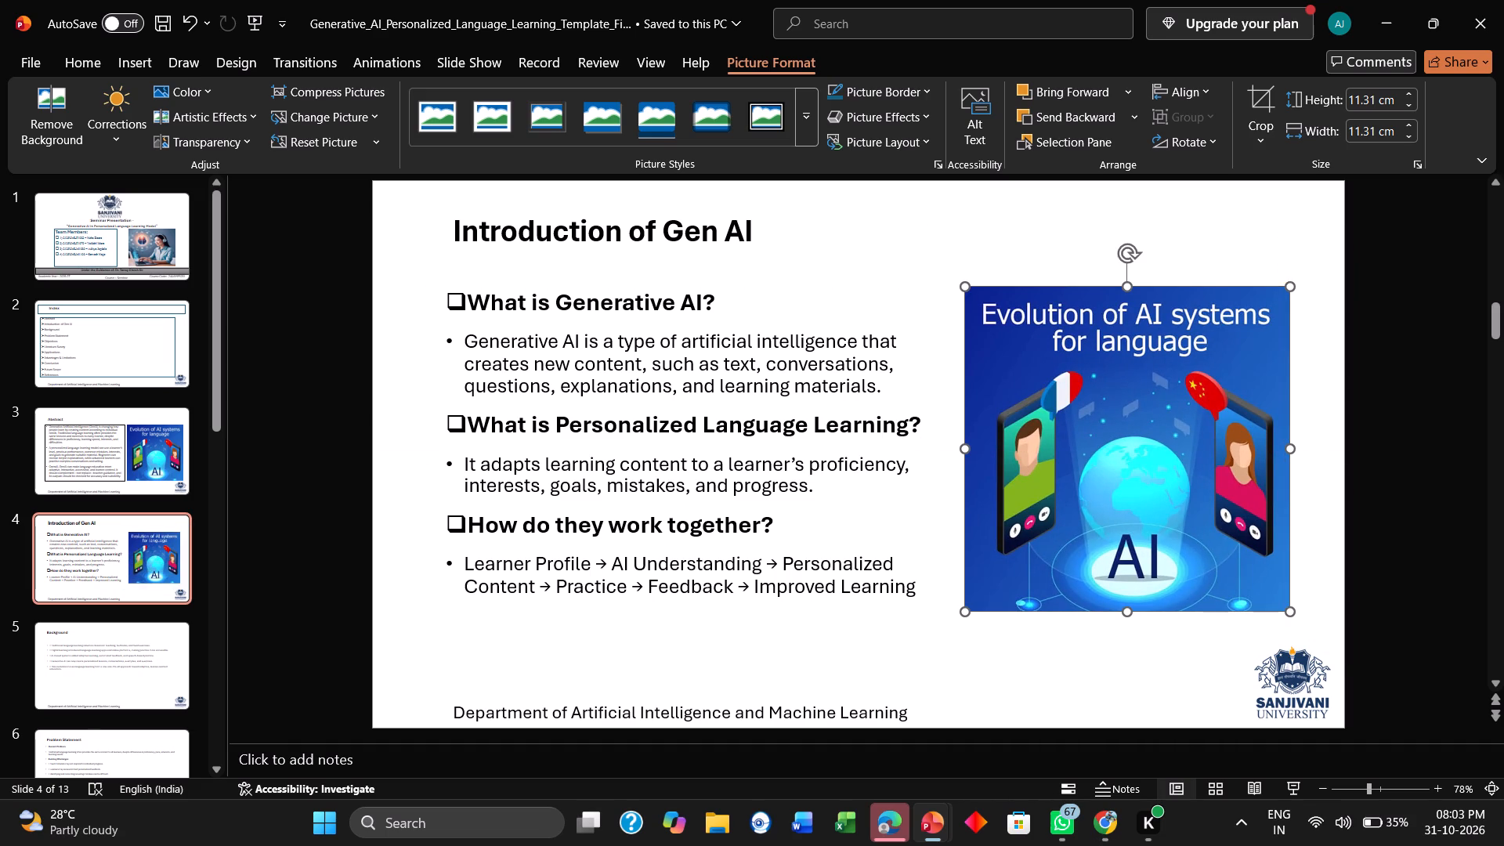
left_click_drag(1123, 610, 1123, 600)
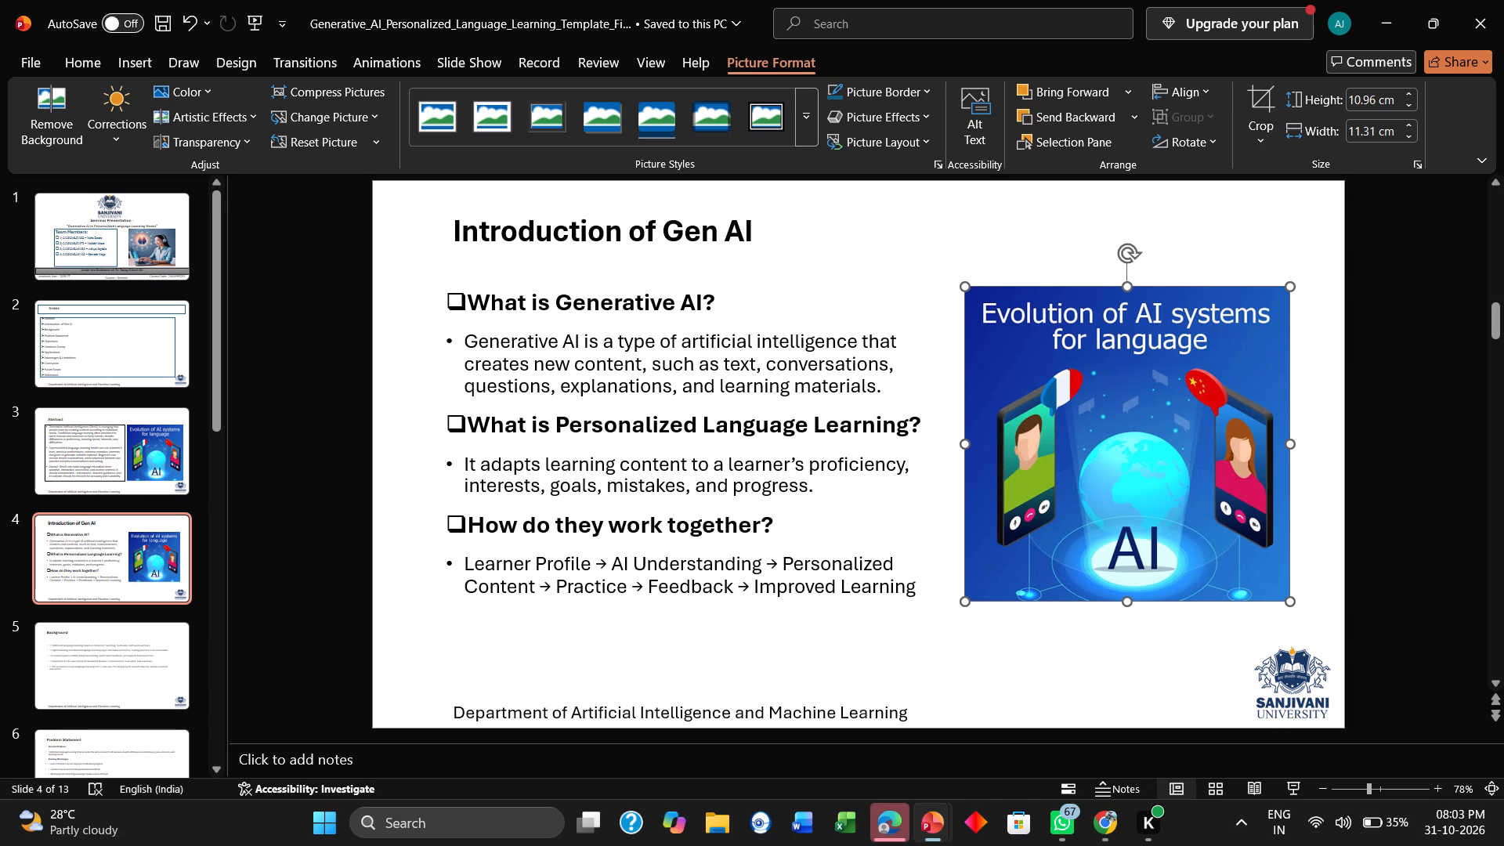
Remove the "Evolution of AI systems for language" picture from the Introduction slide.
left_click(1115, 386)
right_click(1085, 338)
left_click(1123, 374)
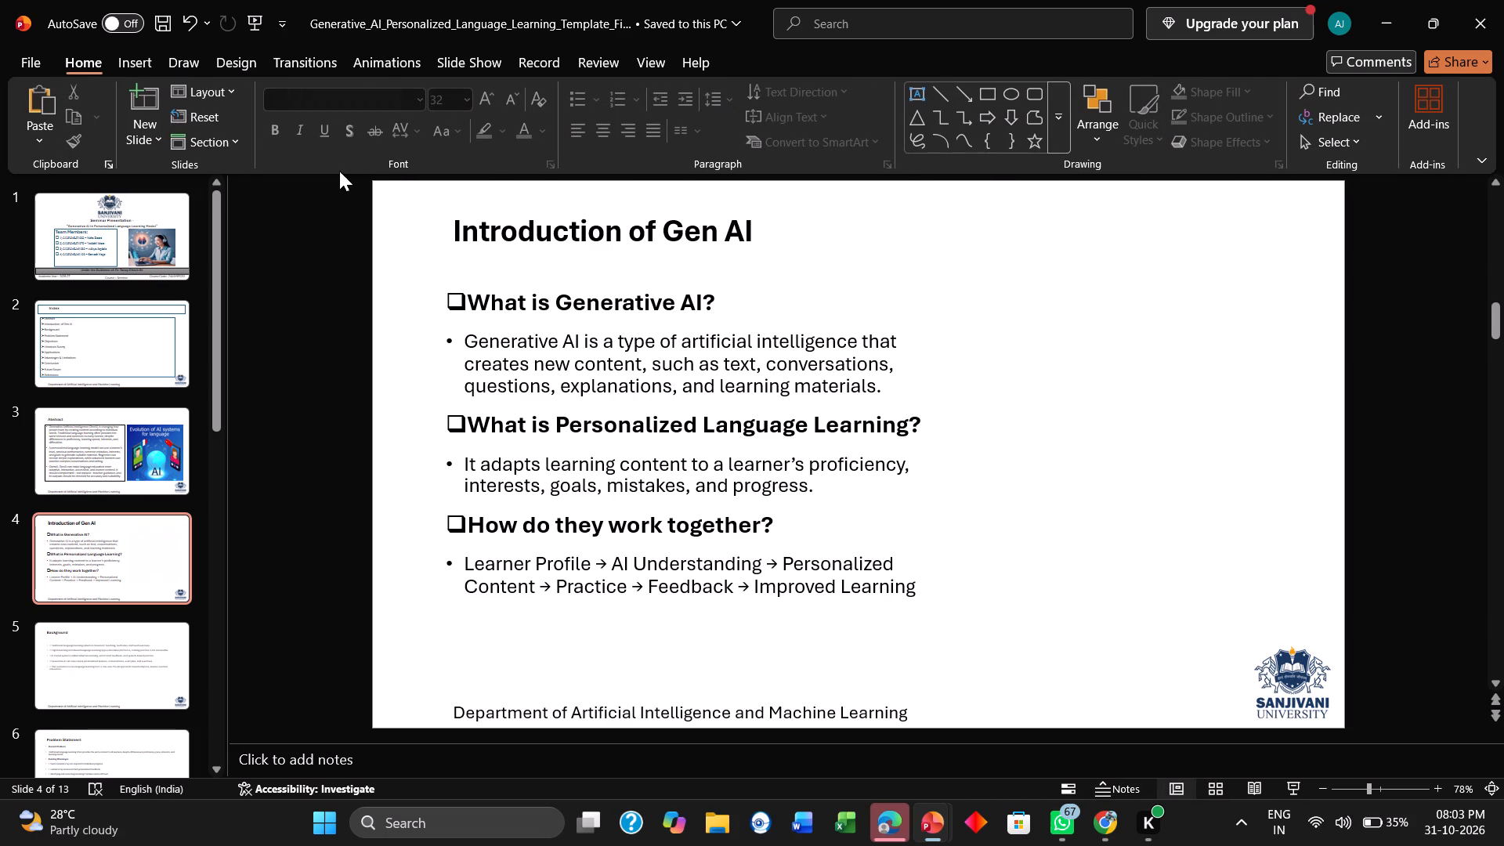
Insert the ai-language-learning picture from the Downloads folder on the Introduction slide.
left_click(132, 60)
left_click(138, 123)
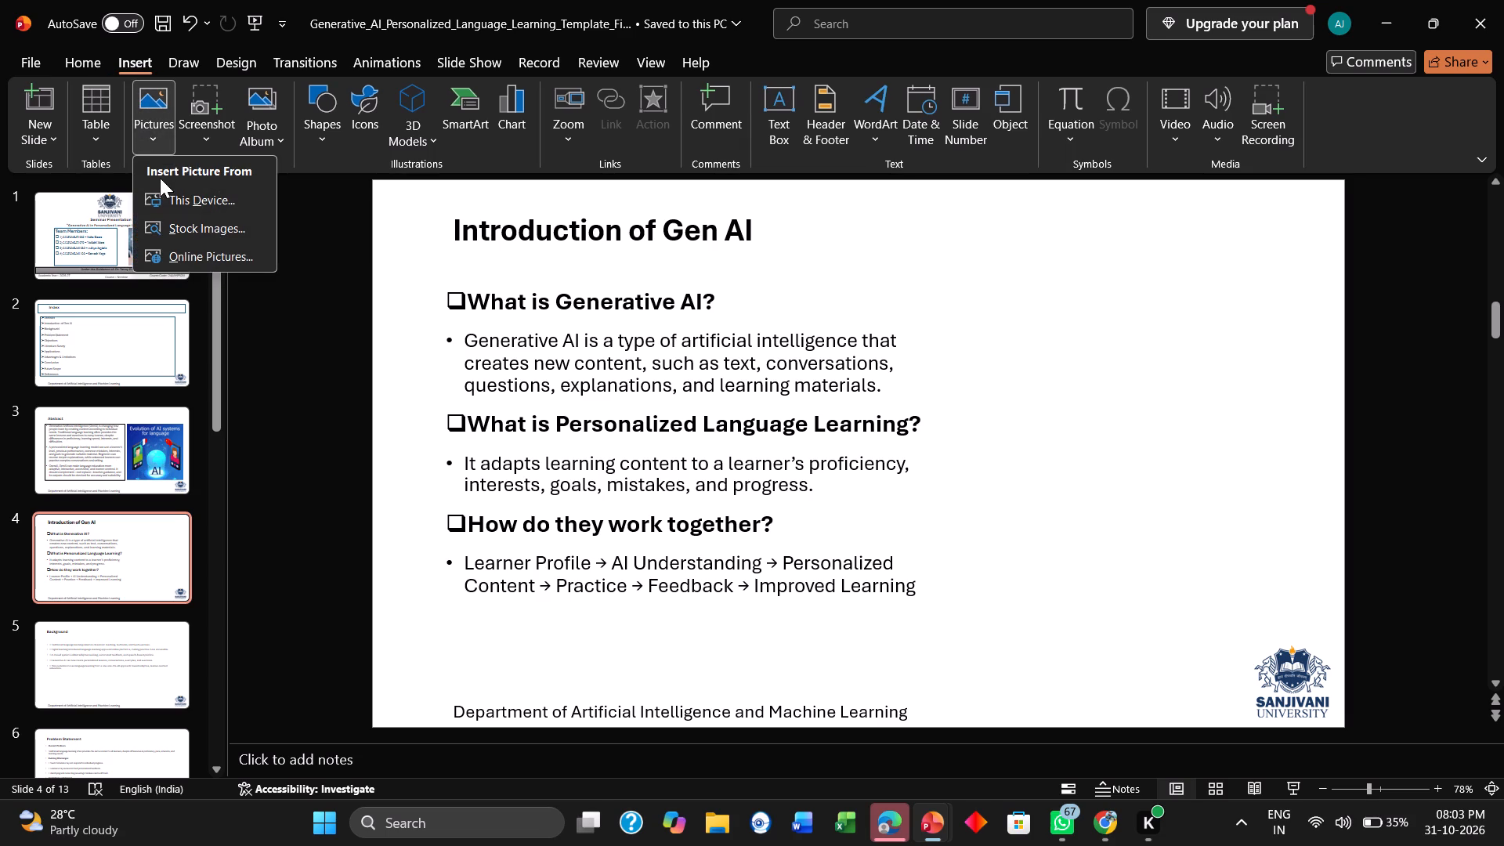
left_click(166, 201)
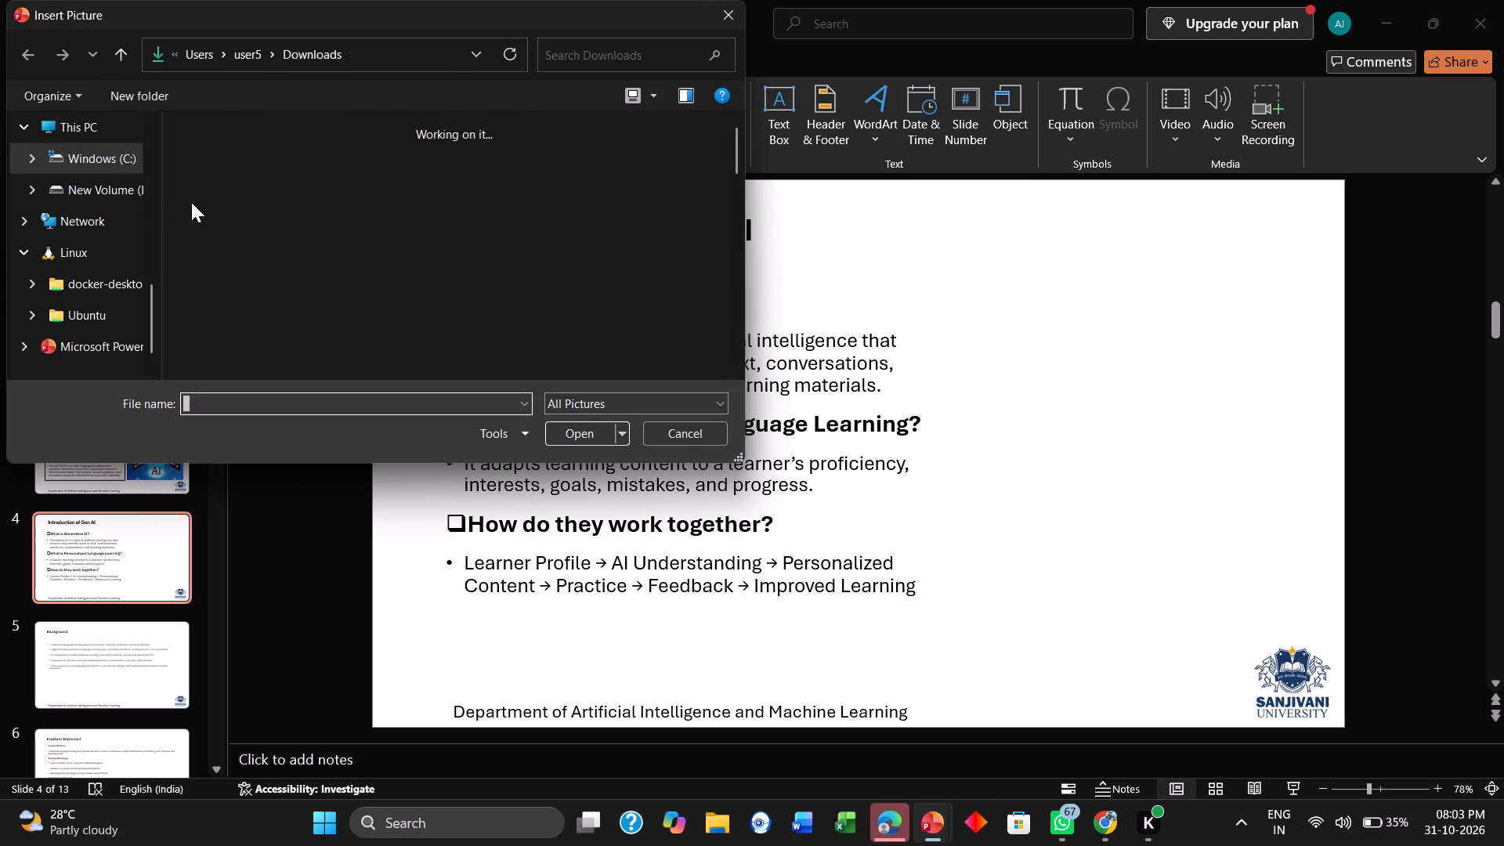
scroll(97, 158, "up", 3)
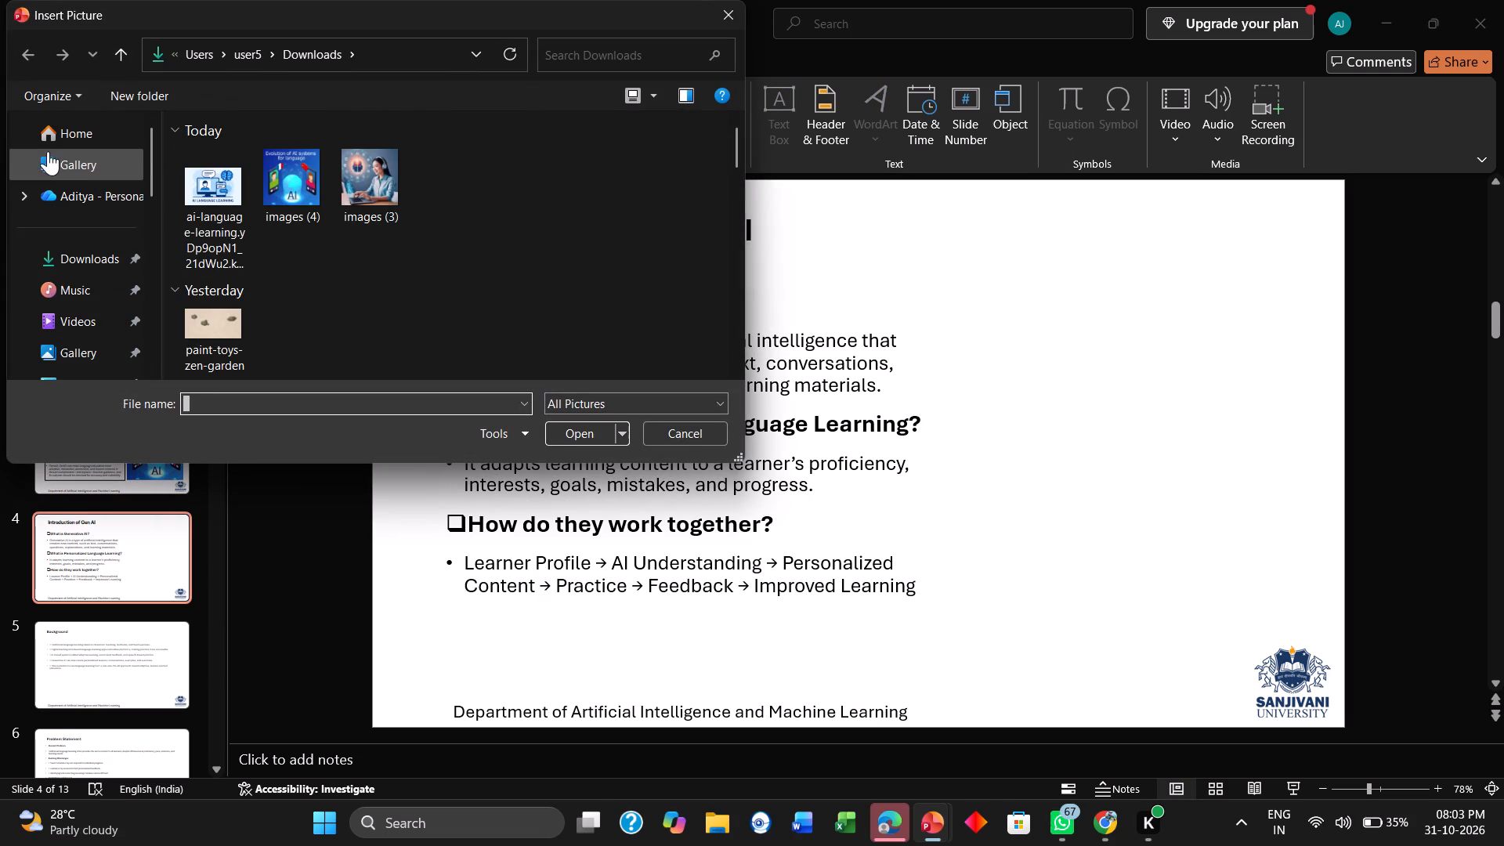
left_click(78, 252)
double_click(230, 191)
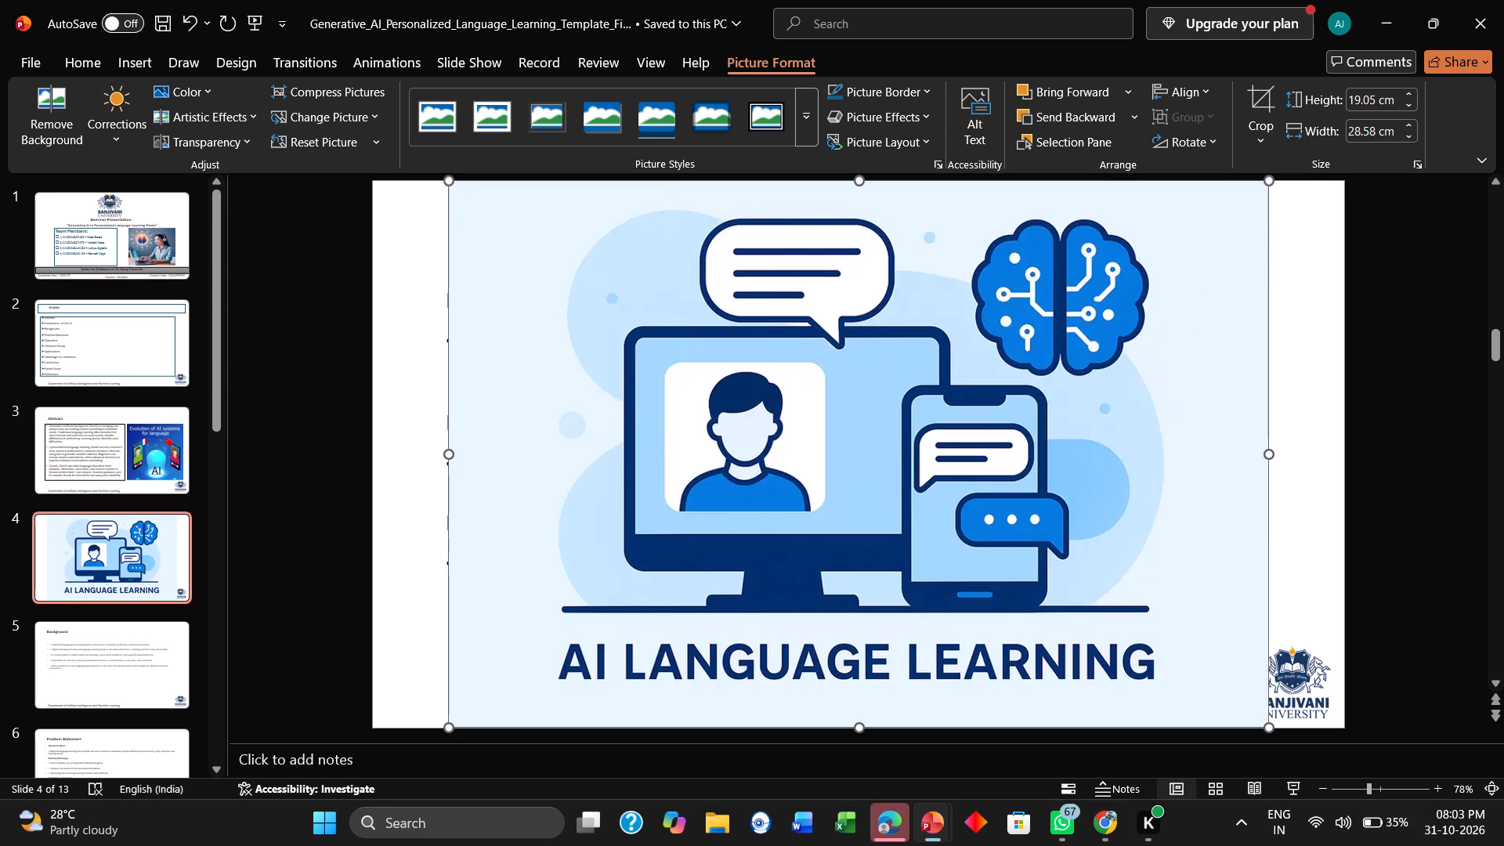
Shrink the "AI Language Learning" picture to about 8.56 by 12.84 cm and place it in the empty area beside the body text.
left_click(1272, 734)
left_click_drag(1267, 730, 760, 555)
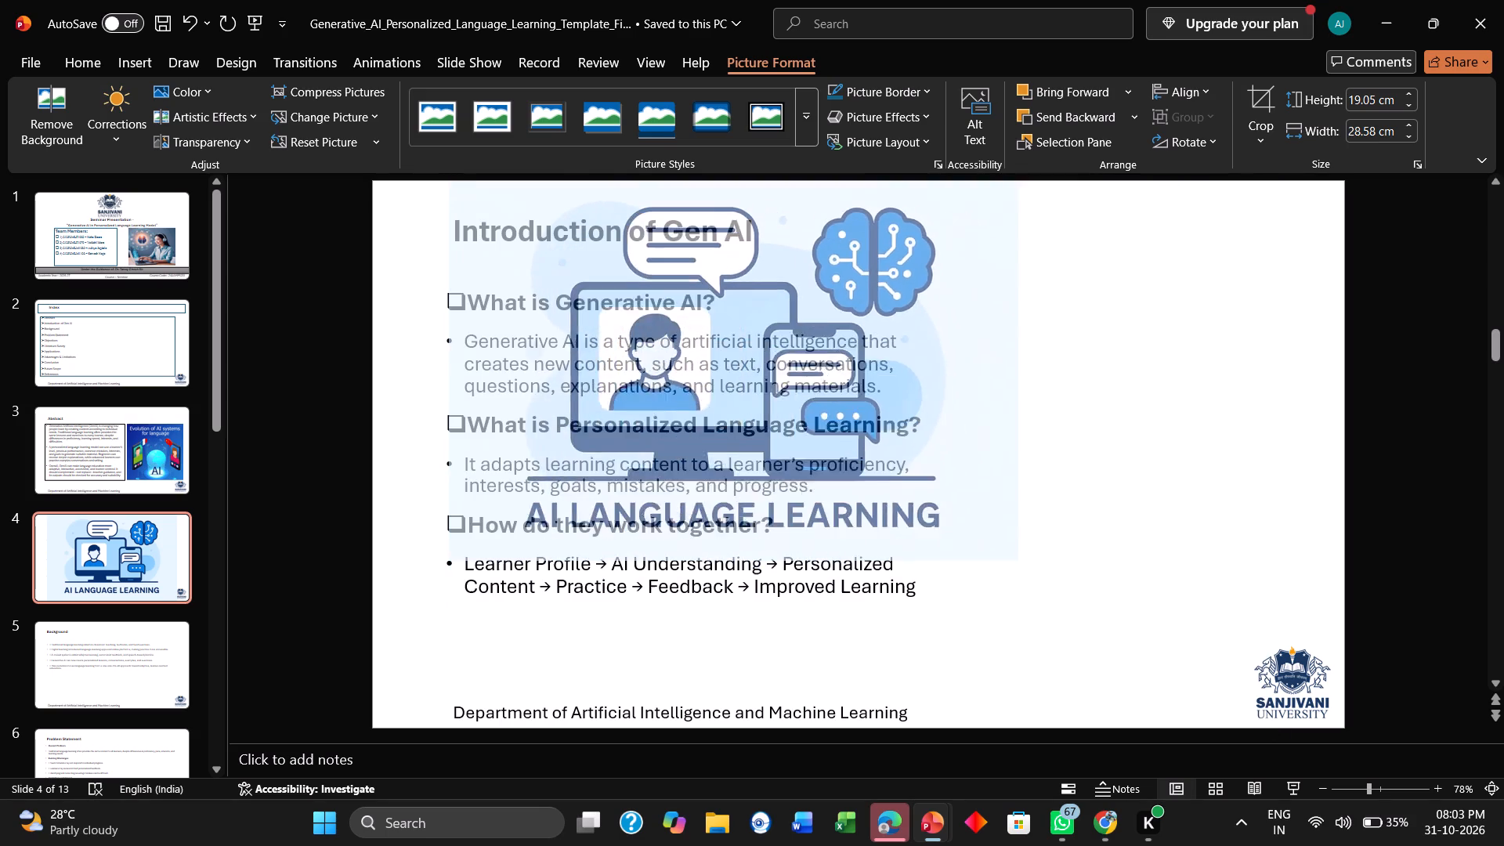
left_click_drag(760, 555, 725, 526)
left_click_drag(739, 454, 848, 496)
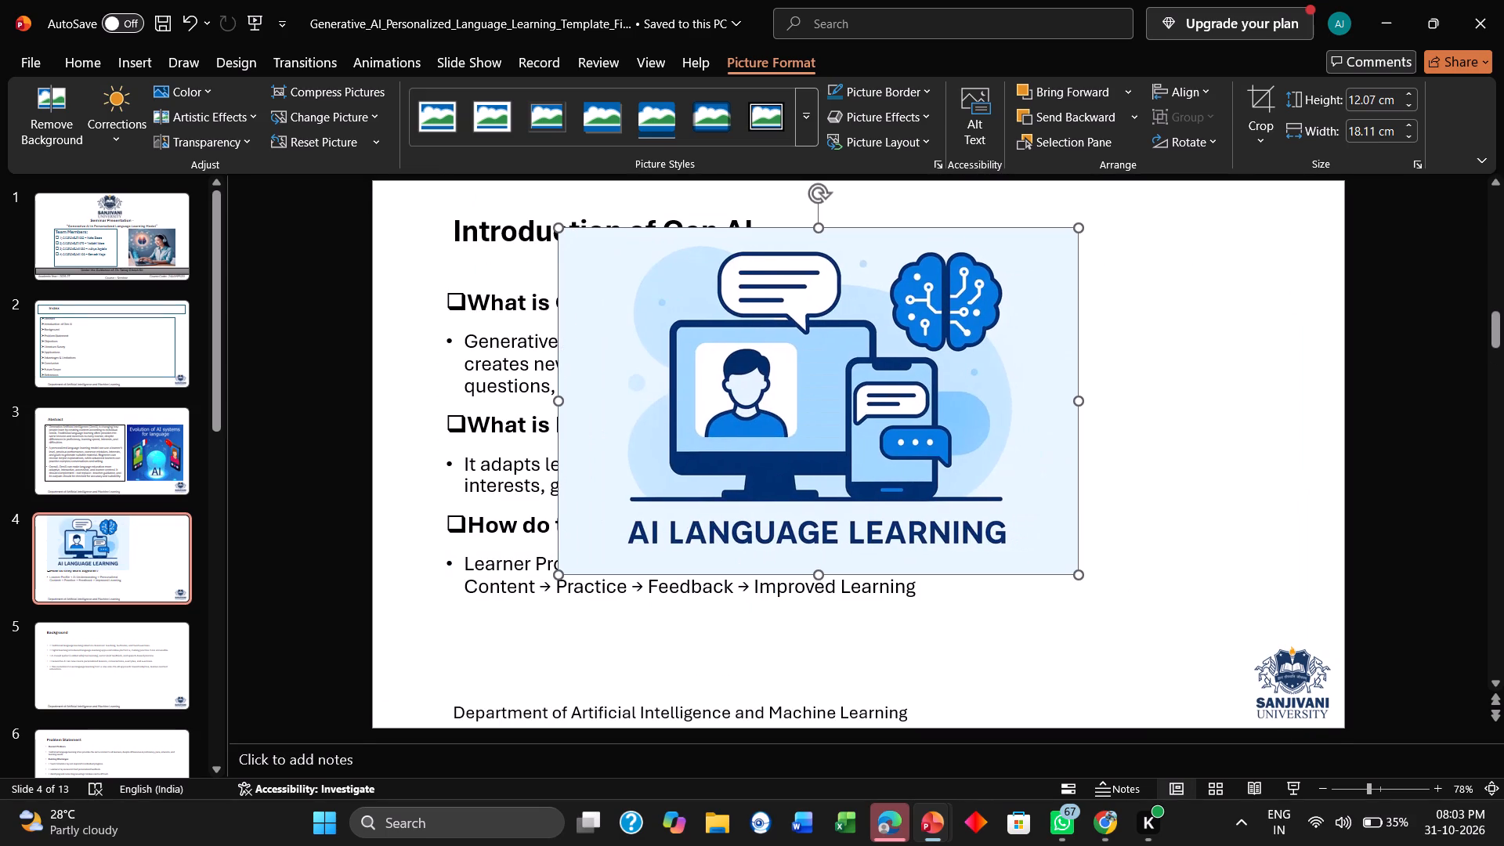
left_click_drag(1076, 572, 880, 473)
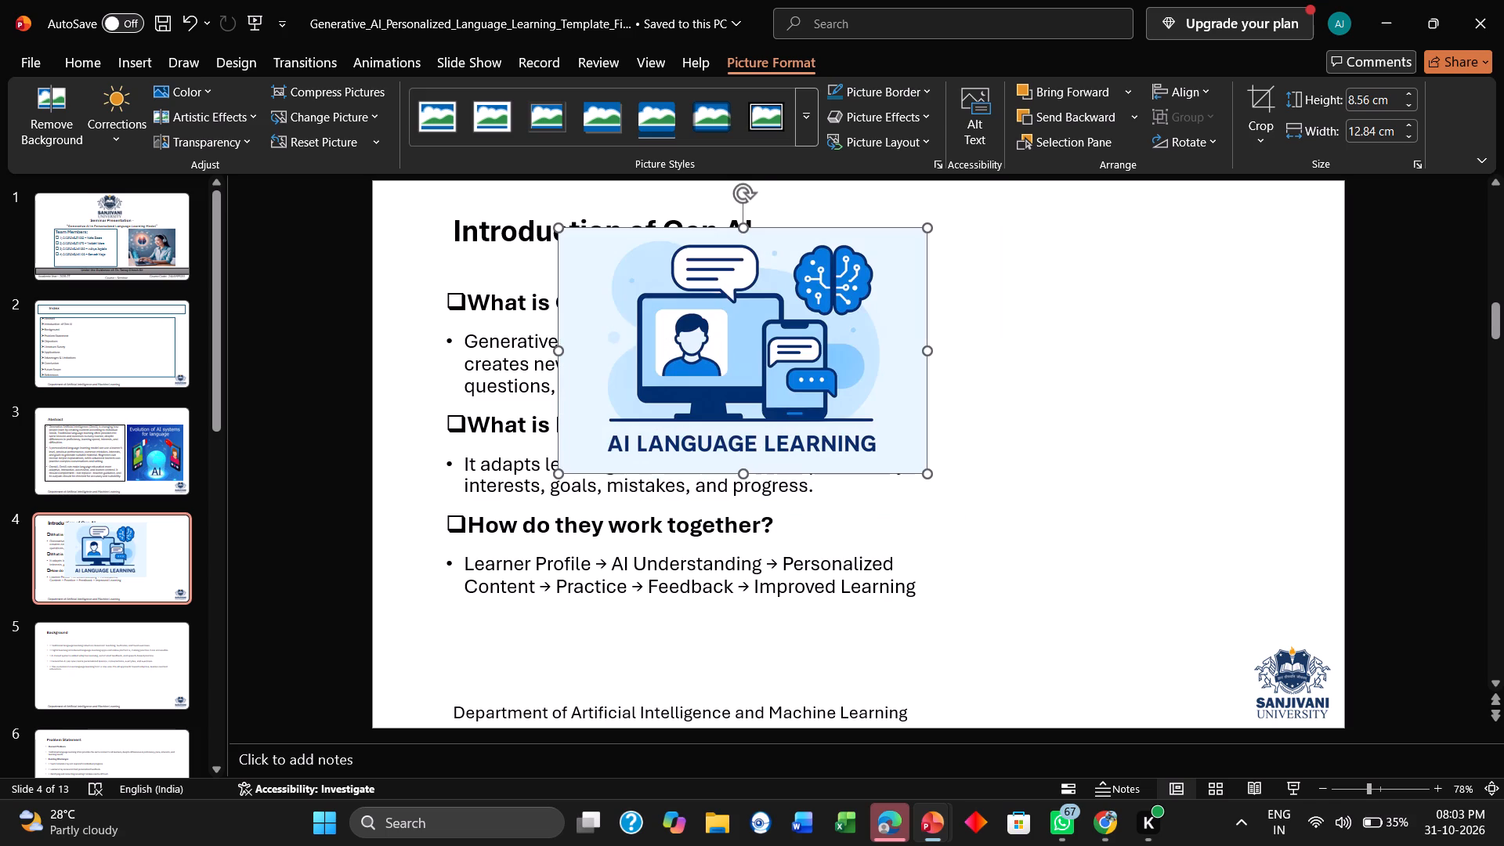
left_click_drag(772, 364, 1176, 472)
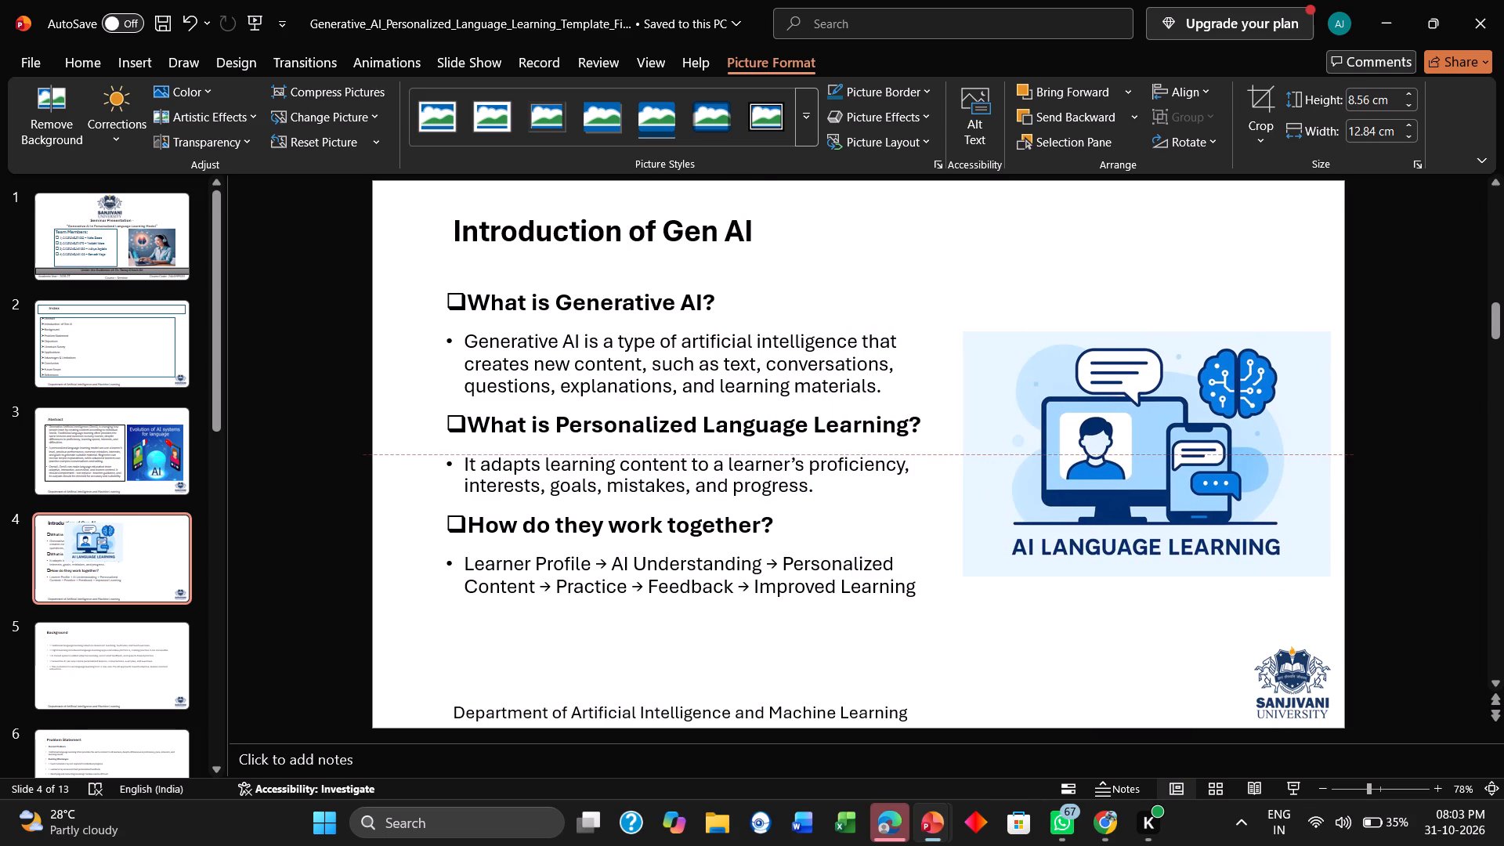
left_click_drag(1176, 472, 1162, 473)
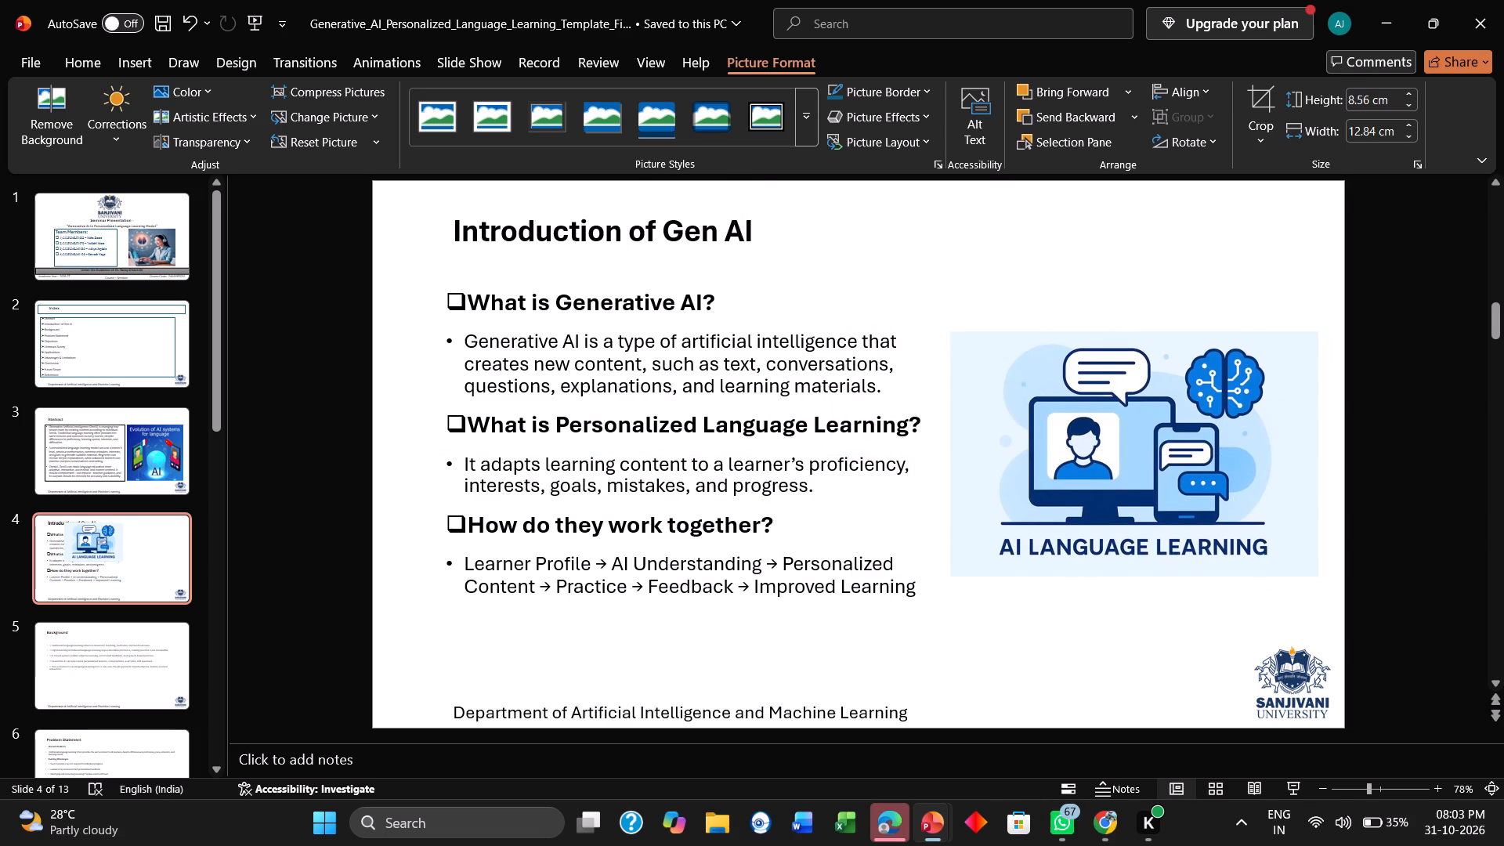
left_click_drag(1162, 473, 1163, 475)
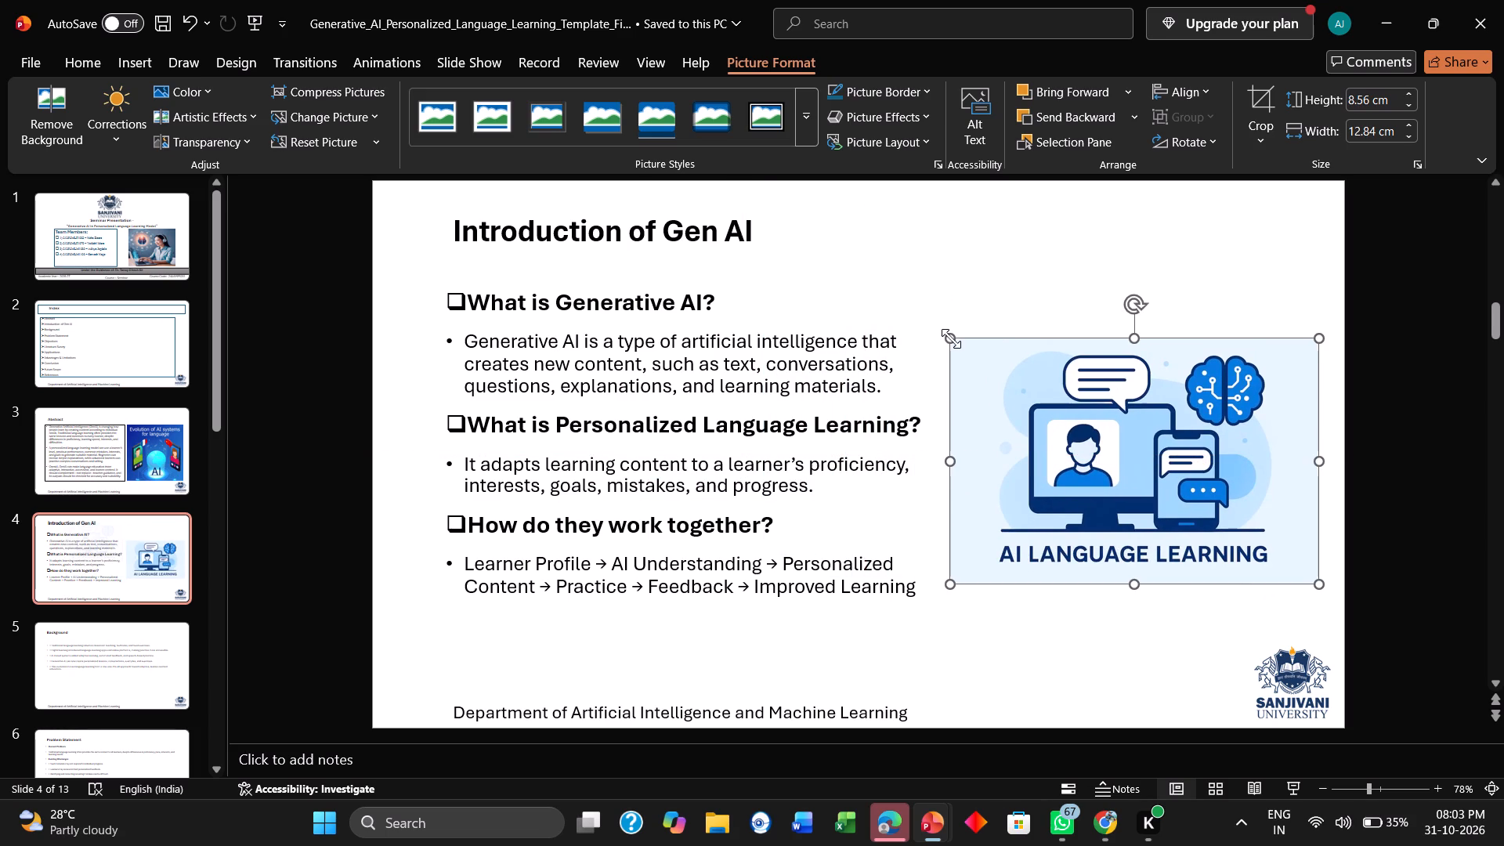
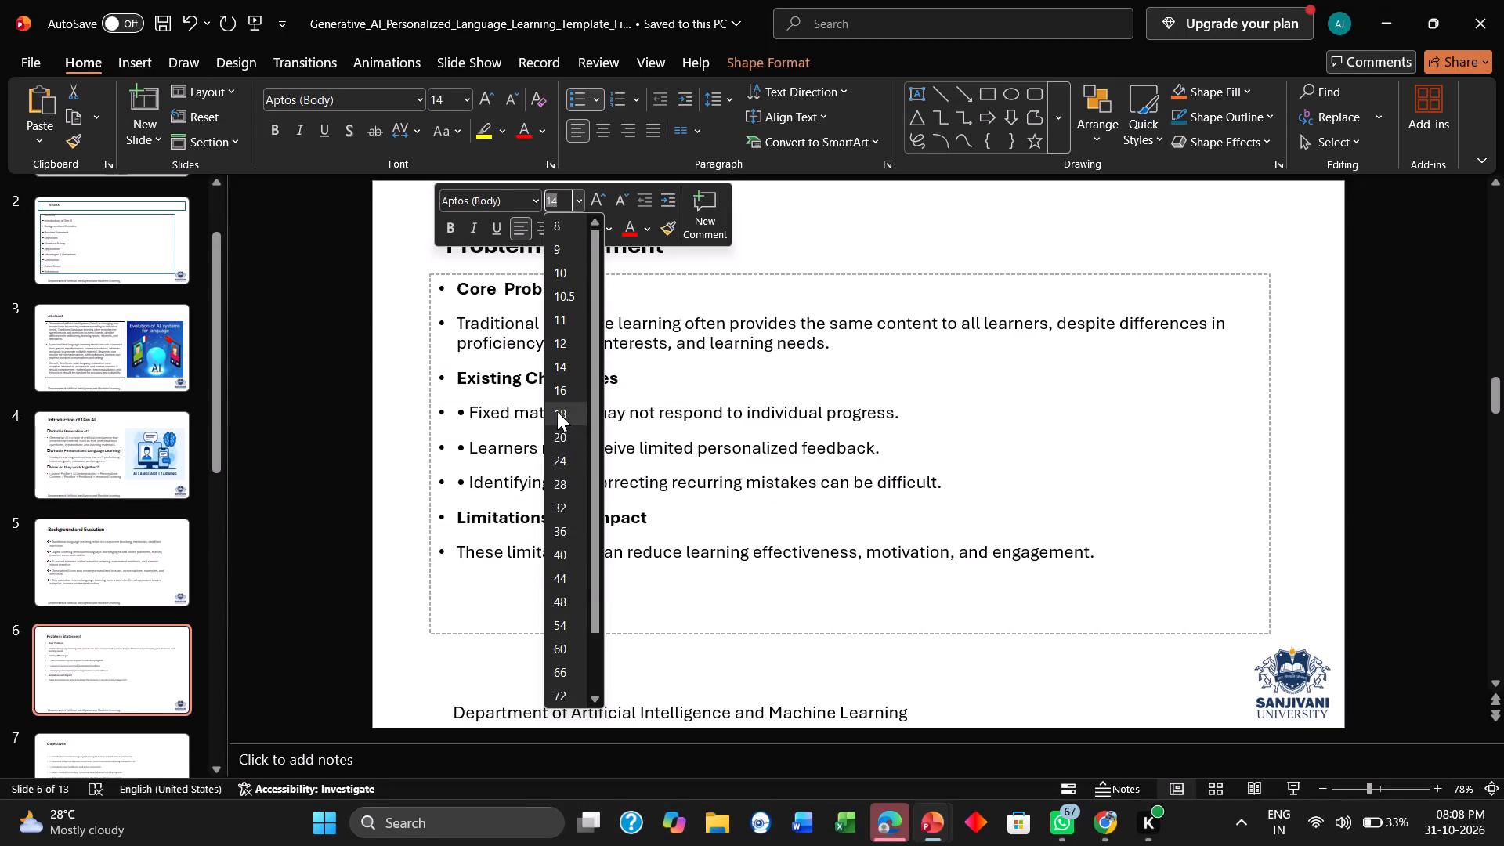
Set the Problem Statement slide's body text to font size 18.
left_click(557, 411)
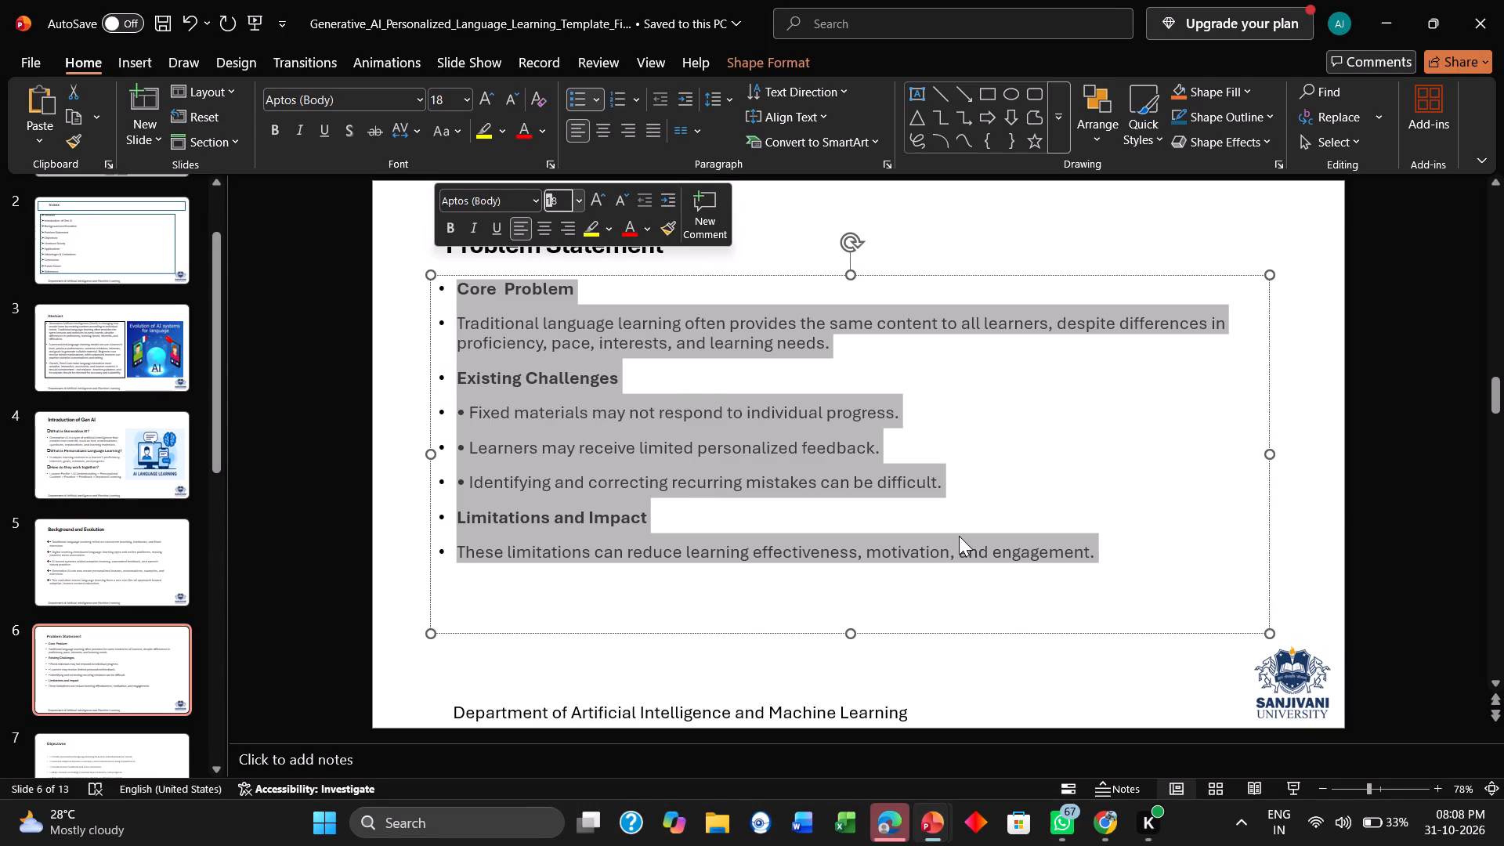
Narrow the Problem Statement body text box to free space for a picture, and shift it slightly up beneath the title.
left_click_drag(1273, 448, 1166, 447)
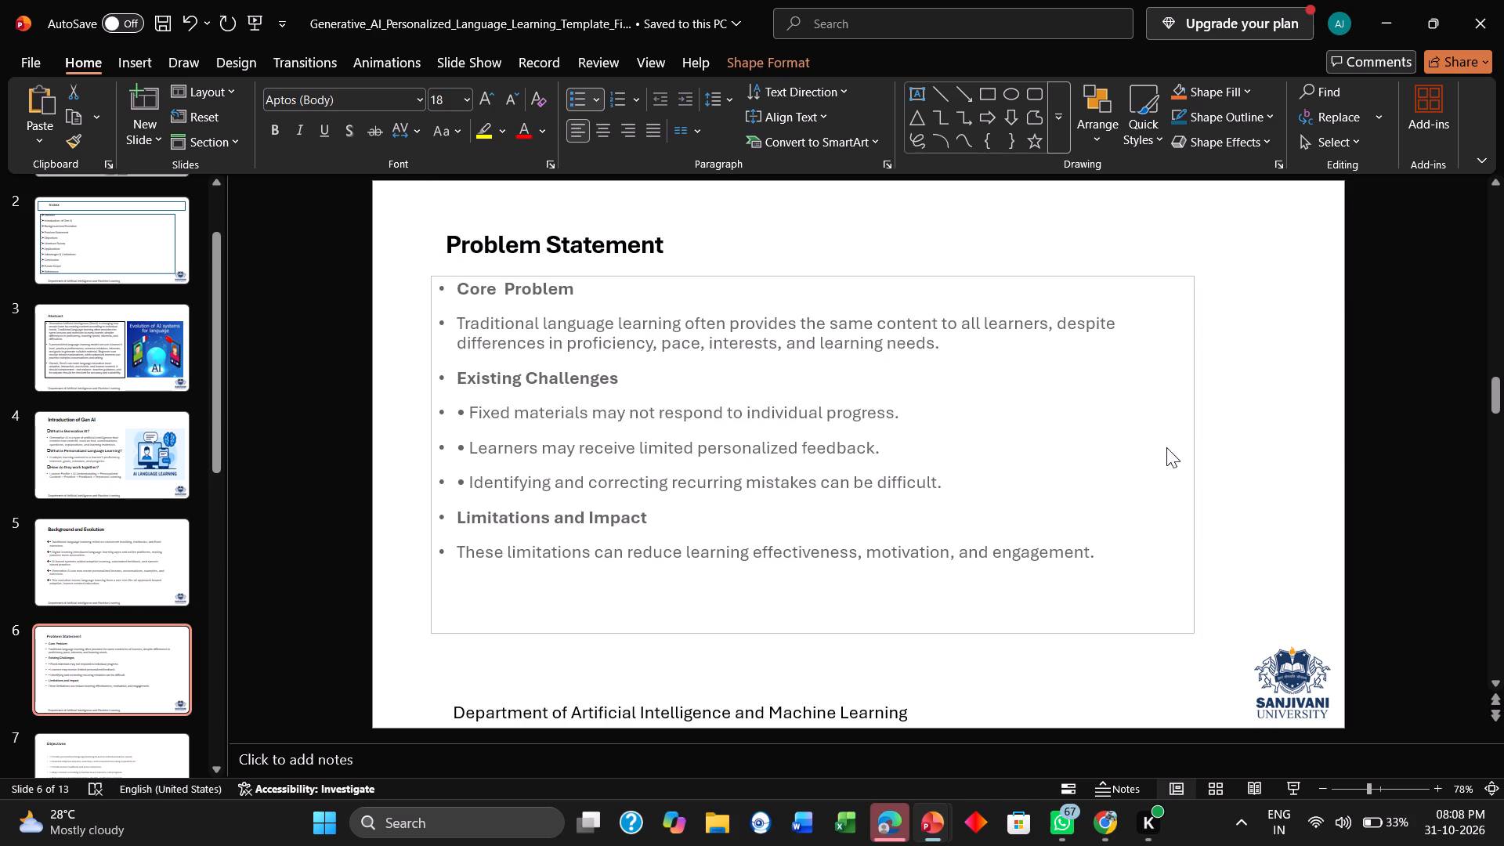
left_click_drag(1166, 447, 1000, 454)
left_click(906, 463)
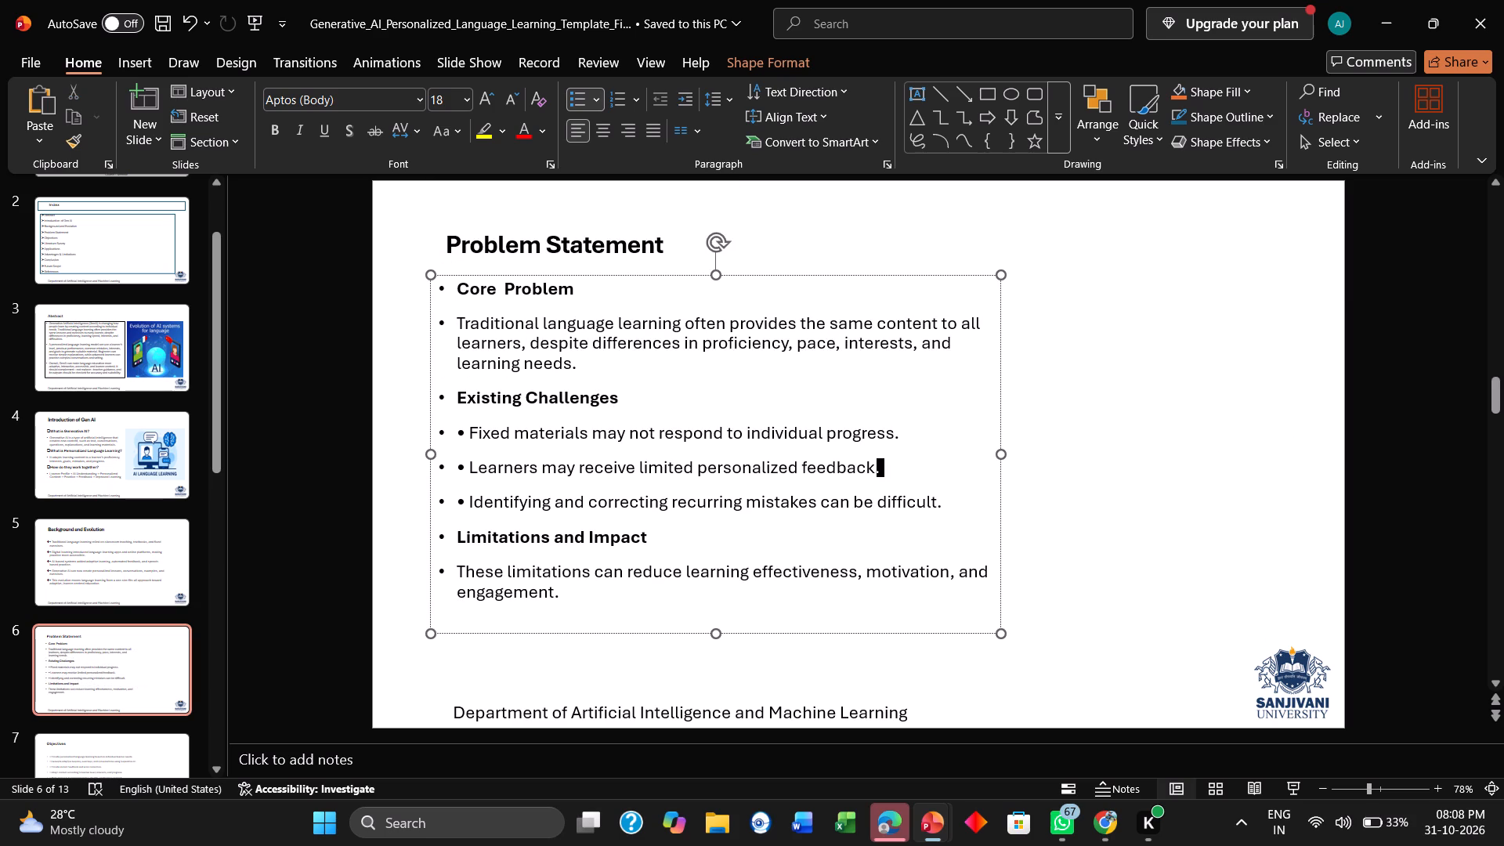
left_click(953, 522)
left_click(593, 602)
left_click_drag(715, 632, 715, 644)
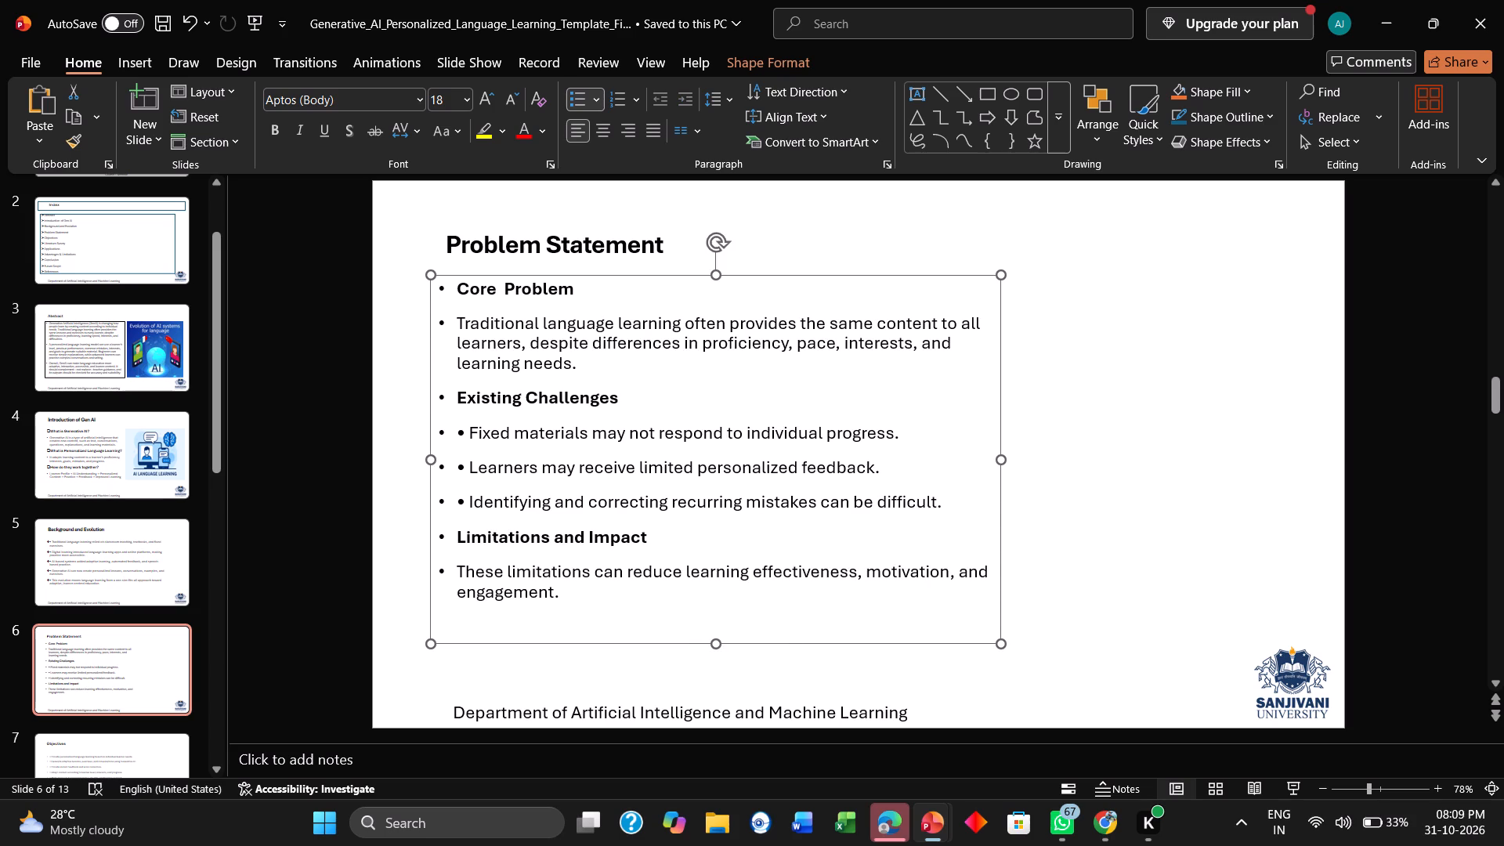
left_click(644, 277)
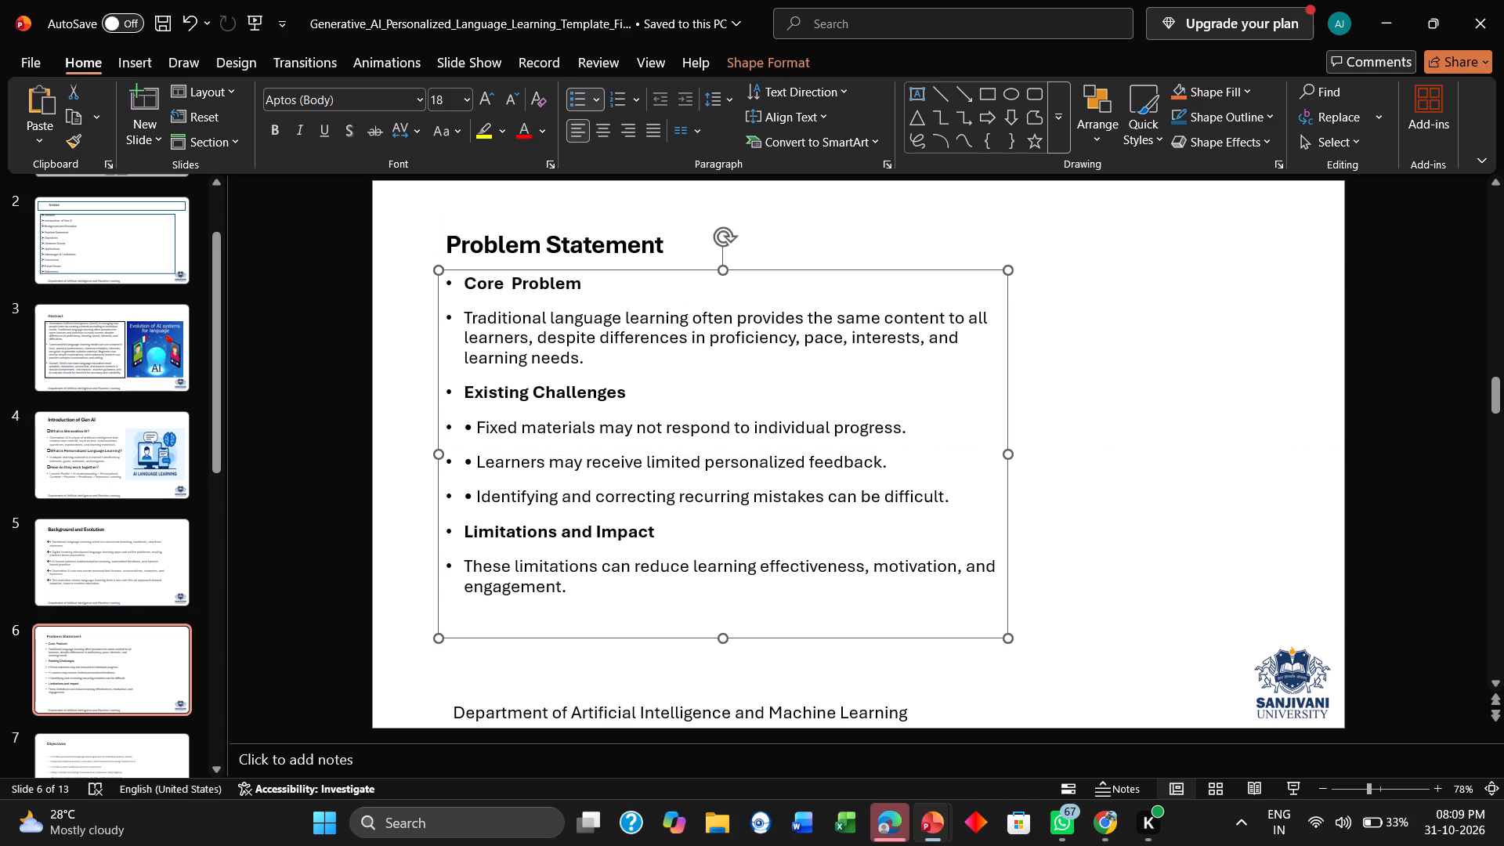
left_click(587, 220)
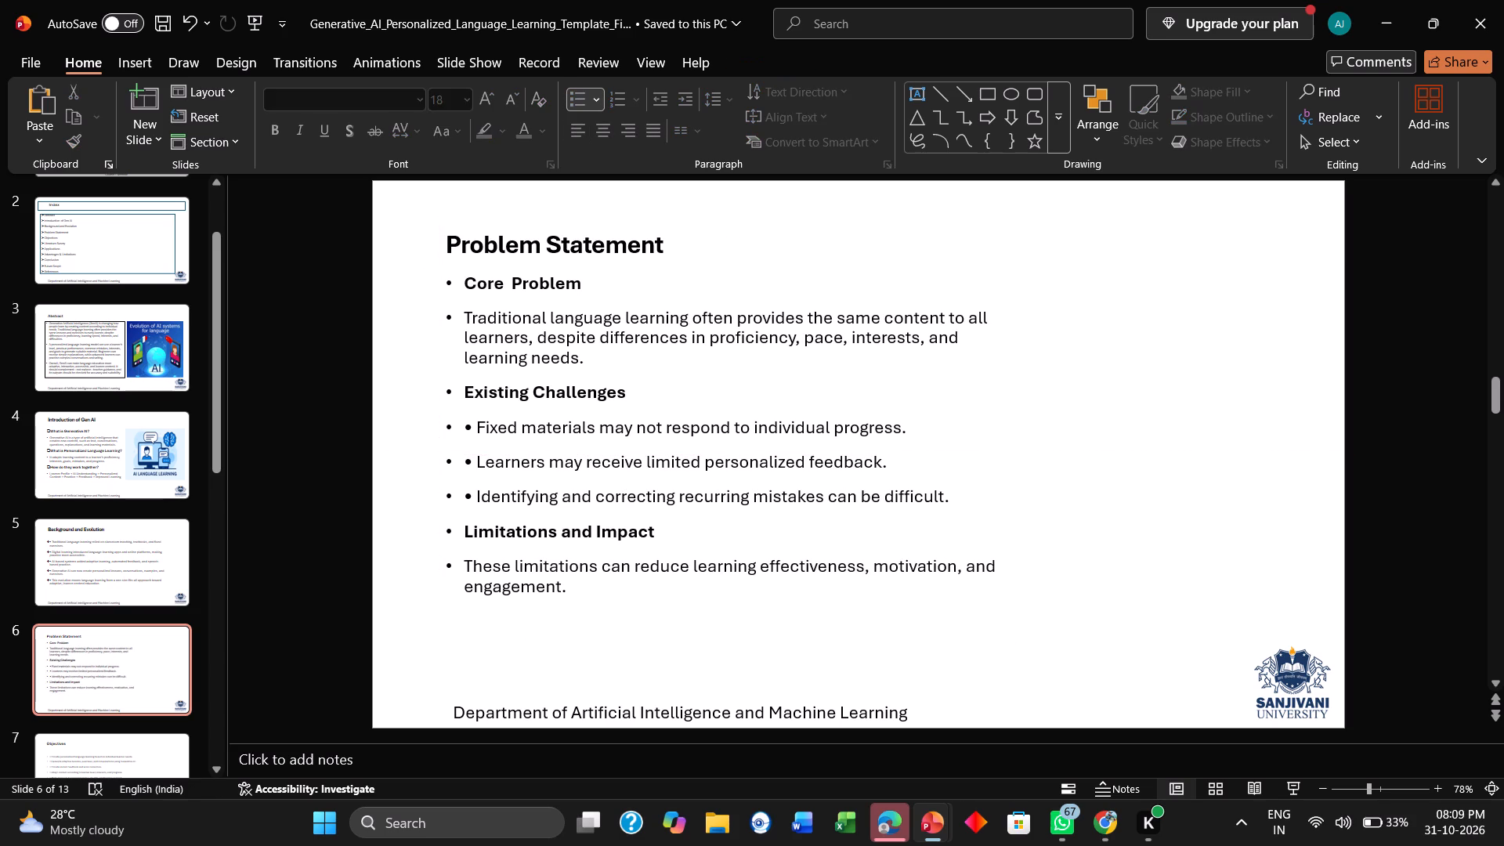
Shorten the Problem Statement title box so it ends above the body text, and nudge it into line with the body.
left_click(608, 244)
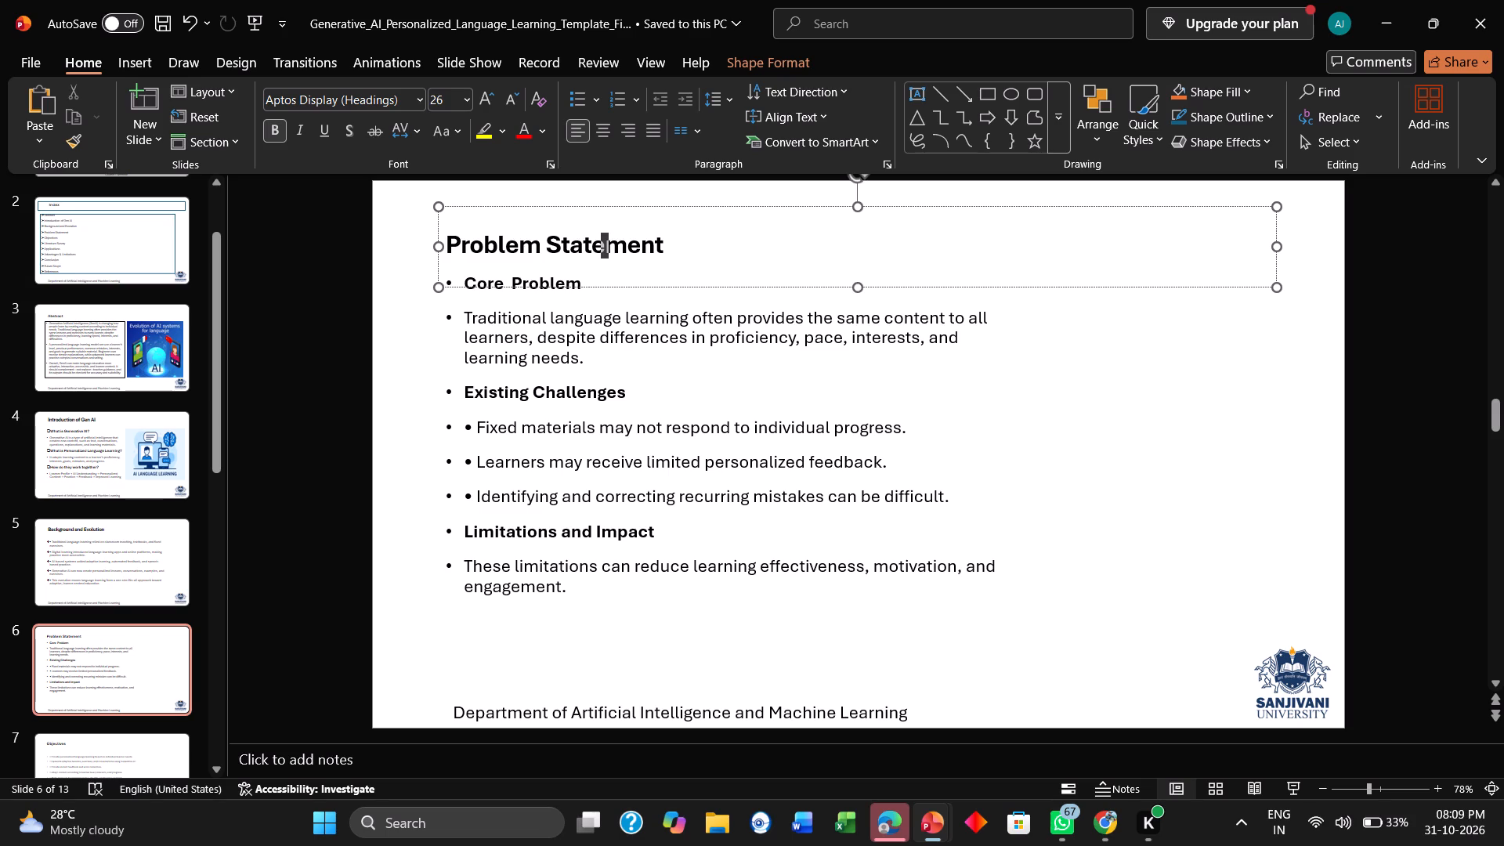
left_click(864, 288)
left_click_drag(856, 286, 855, 276)
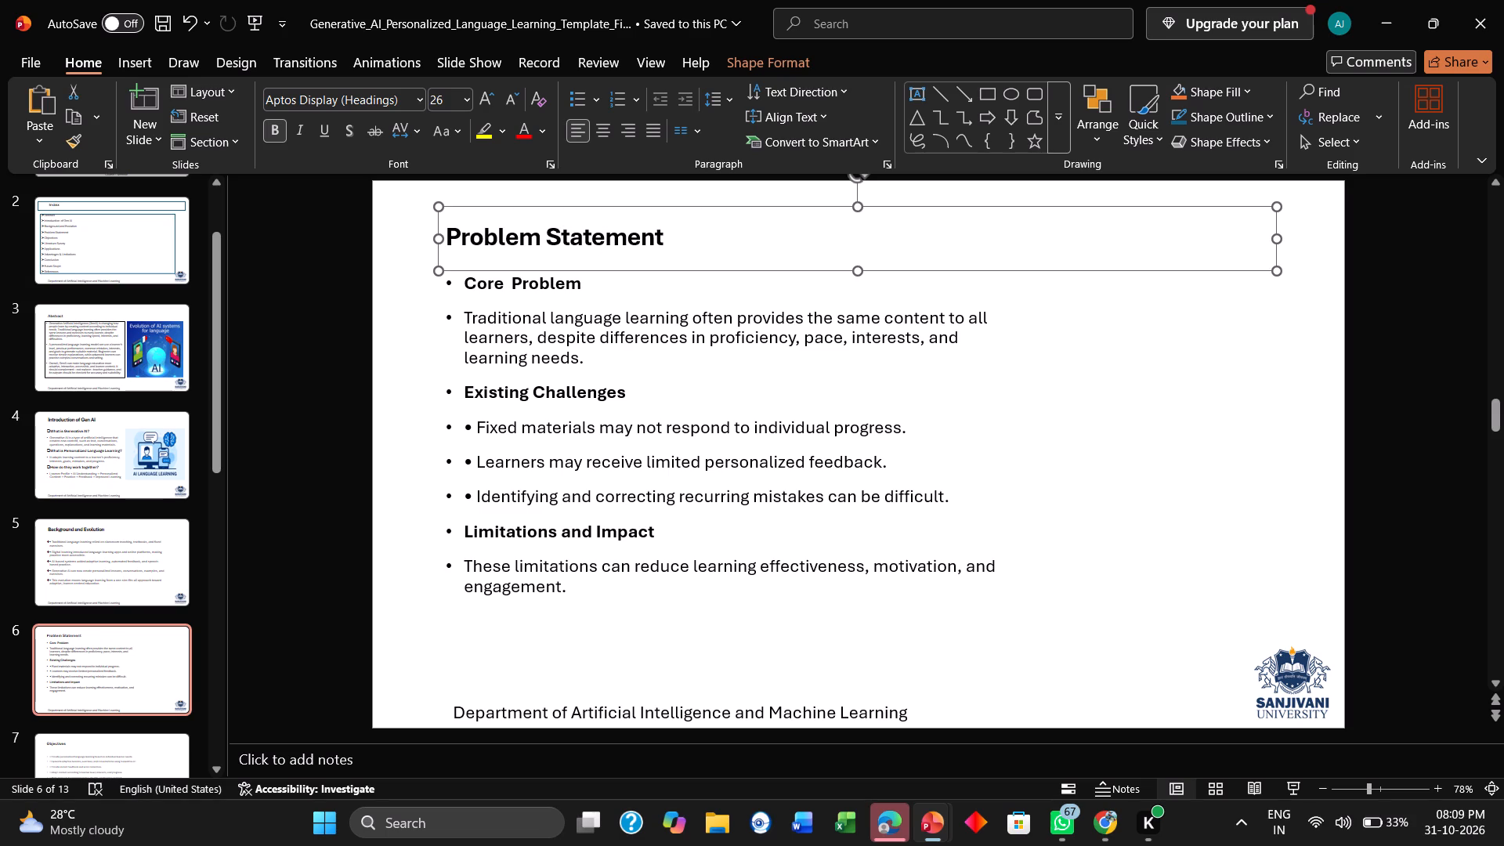
left_click(855, 269)
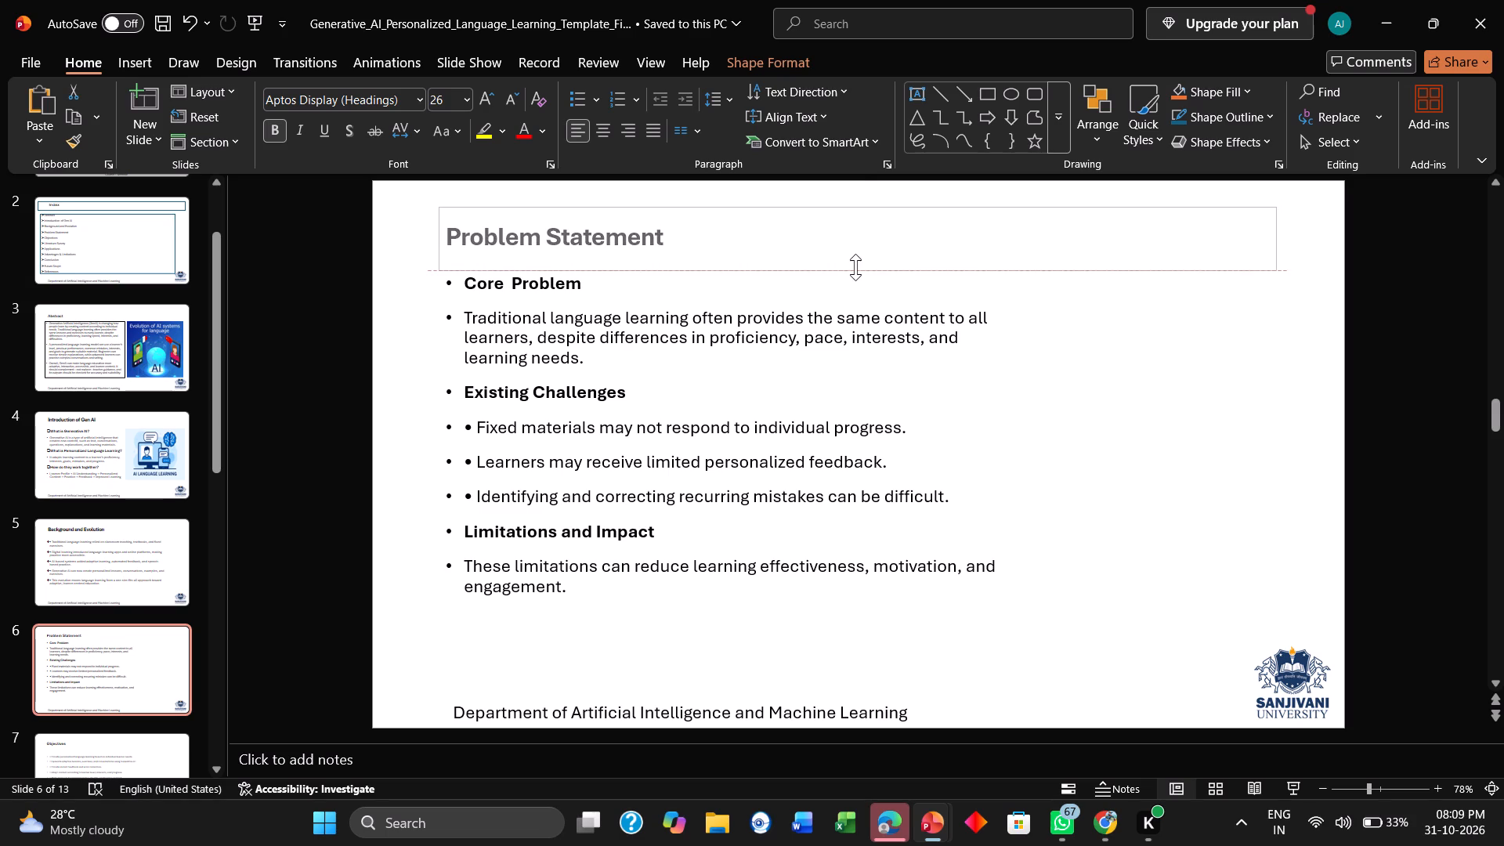
left_click(779, 331)
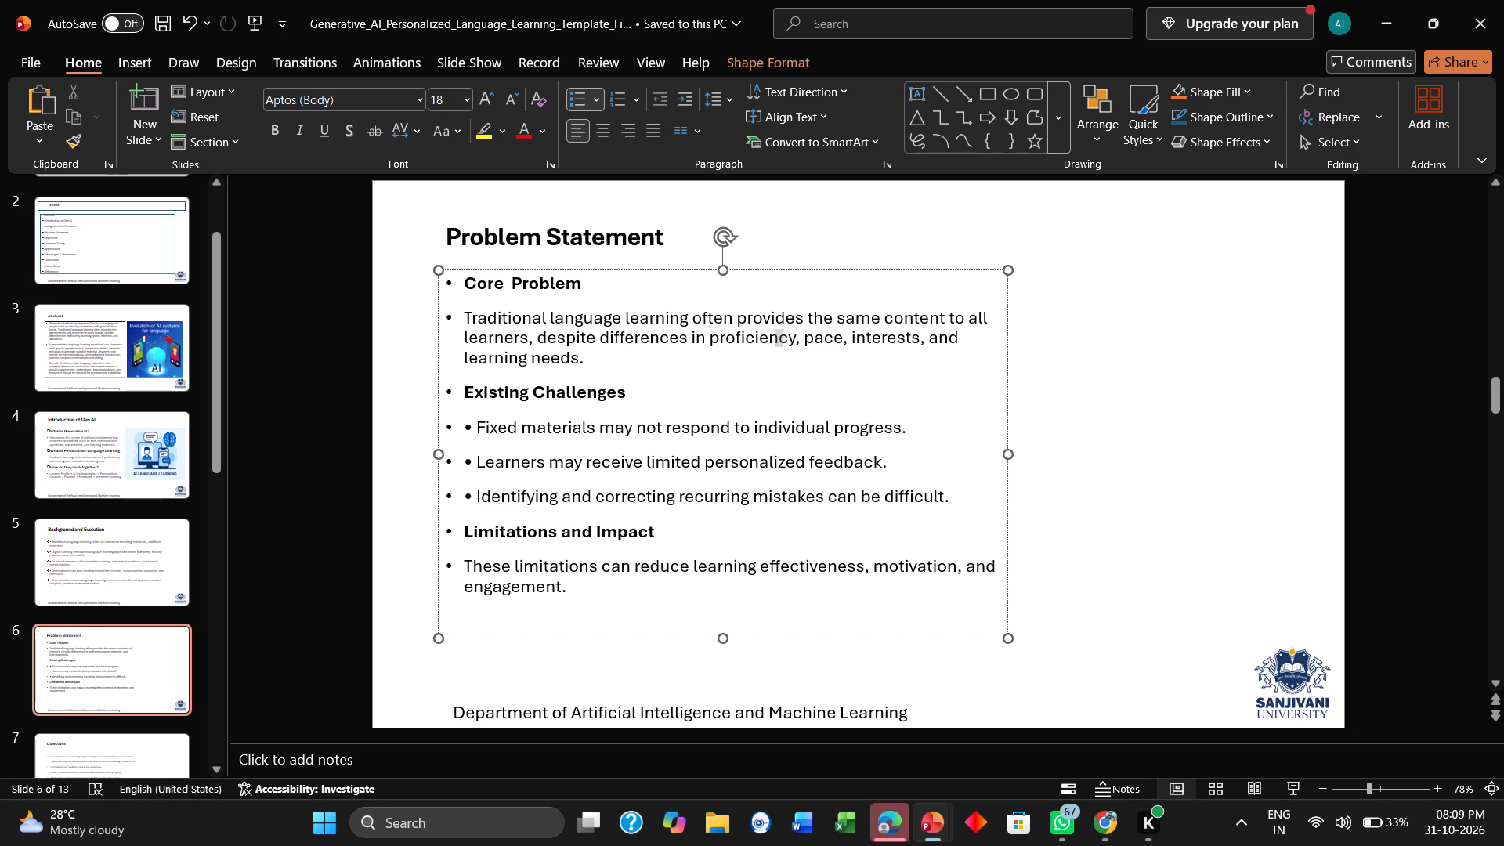
left_click(770, 233)
left_click(761, 206)
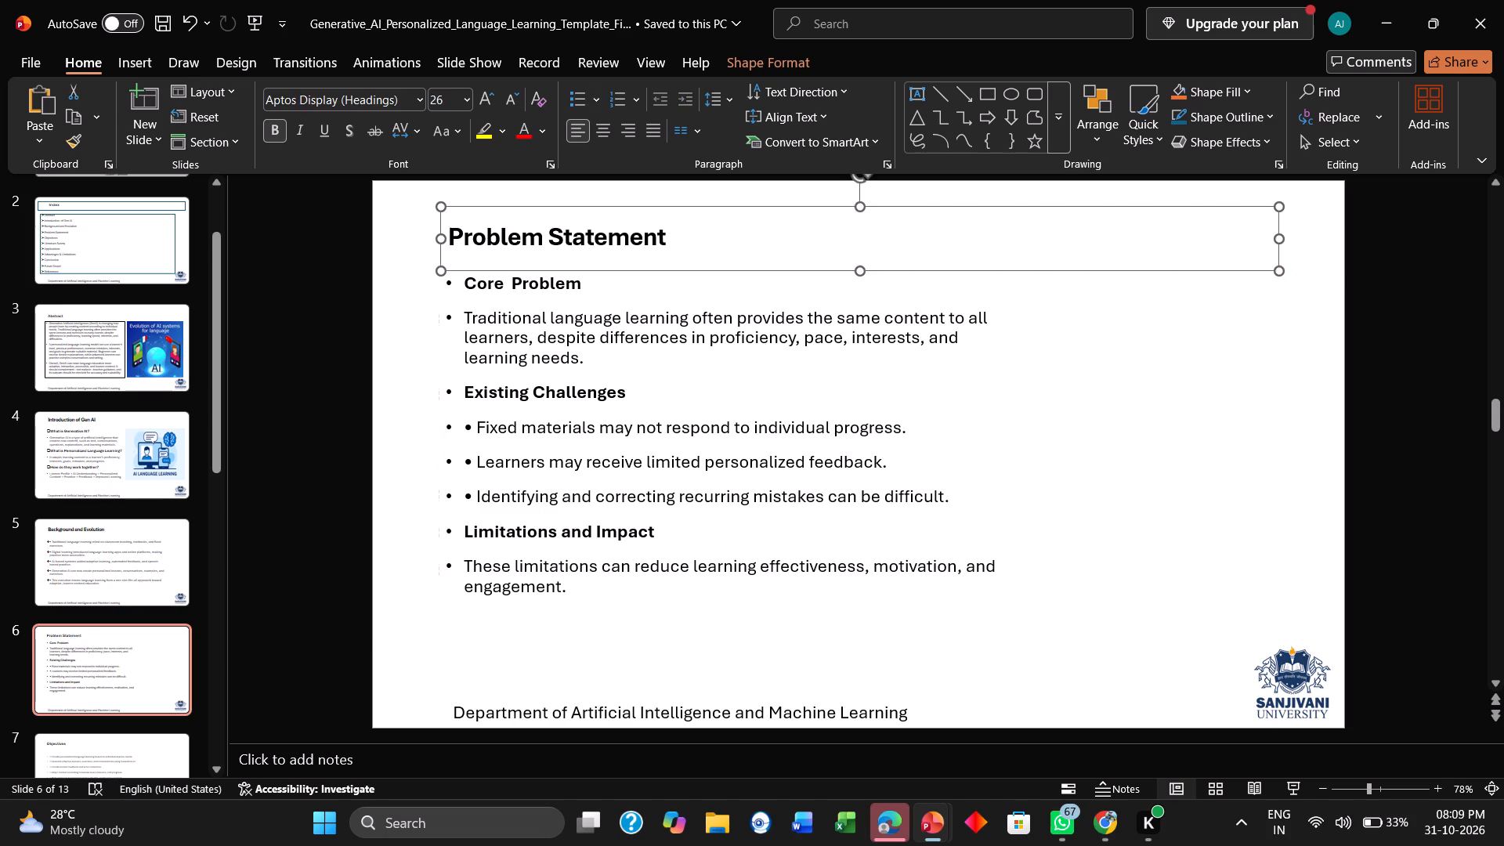
Narrow the Problem Statement body text box slightly more, so its lines wrap just after "the same content".
left_click(991, 540)
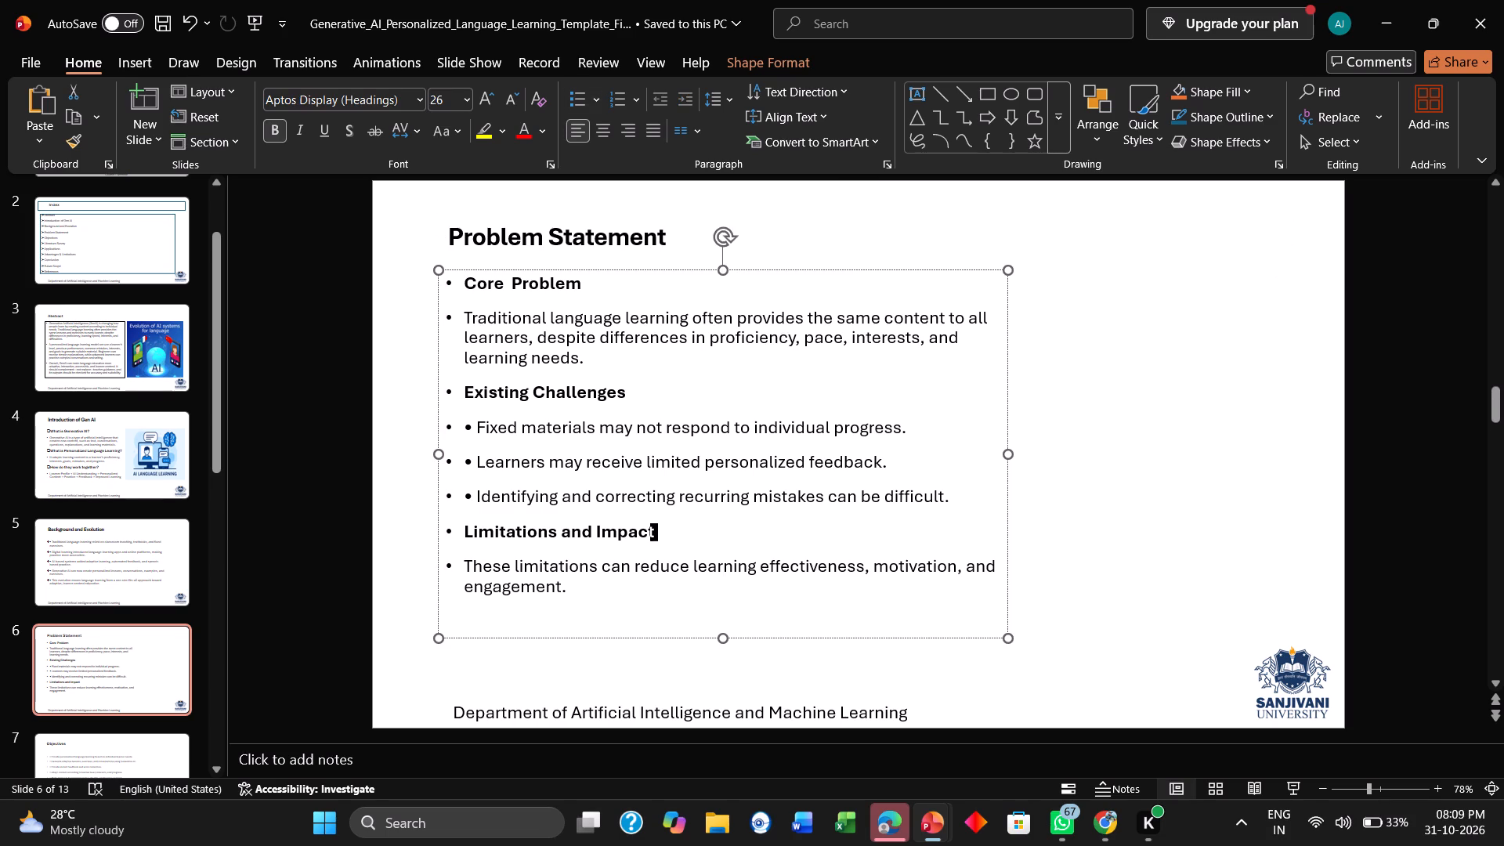
left_click_drag(1008, 452, 978, 451)
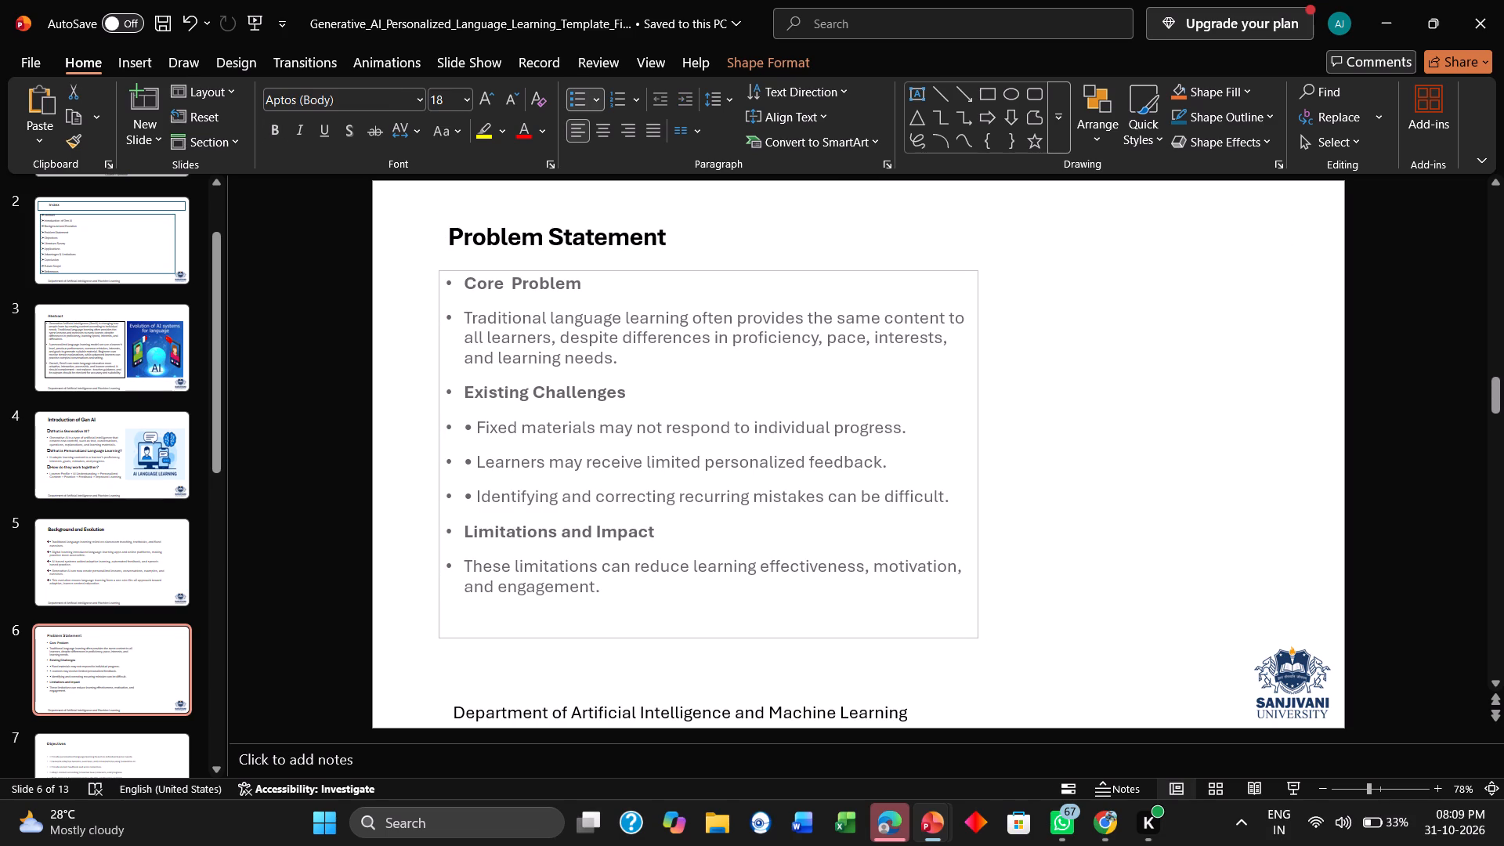
left_click_drag(978, 451, 958, 451)
left_click(1065, 464)
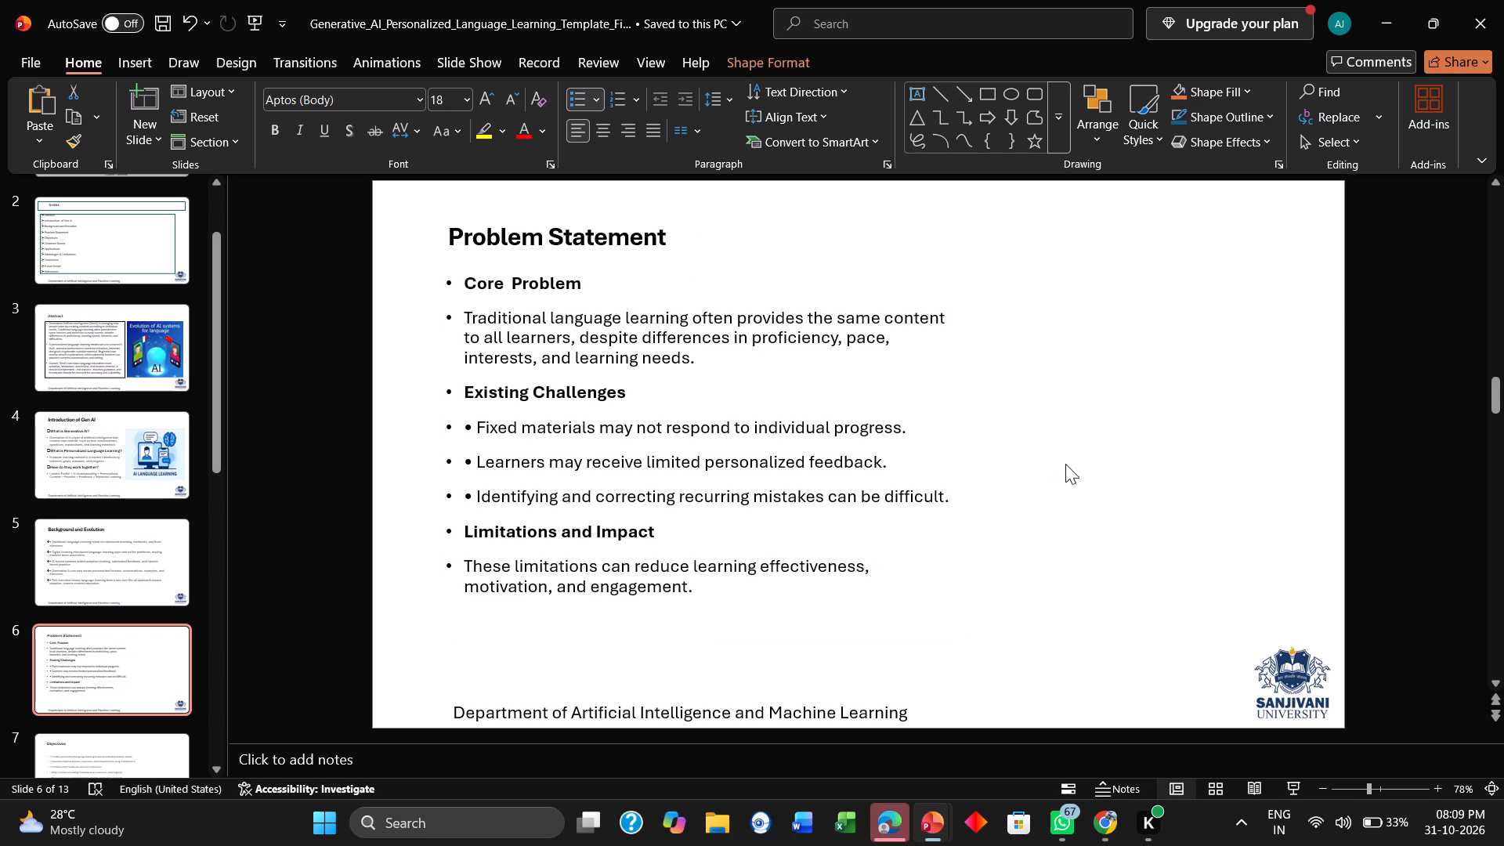
Switch to Chrome and save the robot picture from LiveXP's AI for learning languages article to Downloads as AI-and-Language-Learning.jpg.
left_click(1099, 838)
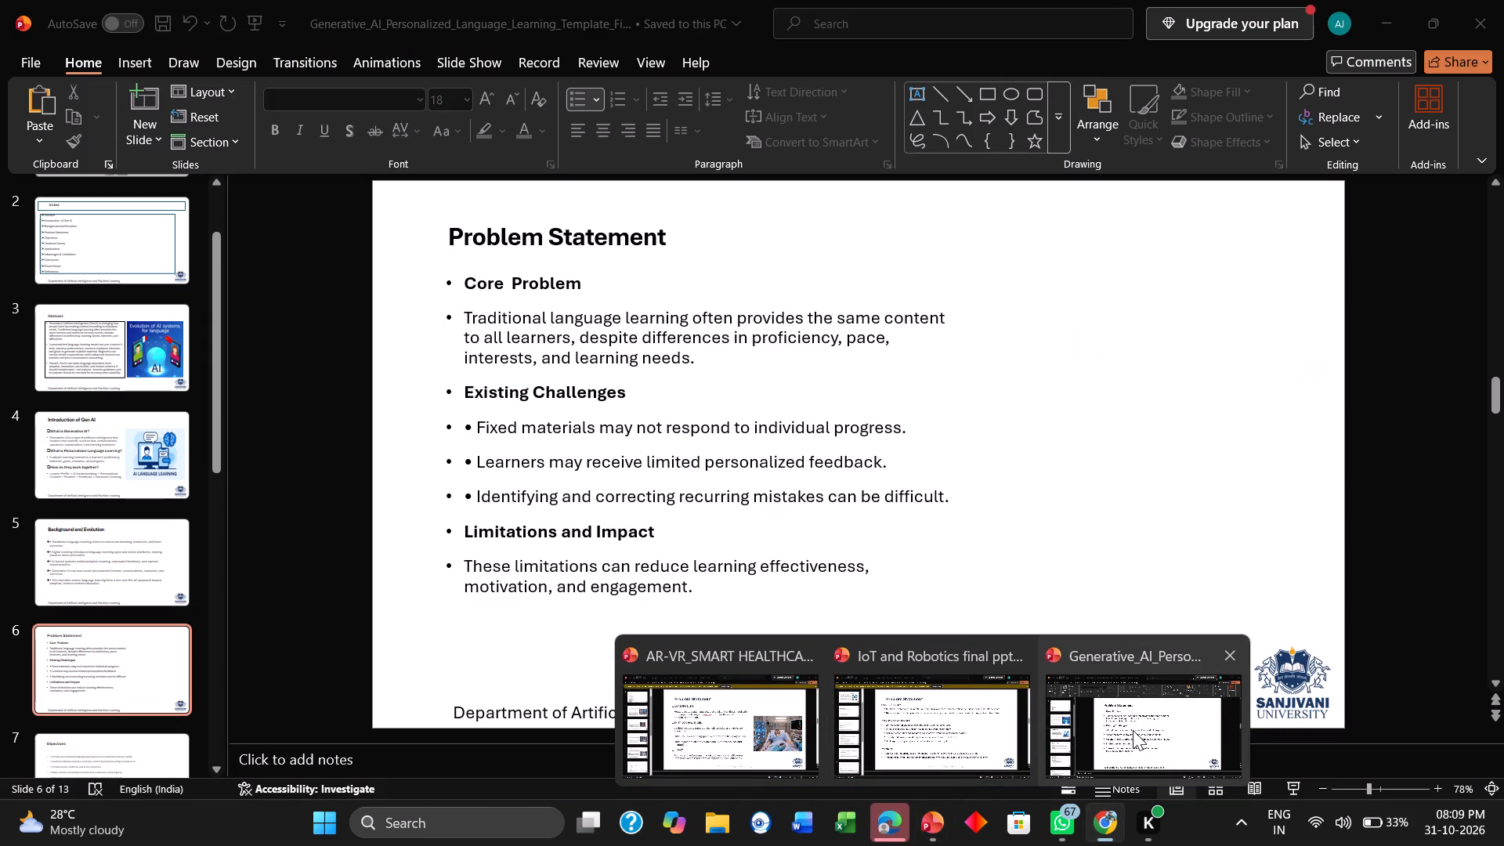
left_click(1133, 730)
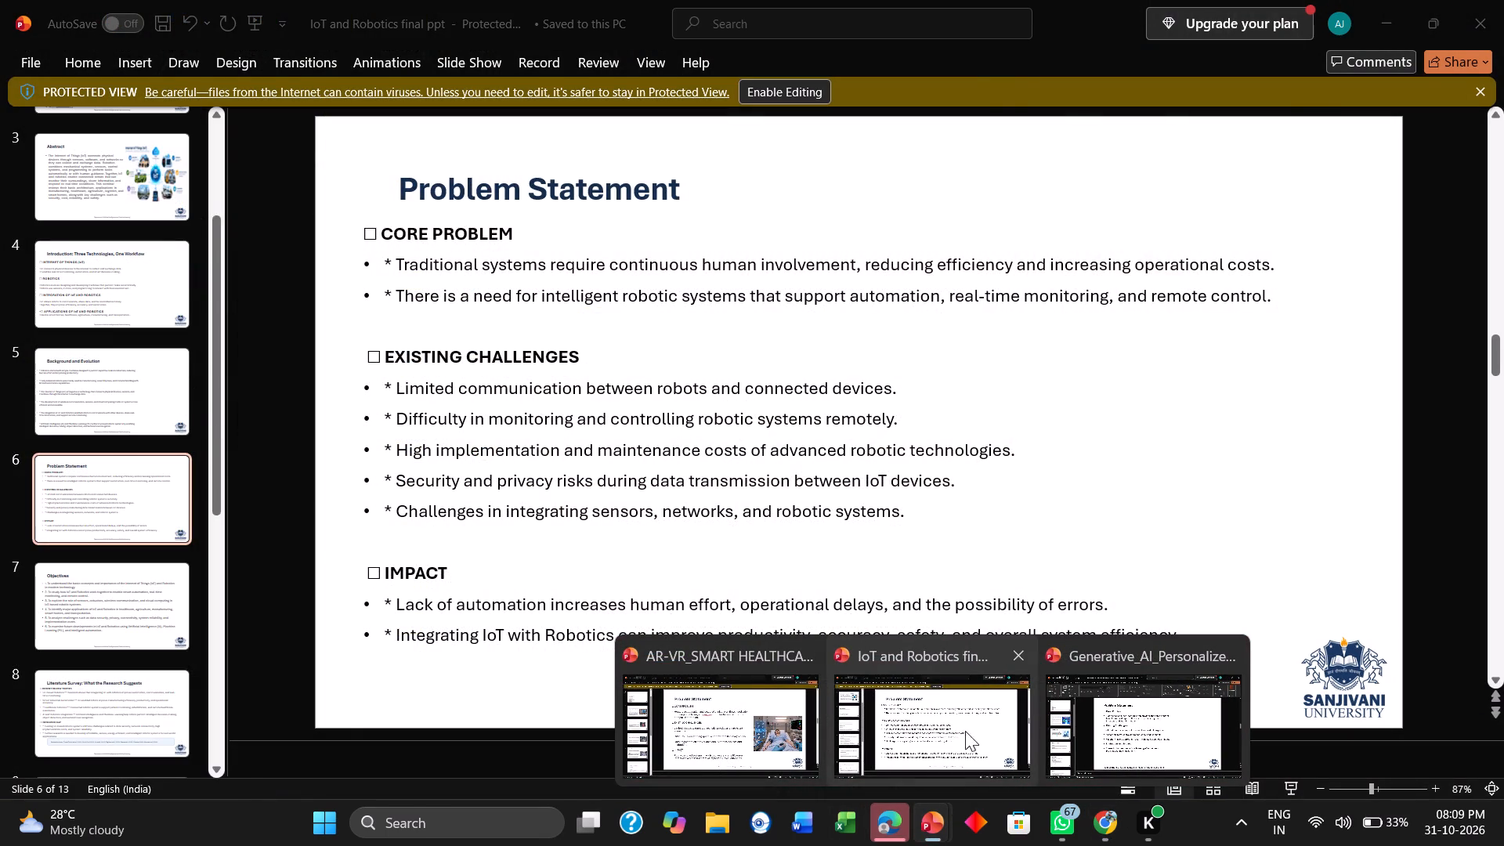
left_click(1105, 839)
scroll(1172, 683, "down", 1)
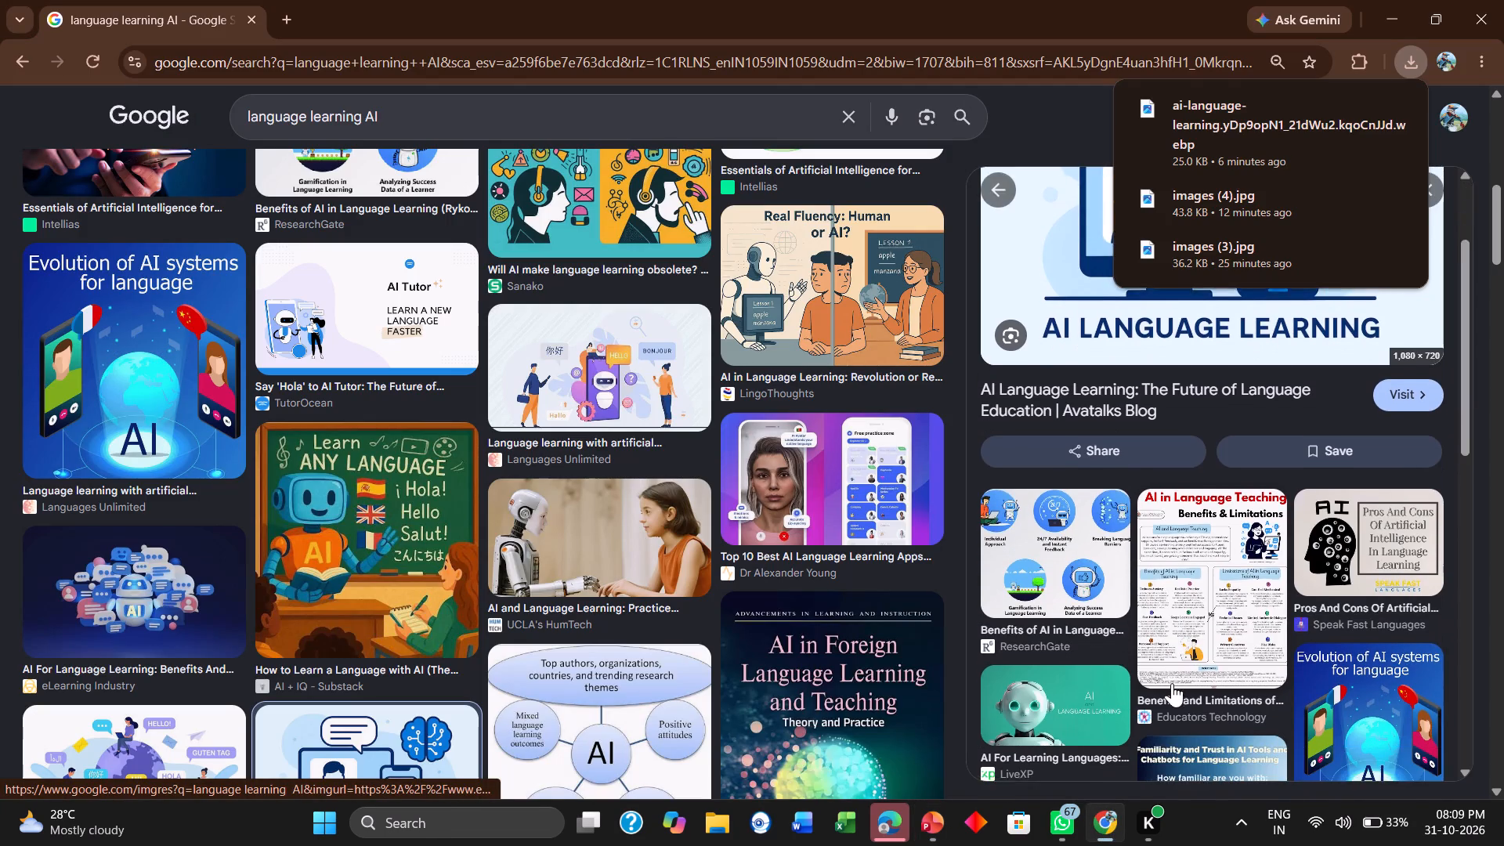
scroll(1172, 683, "down", 2)
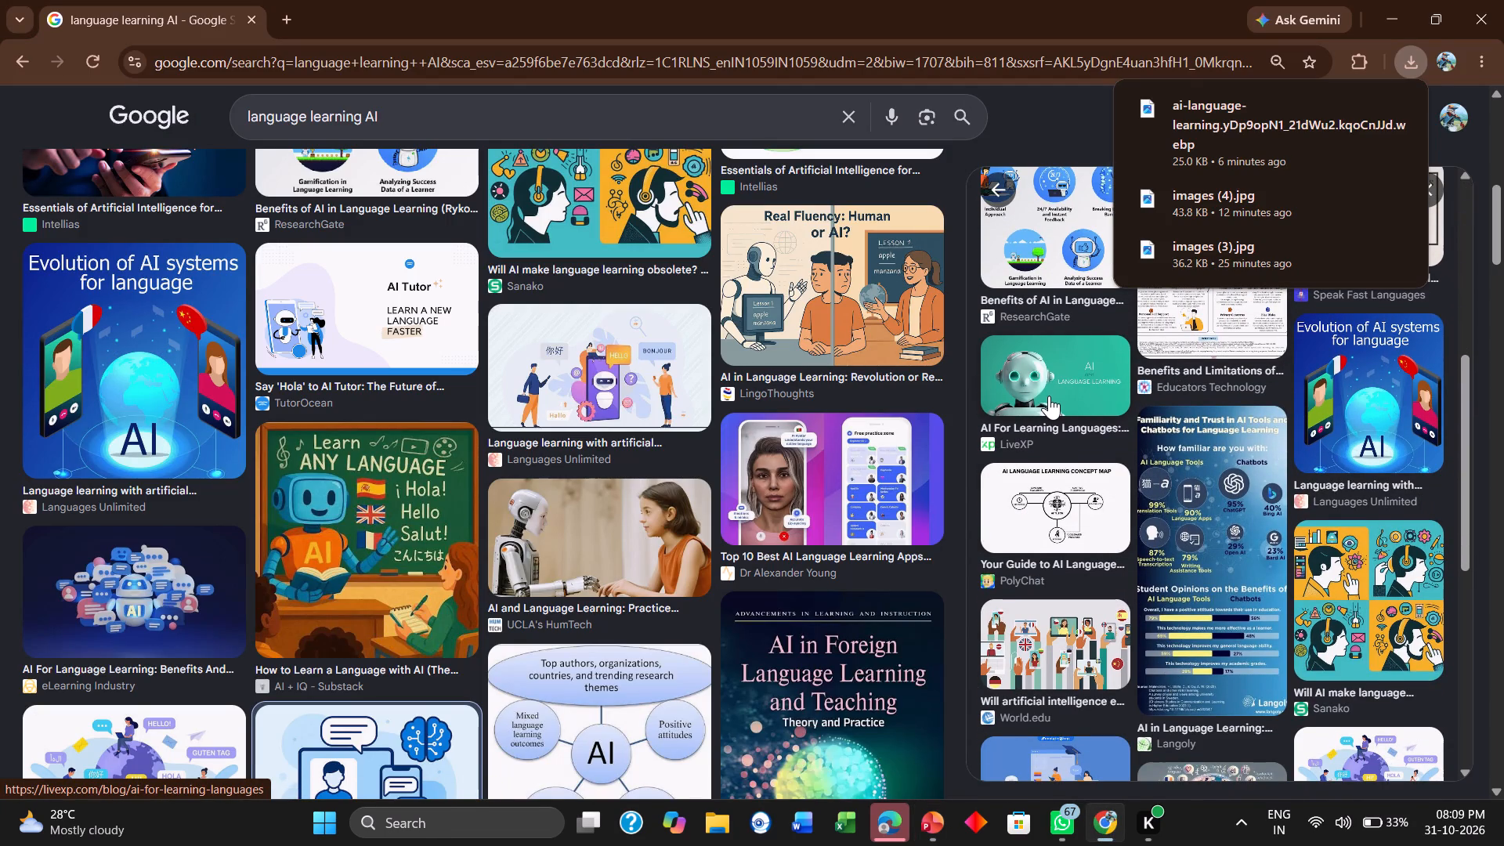
left_click(1049, 396)
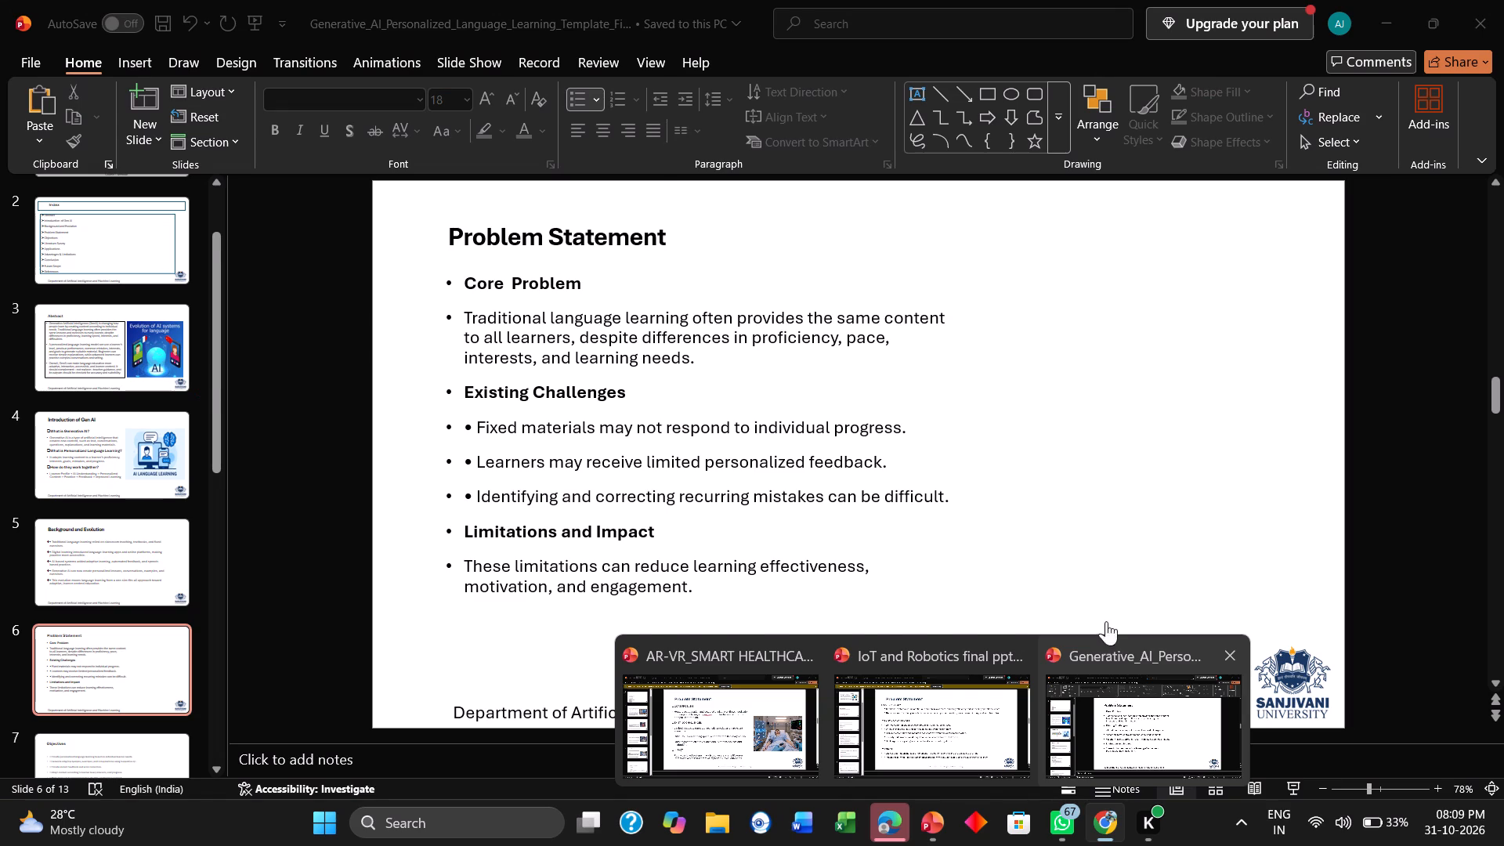
left_click(1192, 365)
right_click(1192, 365)
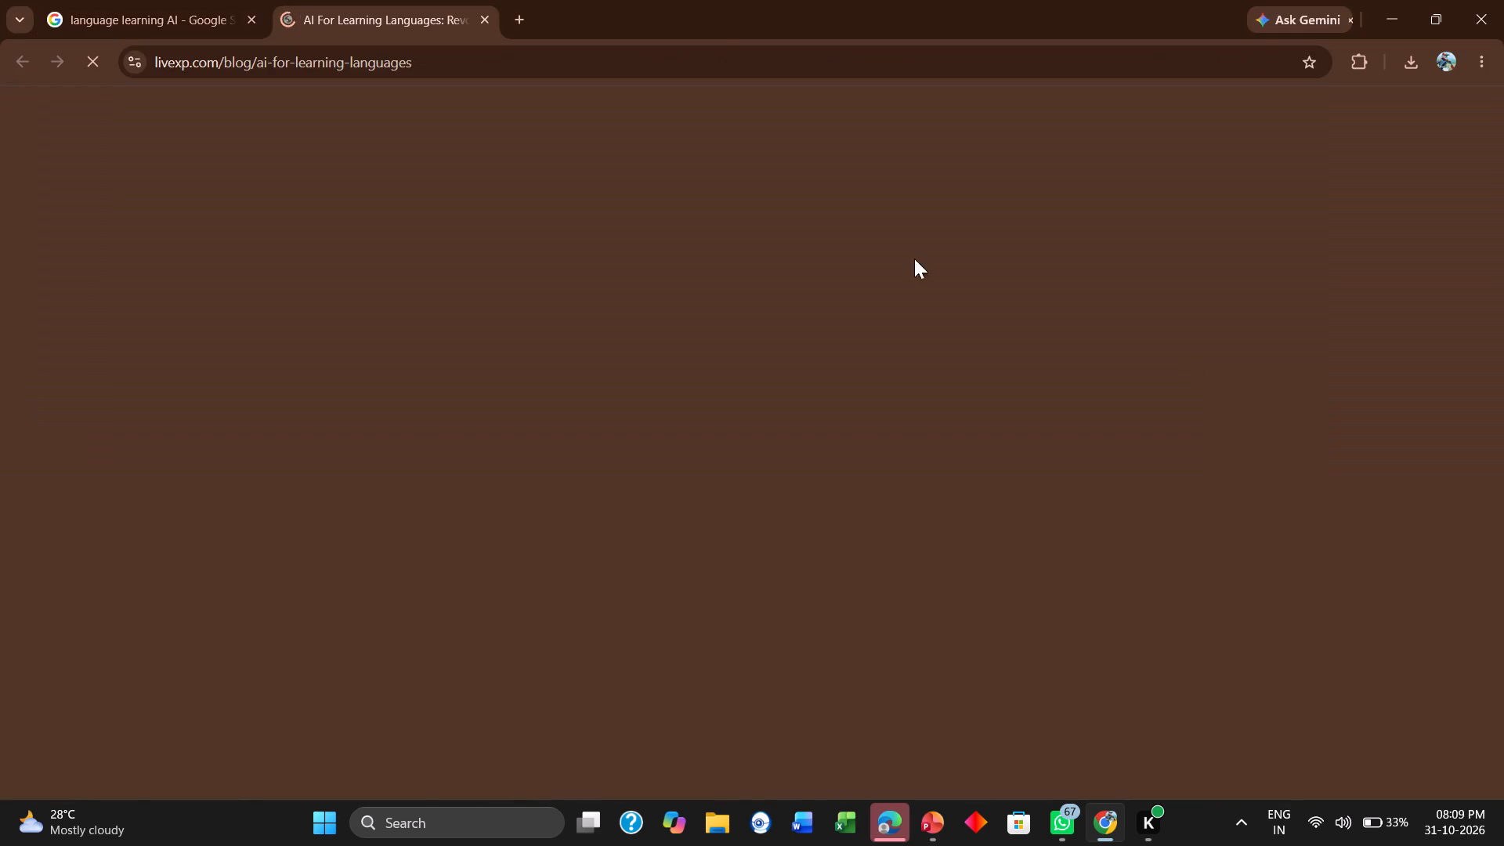
left_click(476, 35)
right_click(591, 344)
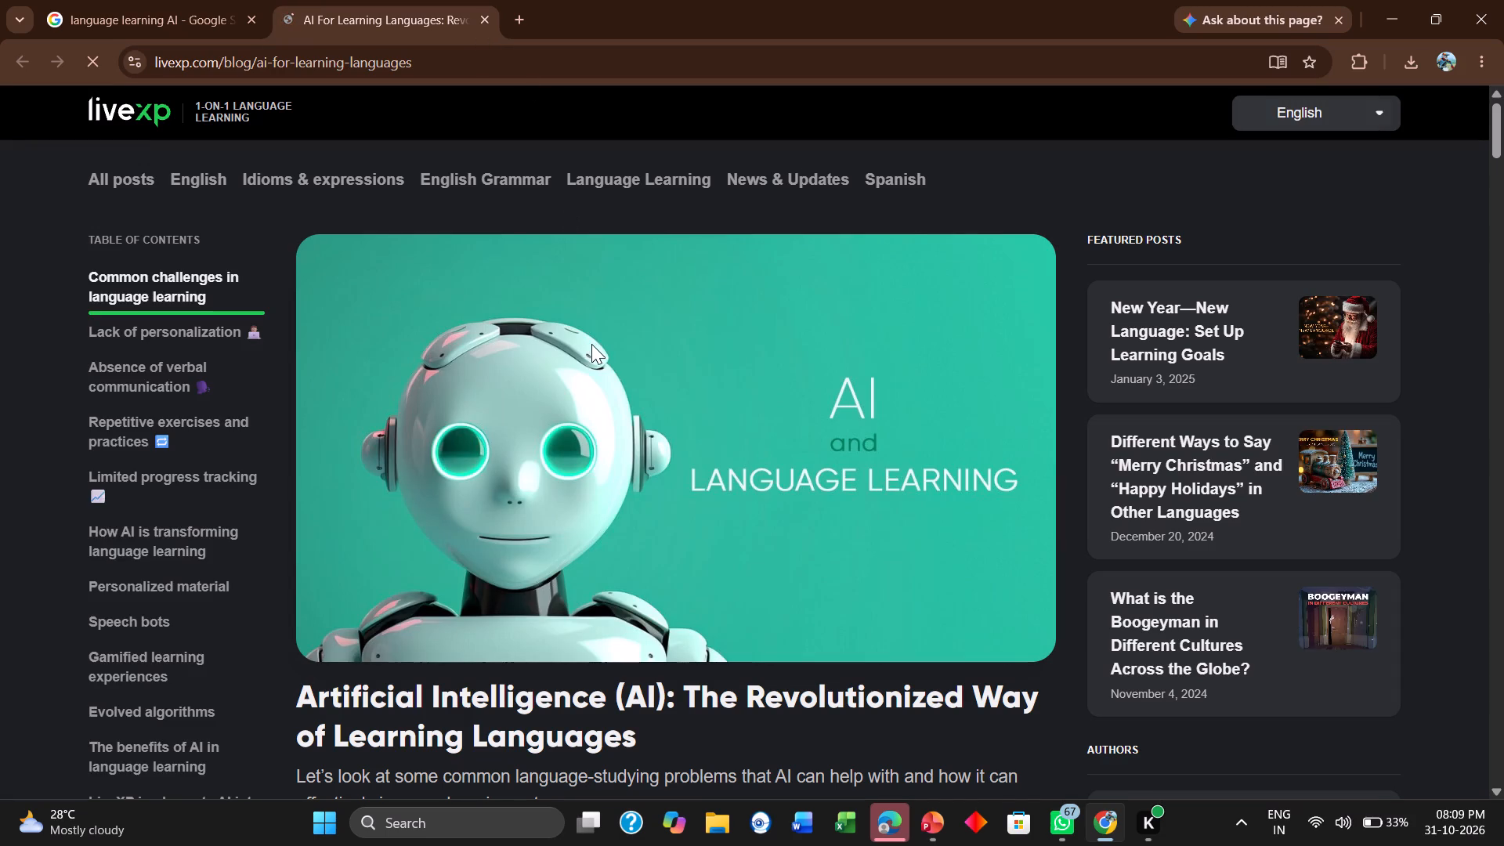
left_click(718, 392)
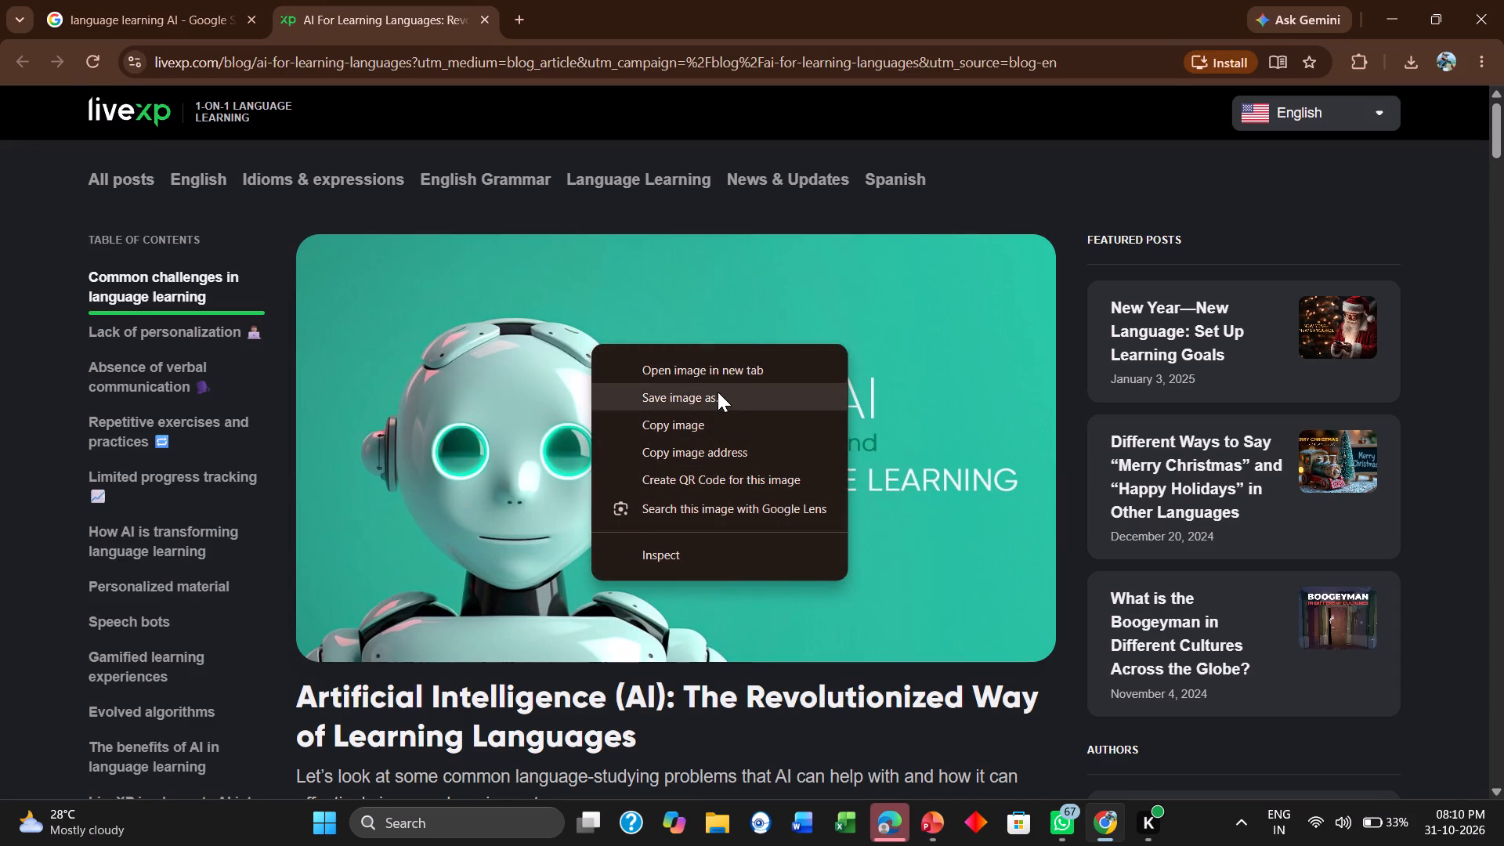
left_click(585, 430)
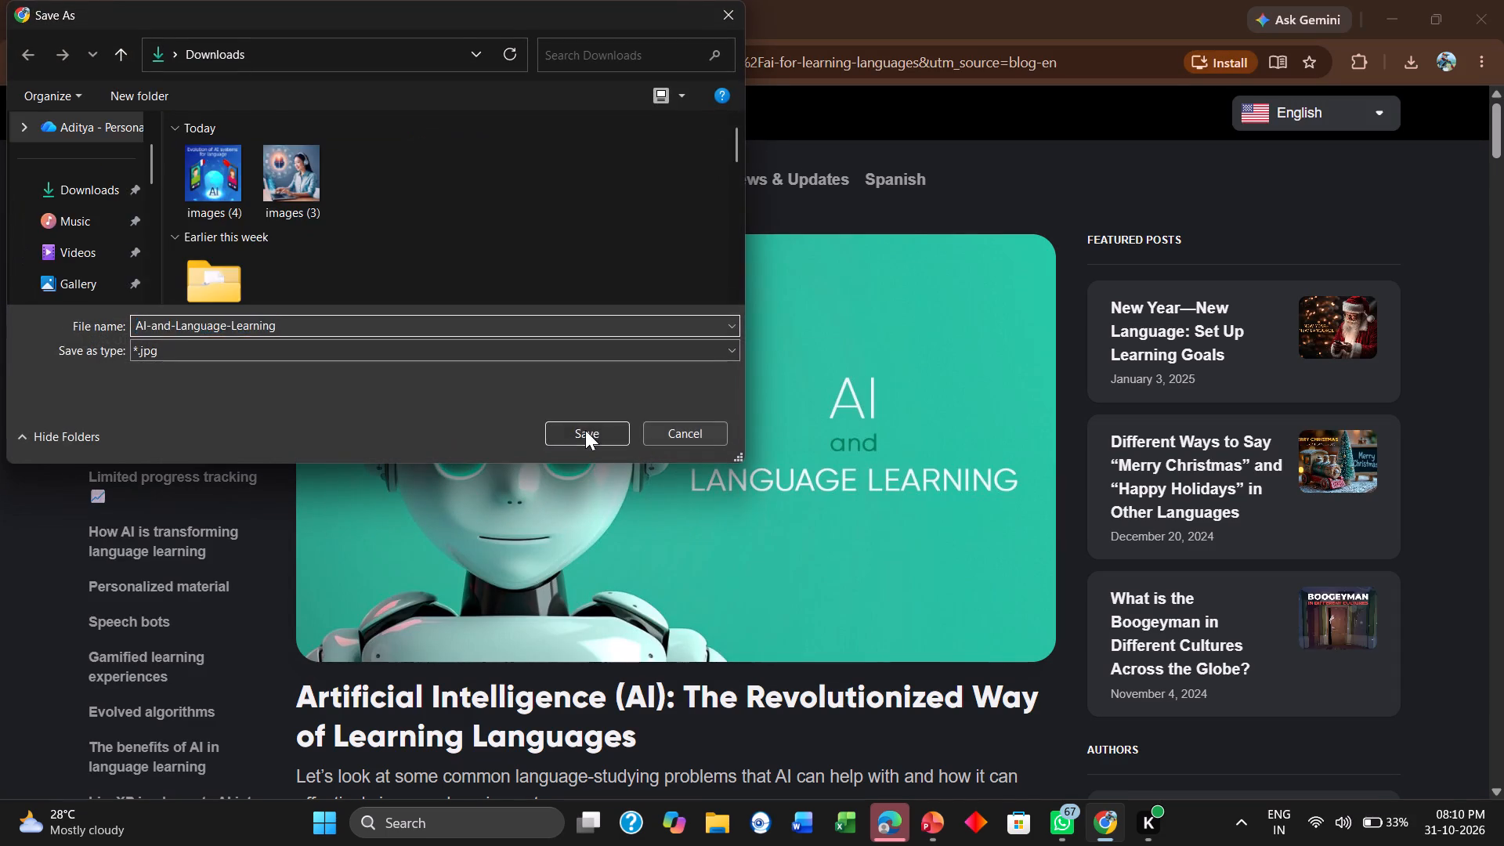
Return to the Generative AI presentation and insert the AI-and-Language-Learning picture from this device on the Problem Statement slide.
left_click(936, 837)
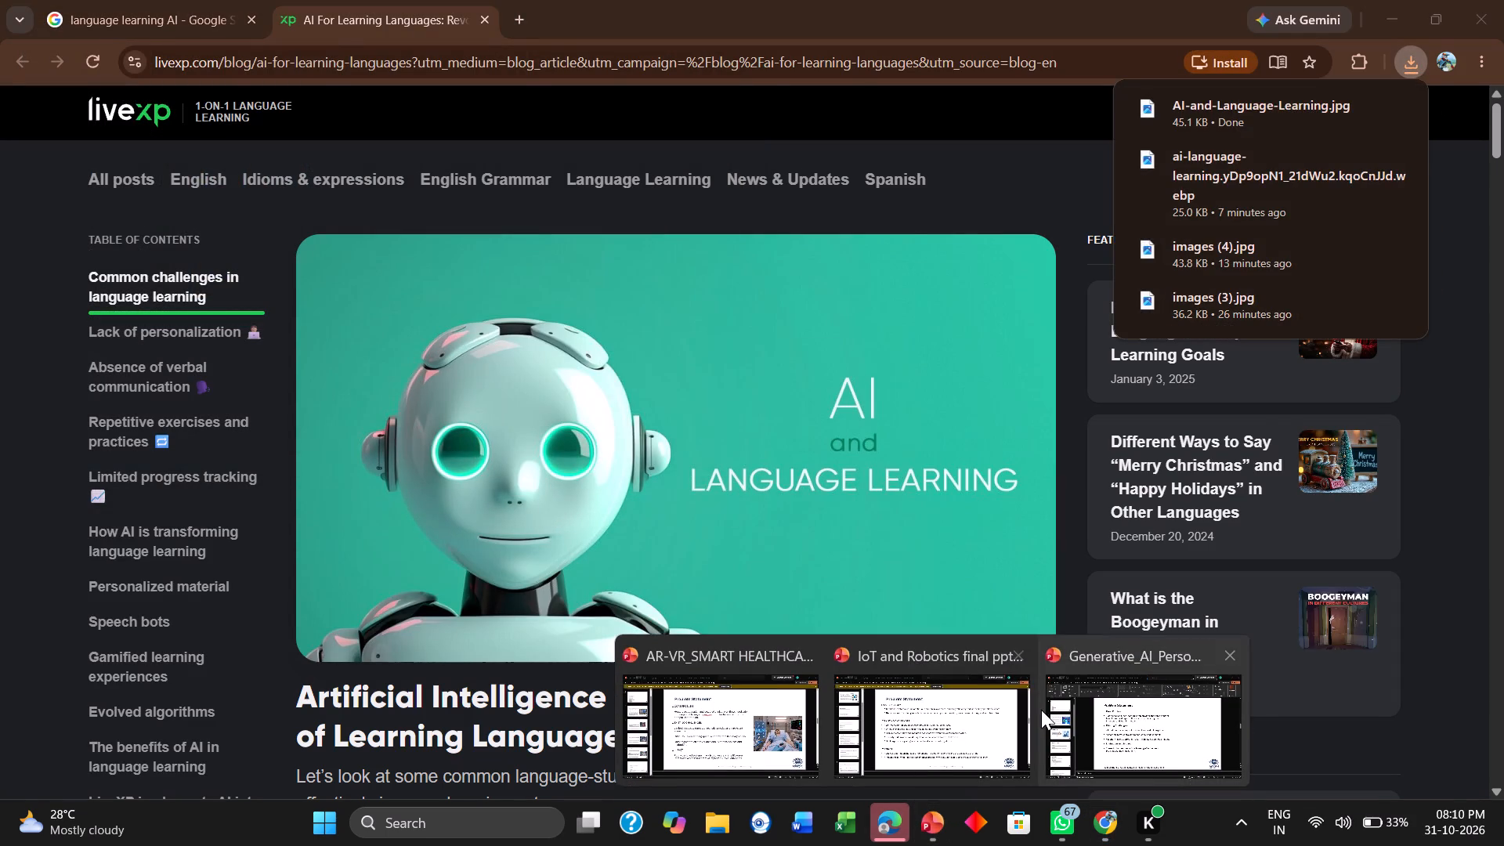
left_click(1153, 747)
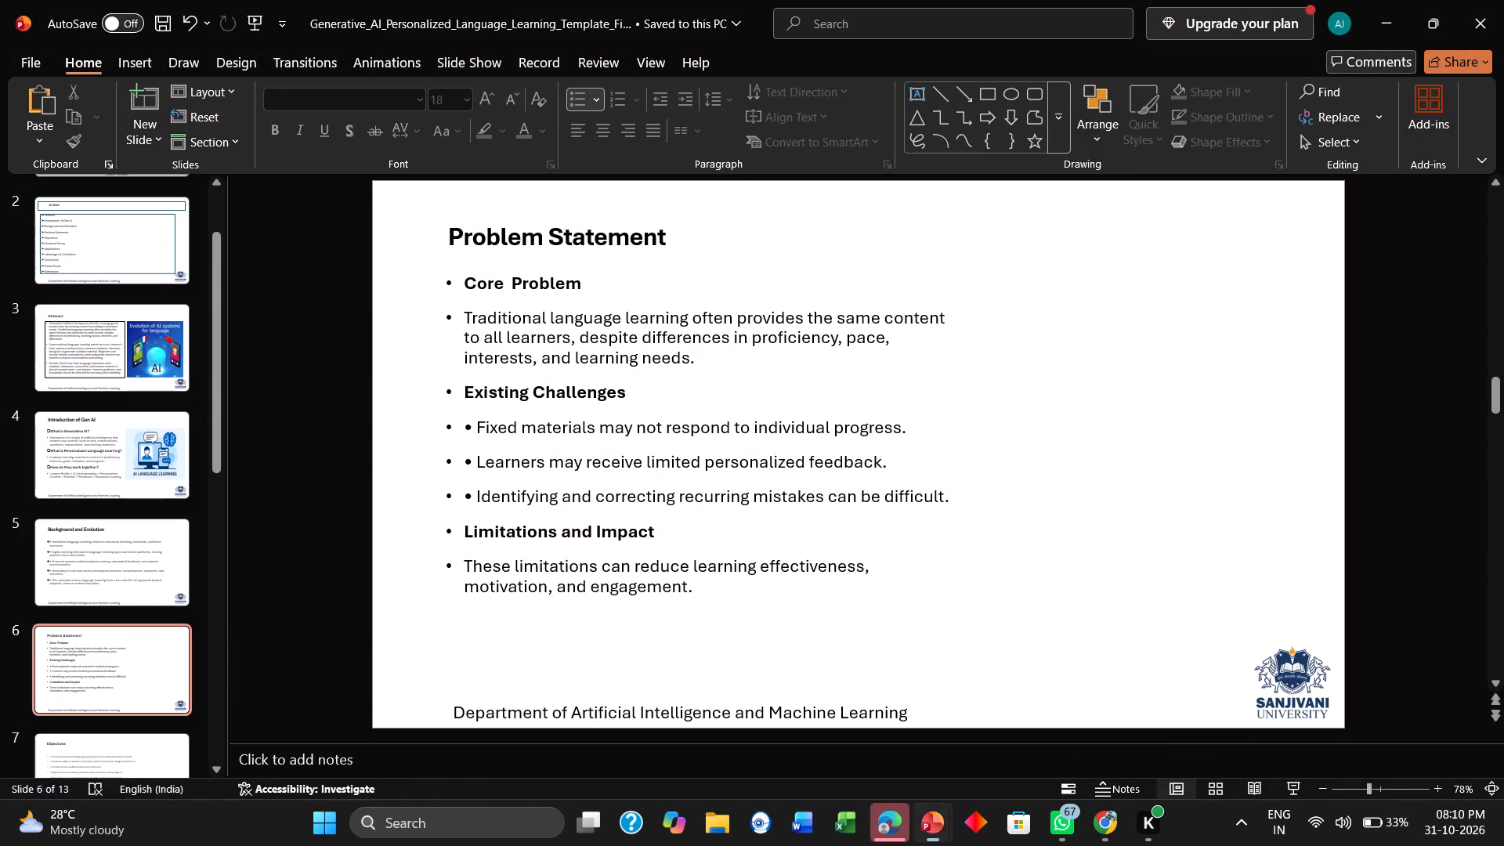
left_click(145, 64)
left_click(148, 125)
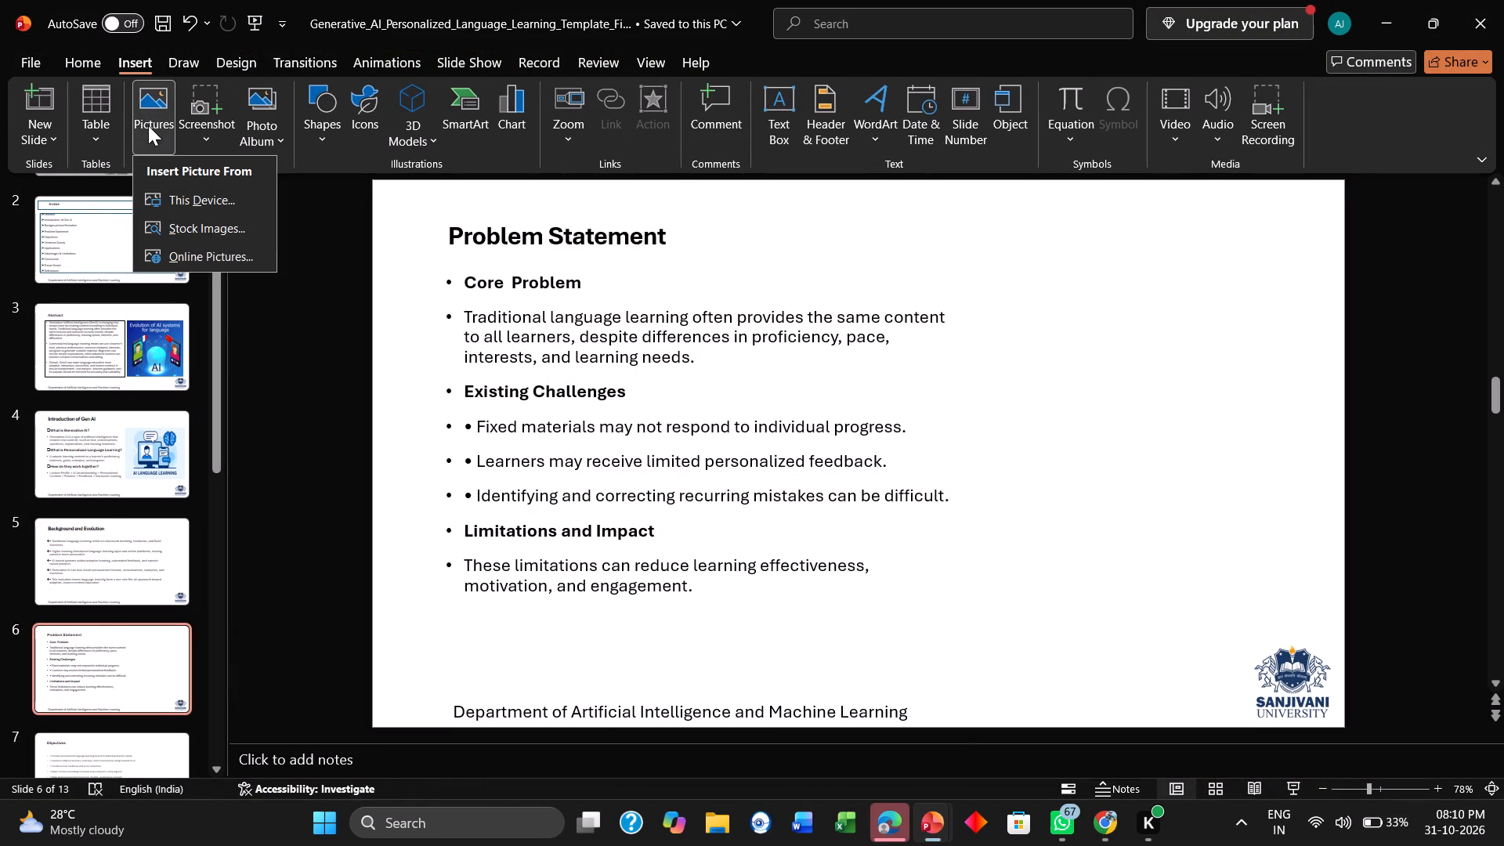
left_click_drag(199, 218, 199, 210)
left_click(199, 210)
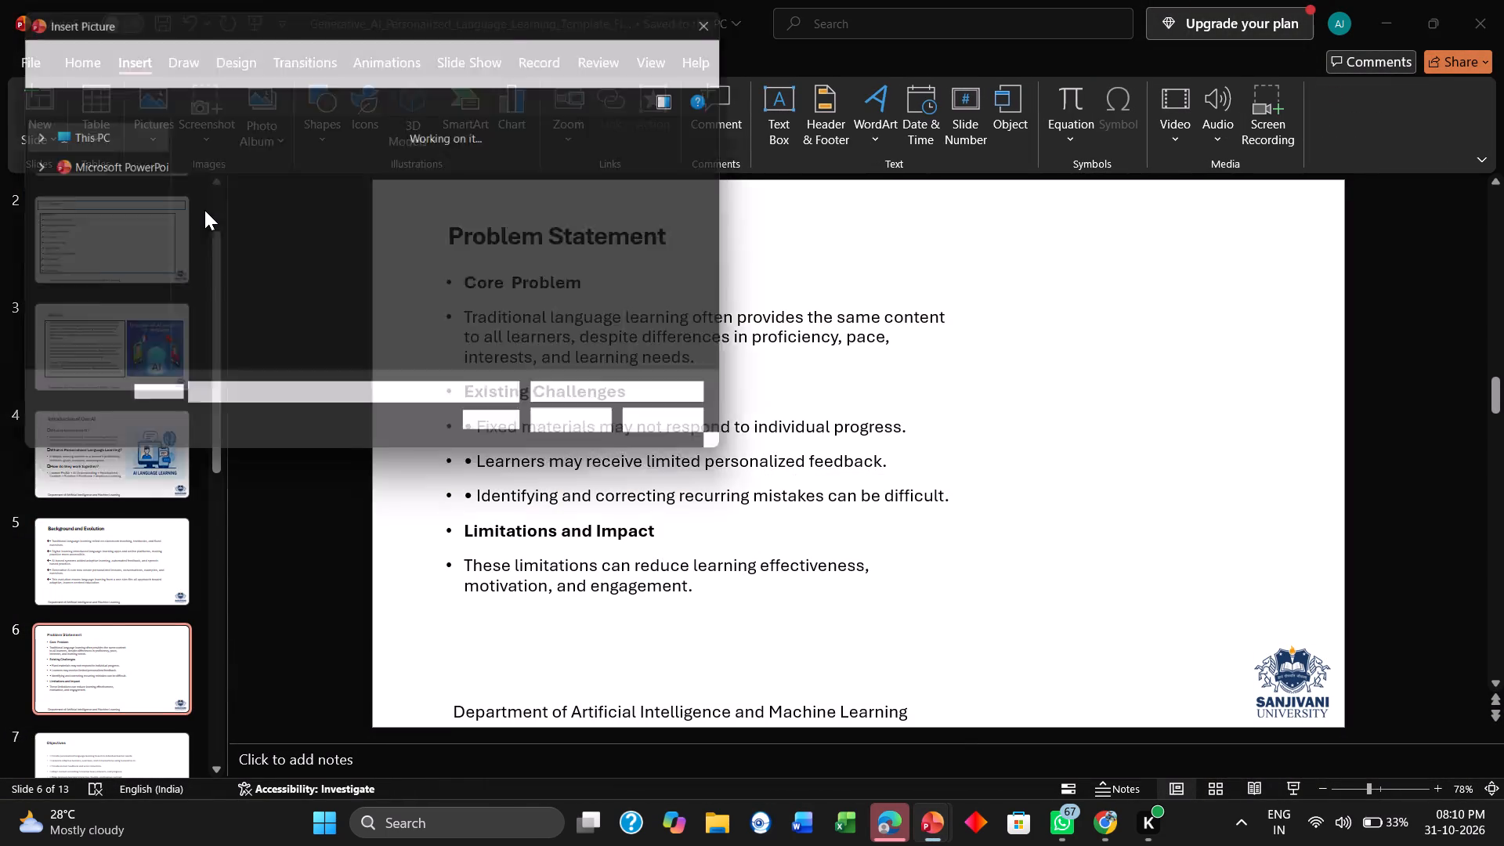
double_click(222, 204)
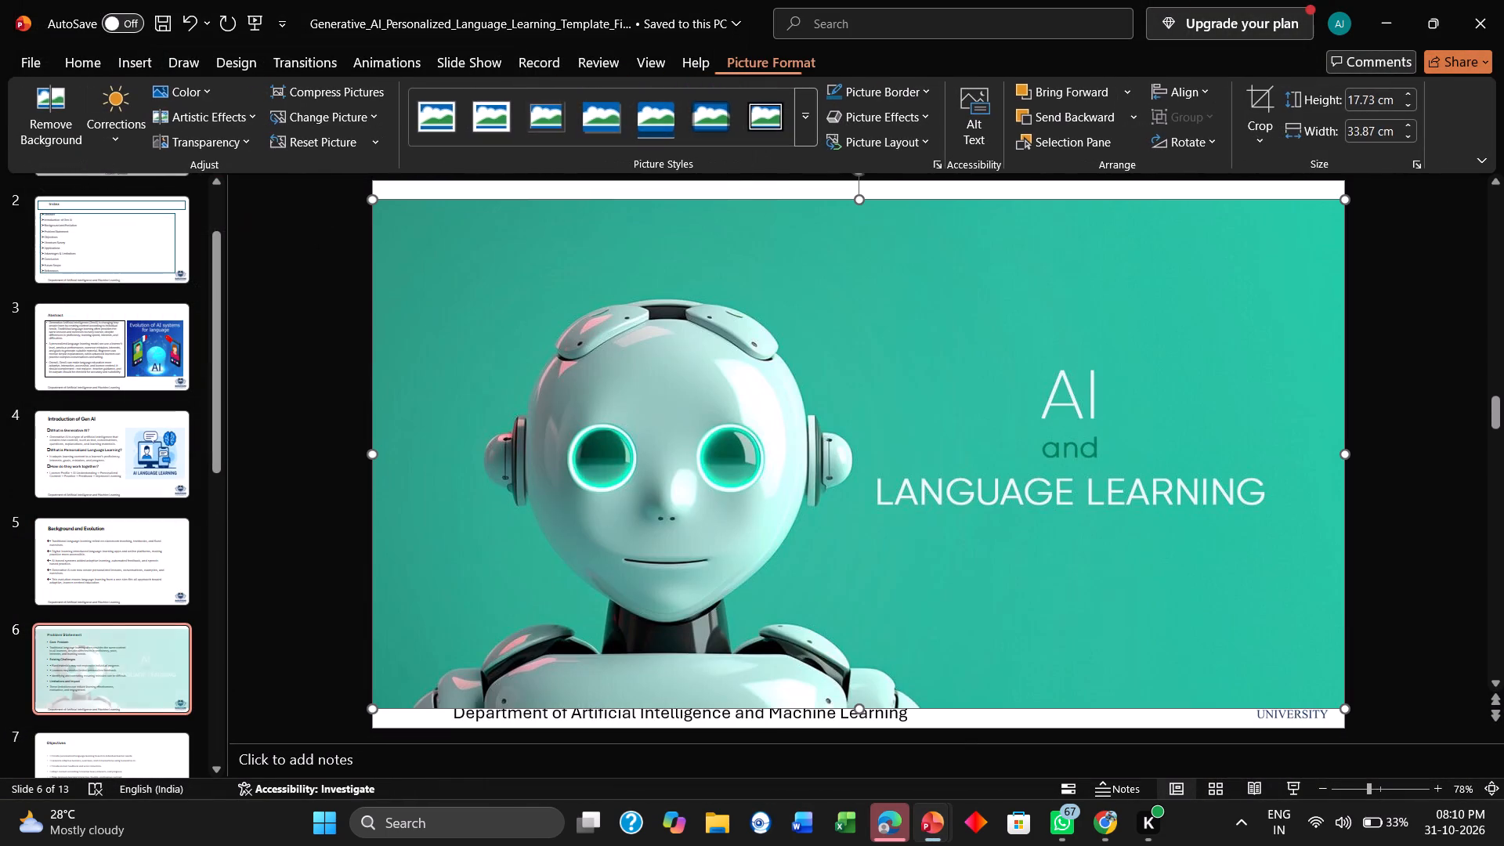
Resize the "AI and Language Learning" picture to about 8.39 cm high by 11.44 cm wide and place it beside the body text.
left_click_drag(1342, 709, 989, 580)
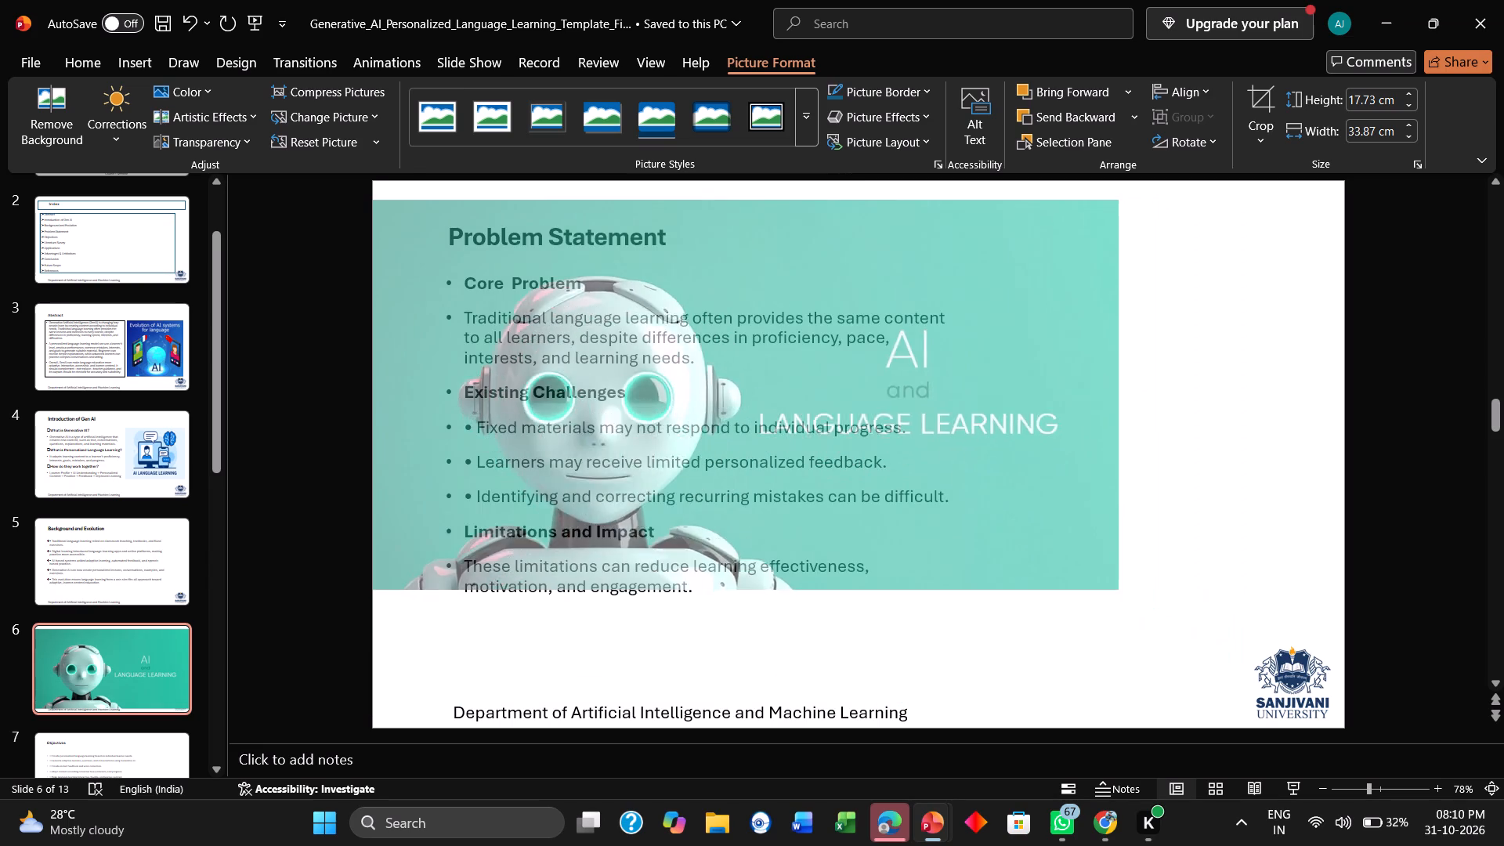
left_click_drag(989, 580, 533, 404)
left_click_drag(533, 404, 680, 413)
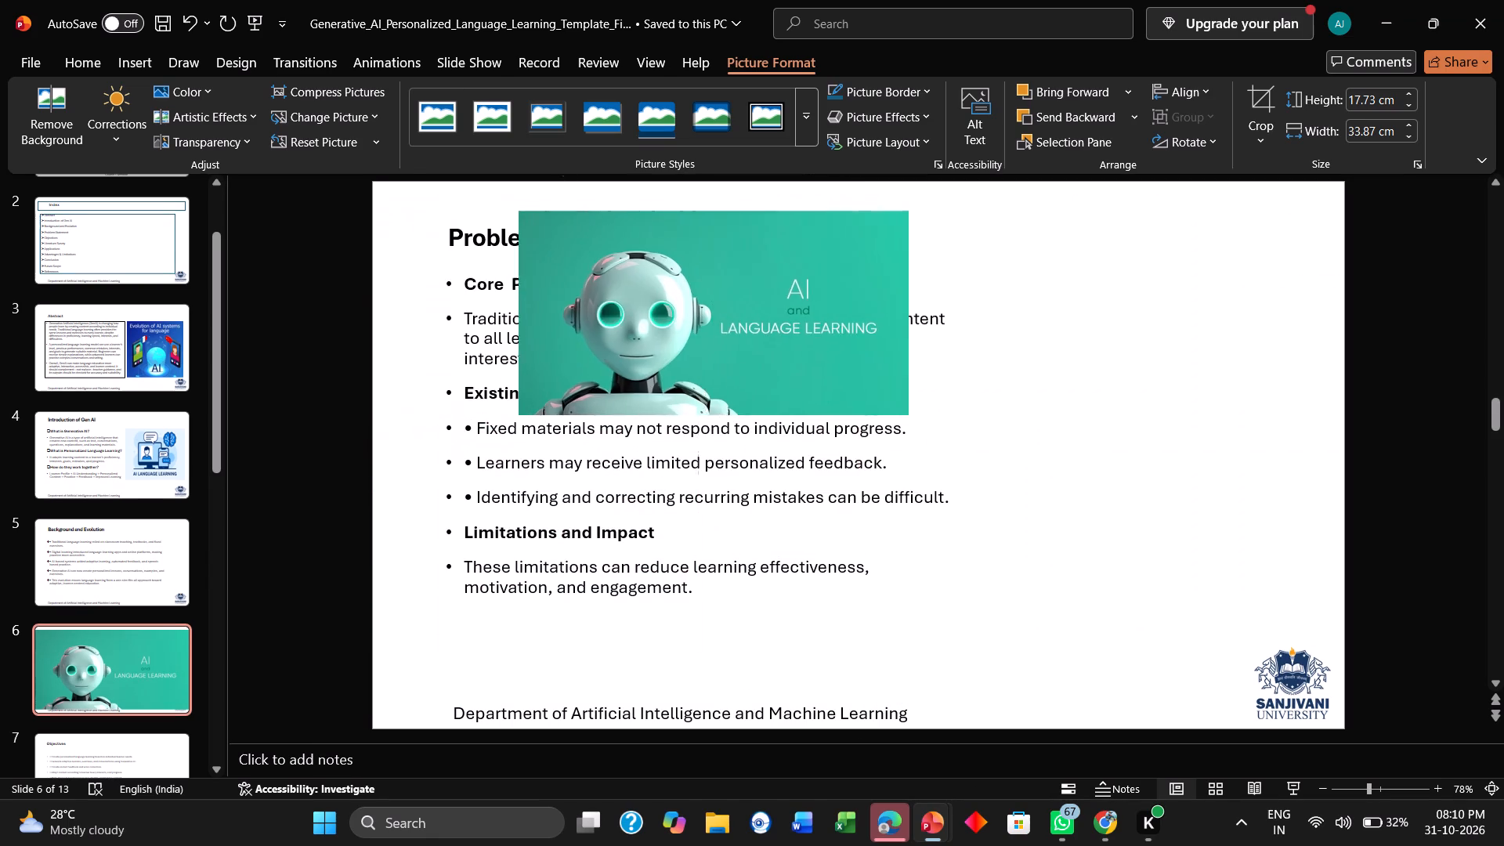
left_click_drag(680, 413, 1120, 562)
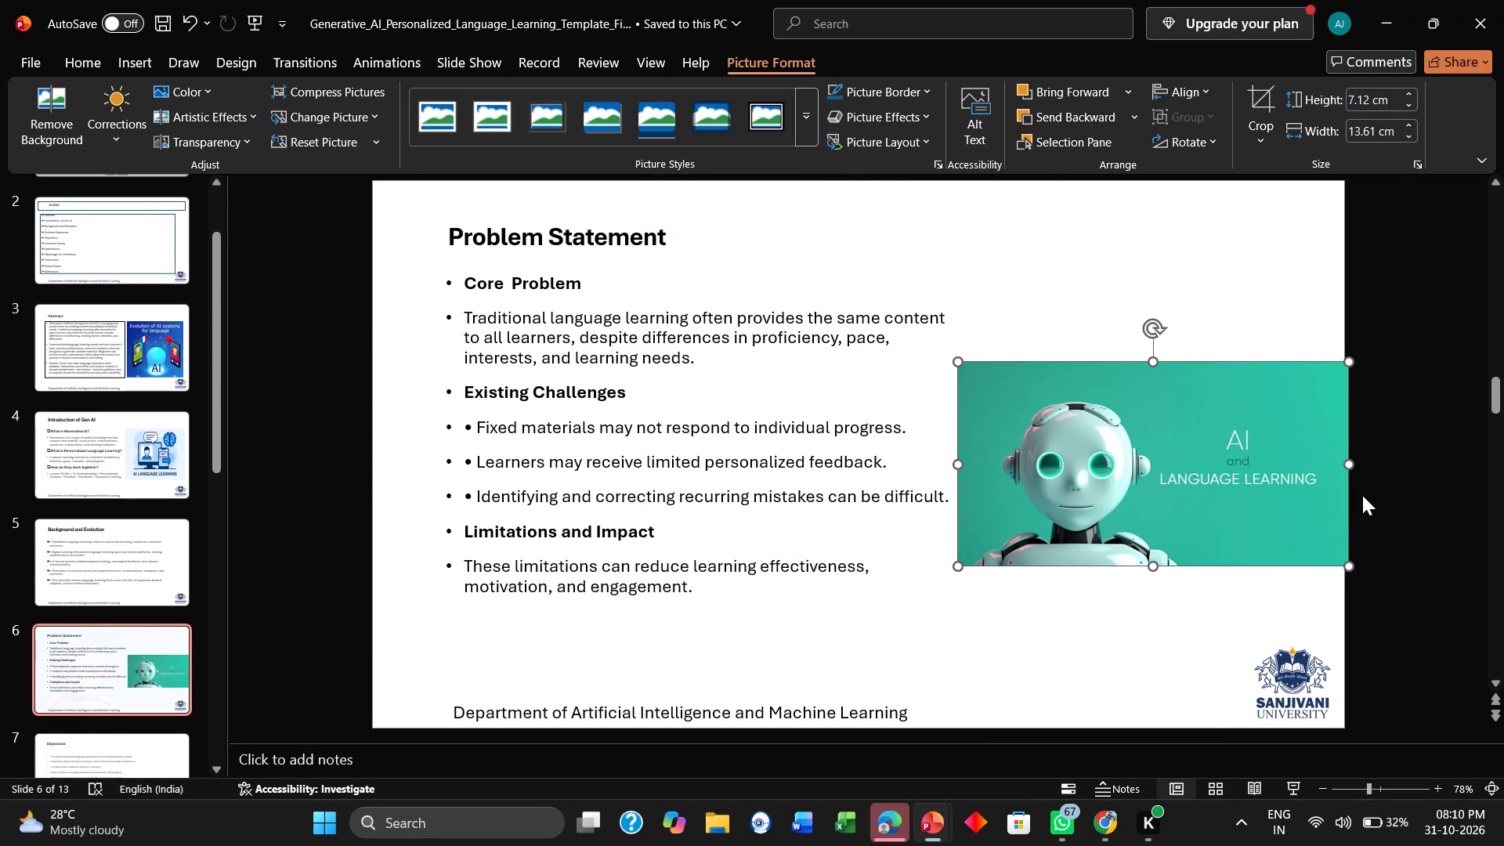
left_click_drag(1349, 467, 1286, 474)
left_click_drag(1137, 361, 1159, 356)
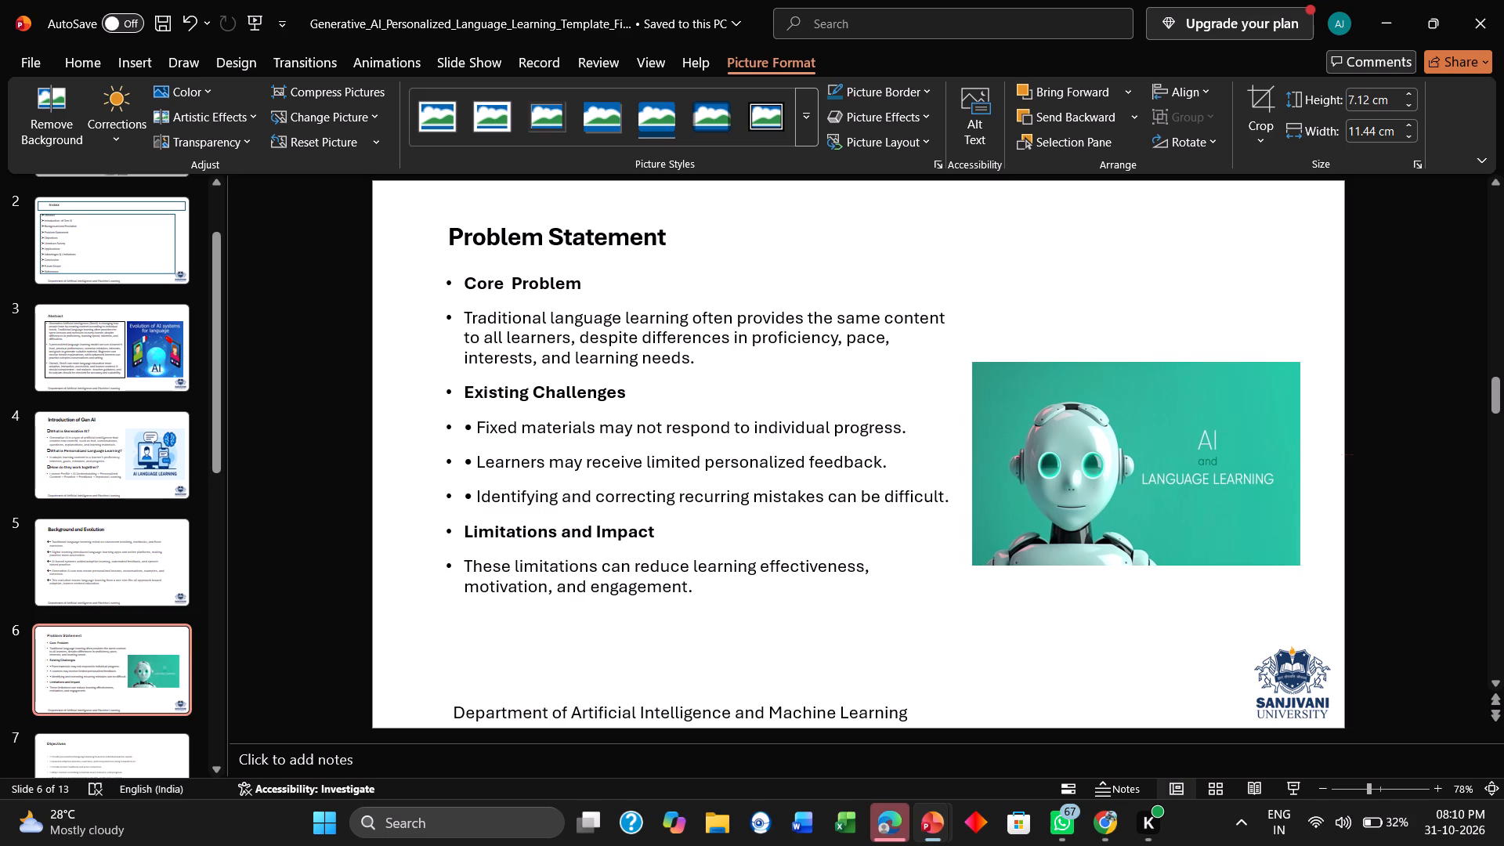
left_click_drag(1159, 356, 1154, 347)
left_click_drag(1139, 348, 1136, 338)
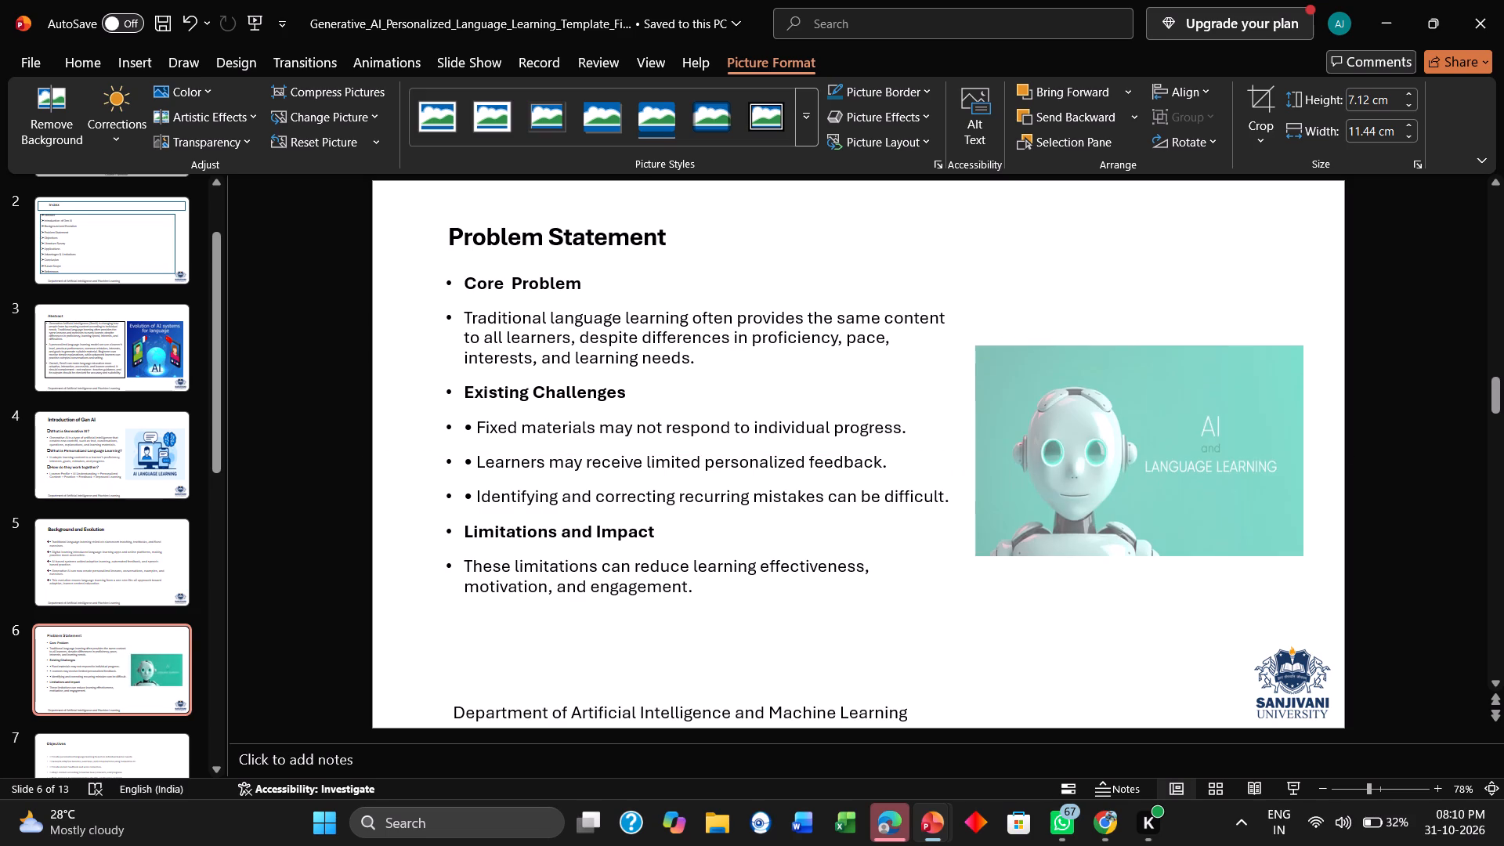
left_click_drag(1136, 338, 1135, 318)
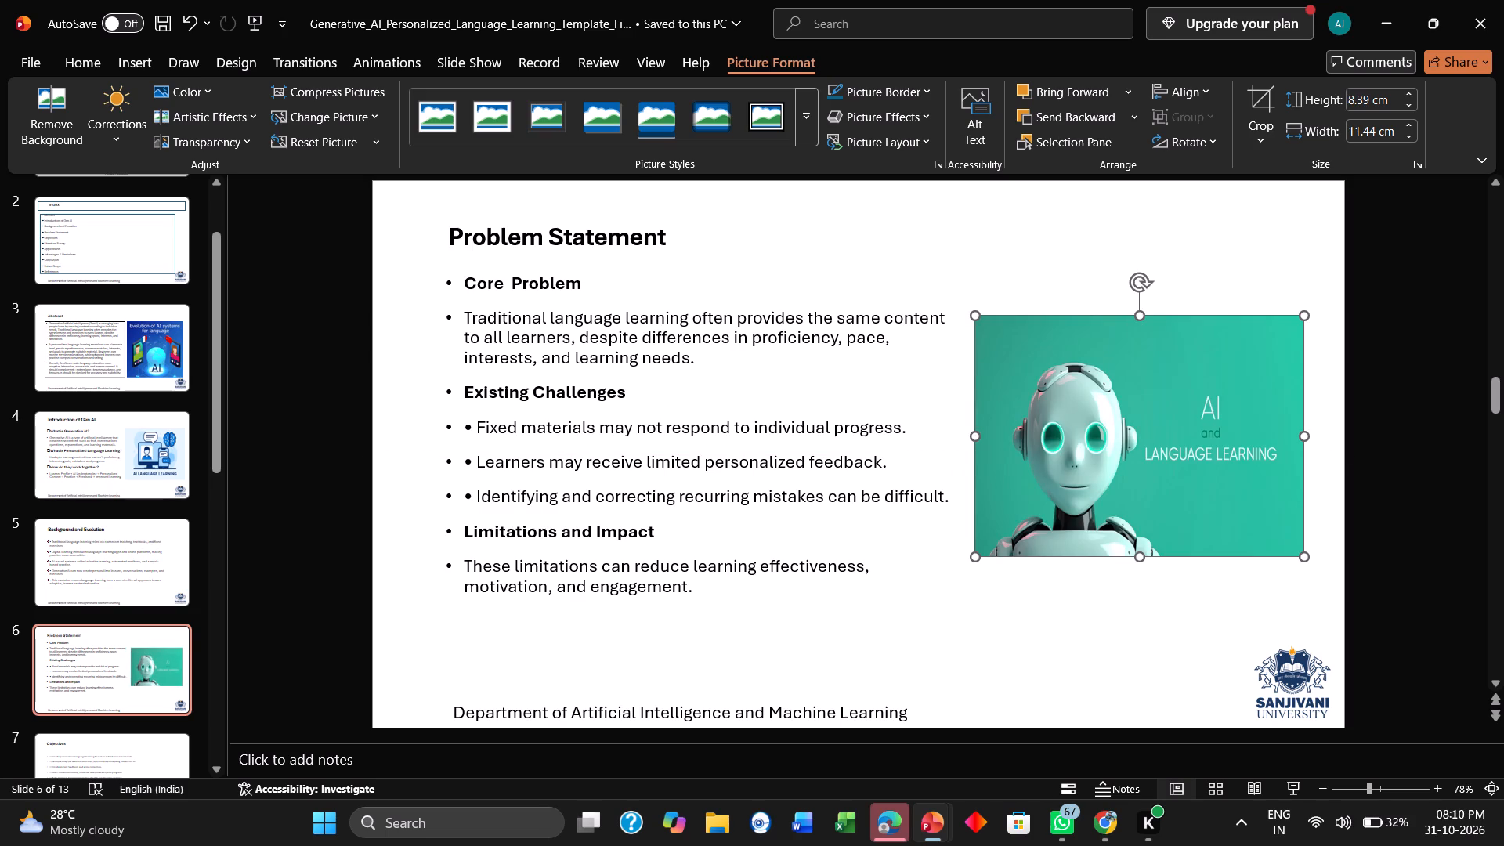
Enlarge the AI and Language Learning picture to about 9.29 cm high by 12.13 cm wide and move it higher beside the body text.
left_click_drag(1141, 556, 1147, 582)
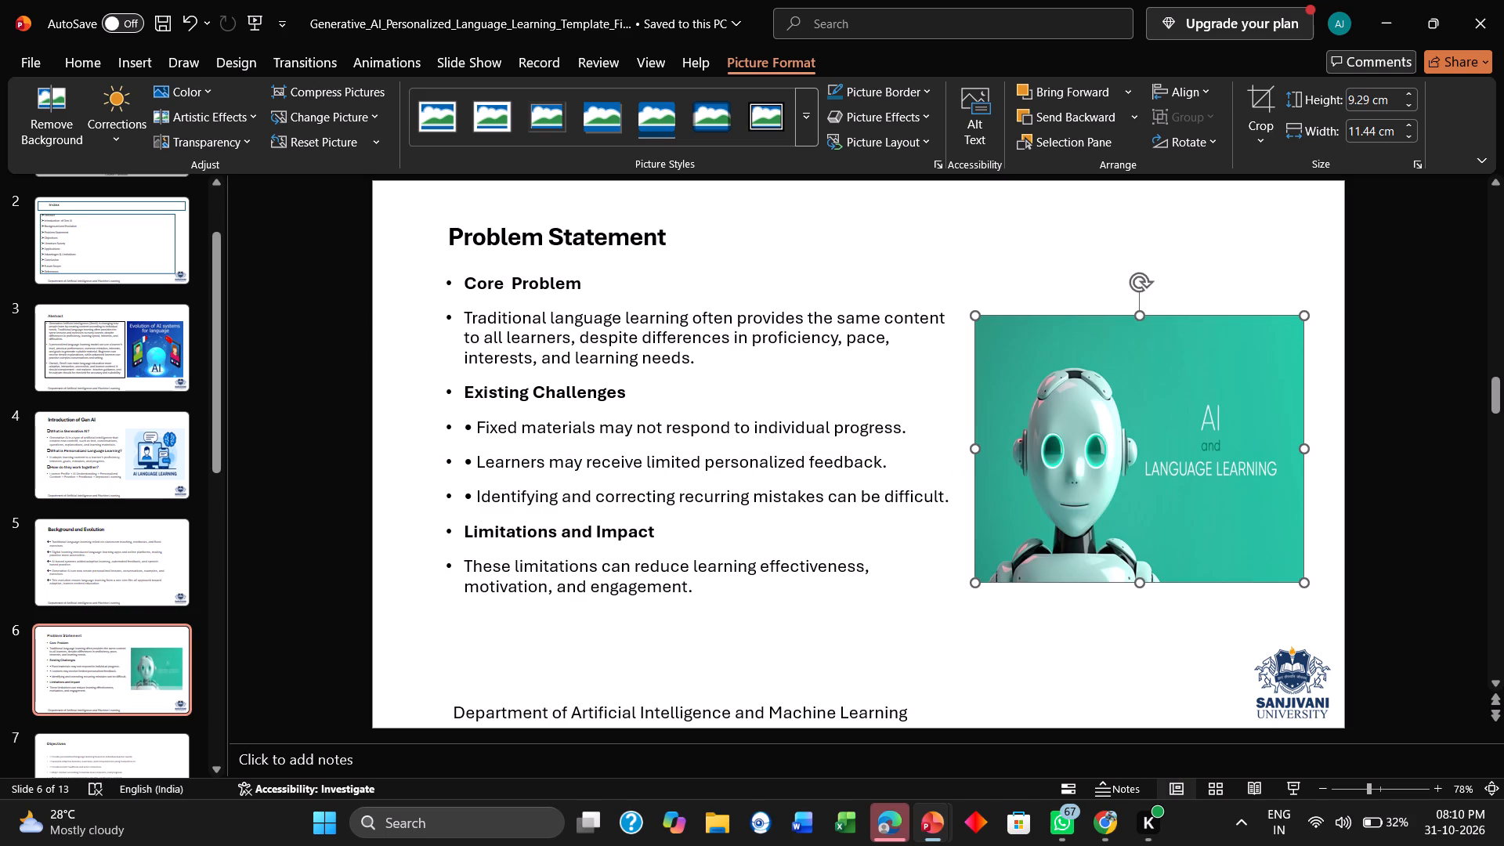
left_click(1301, 441)
left_click(1302, 457)
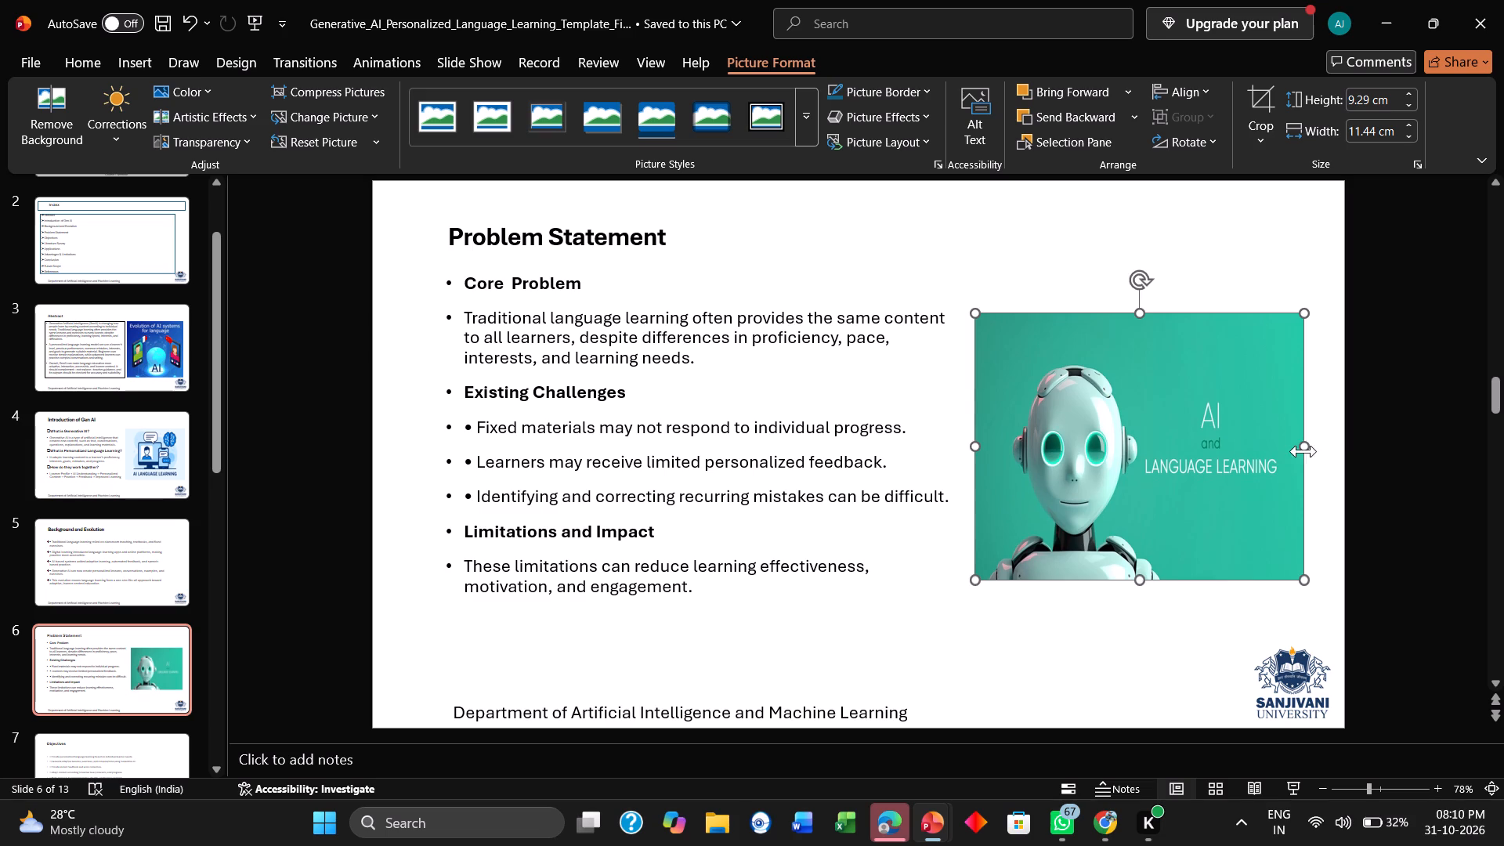
left_click_drag(1303, 450, 1324, 450)
left_click_drag(1153, 409, 1157, 408)
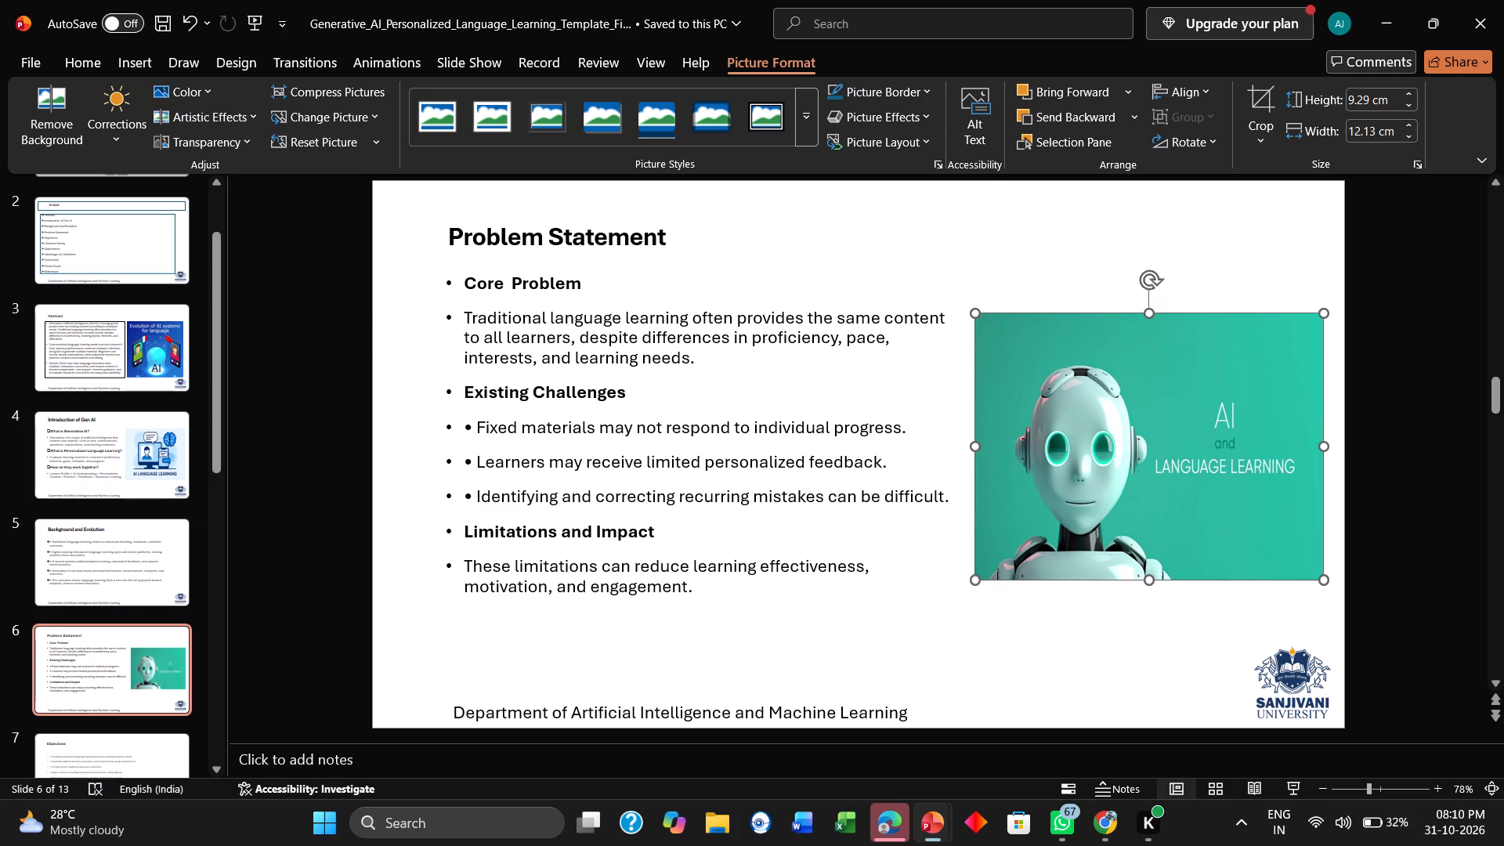
left_click_drag(1157, 408, 1153, 374)
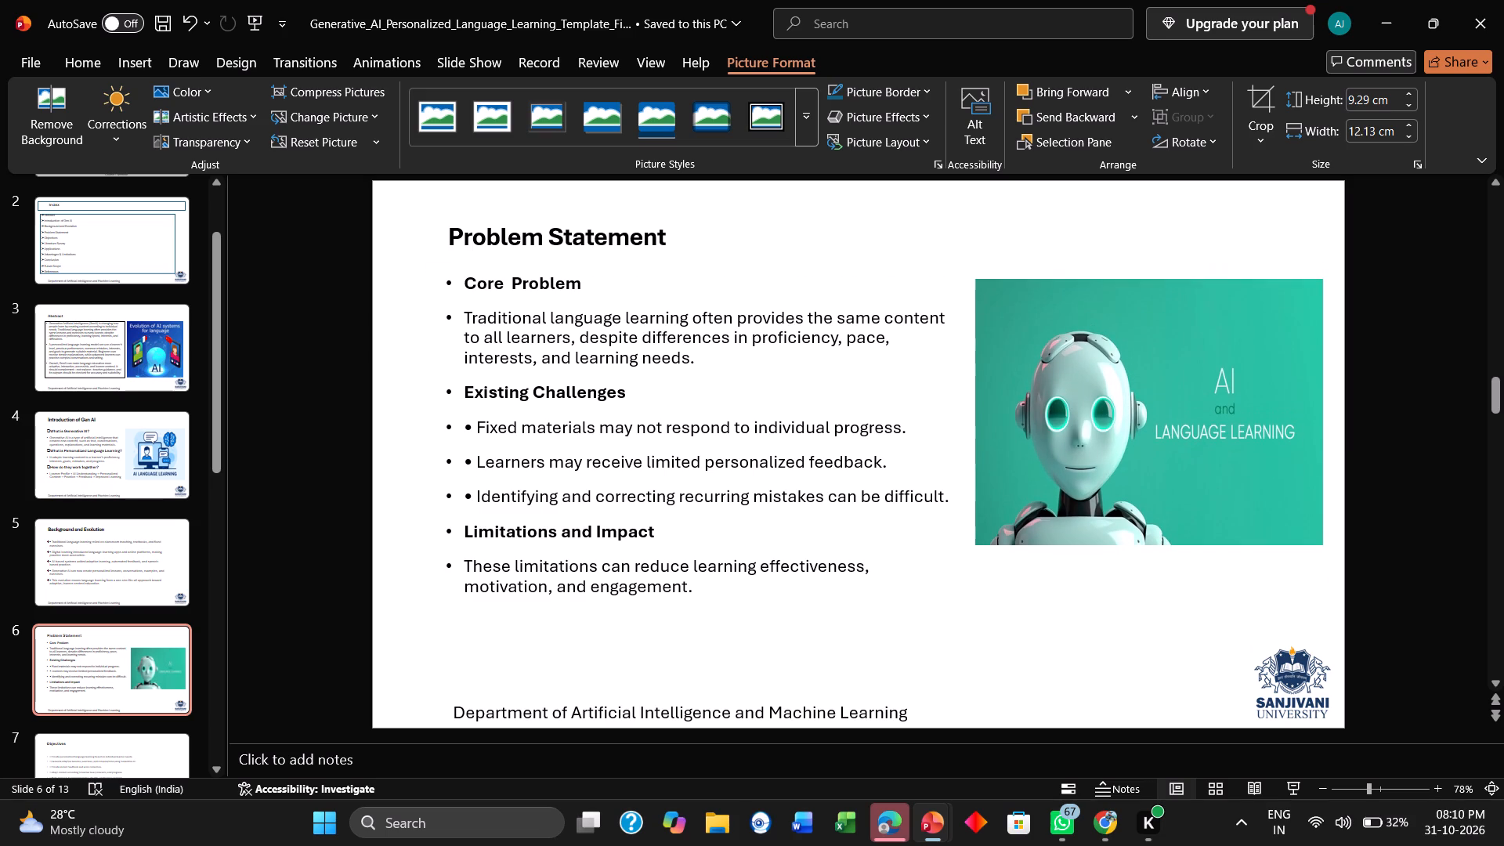
left_click_drag(1153, 374, 1153, 367)
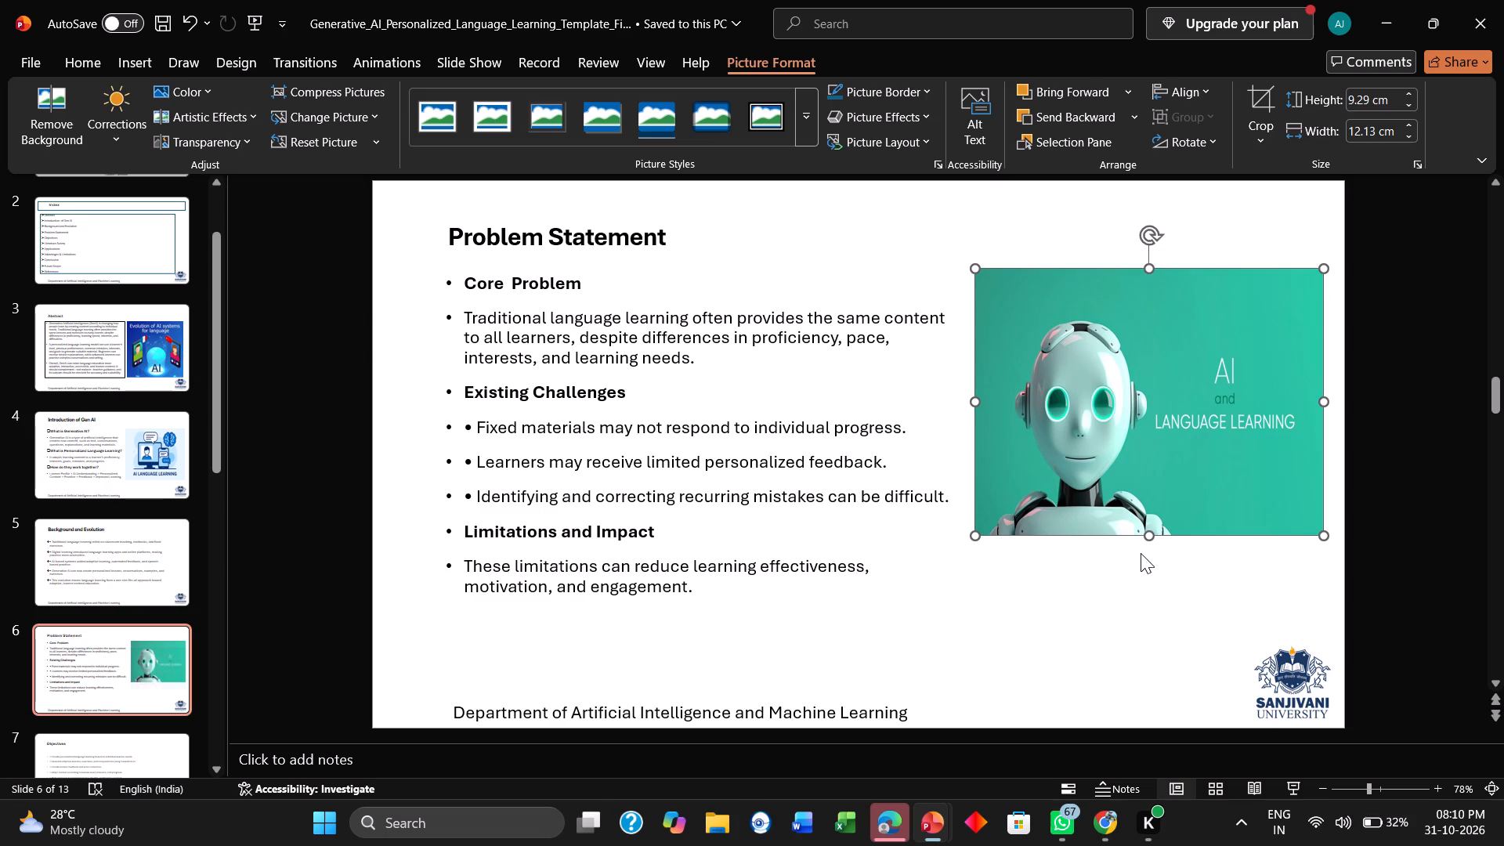
left_click(1141, 553)
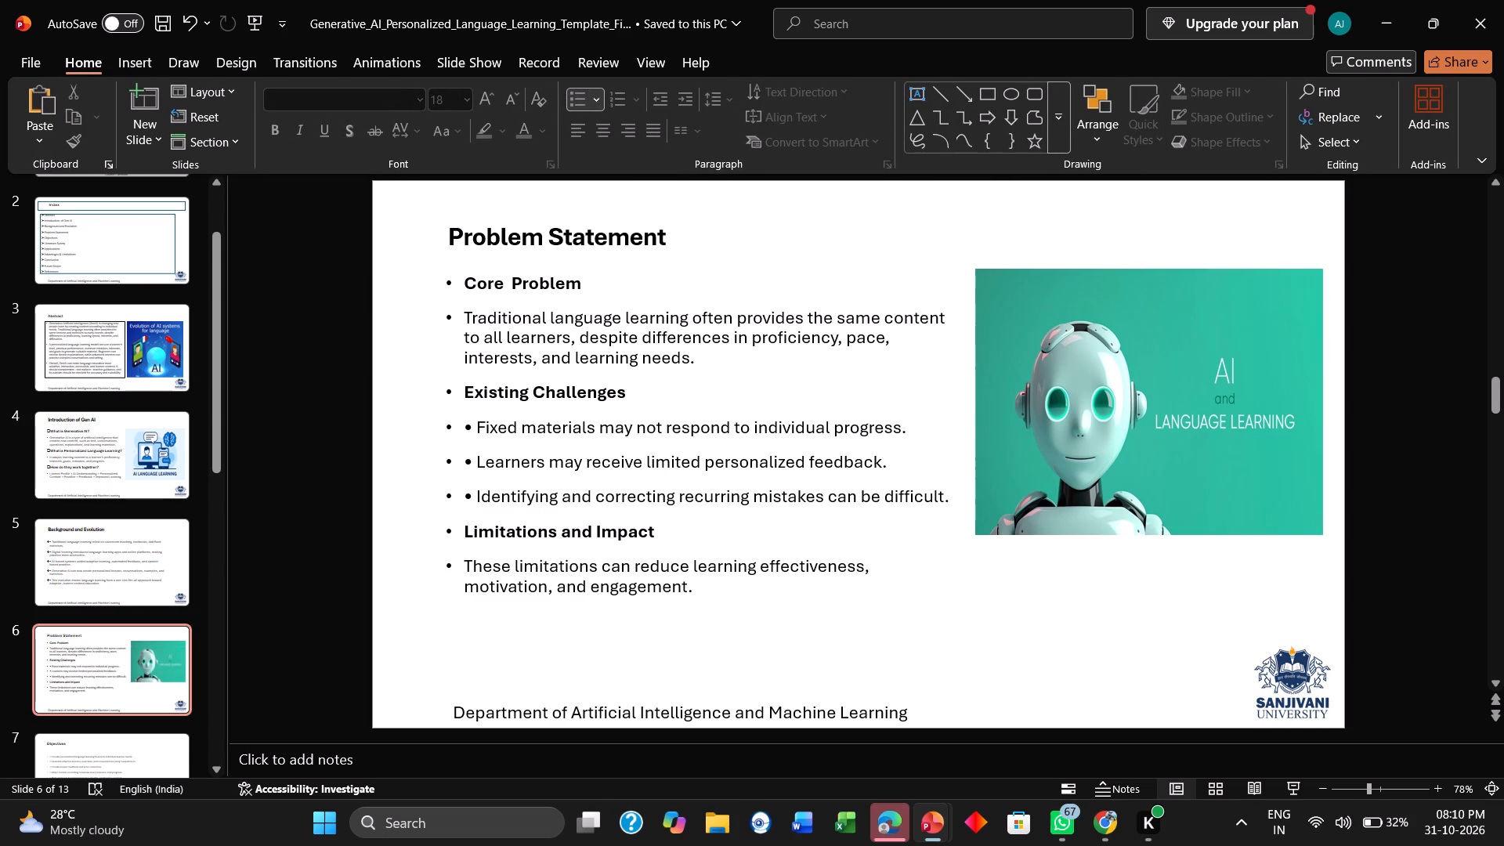
Review the slides from the title slide through Index, Abstract, Introduction, Background and Problem Statement up to Objectives.
left_click(133, 320)
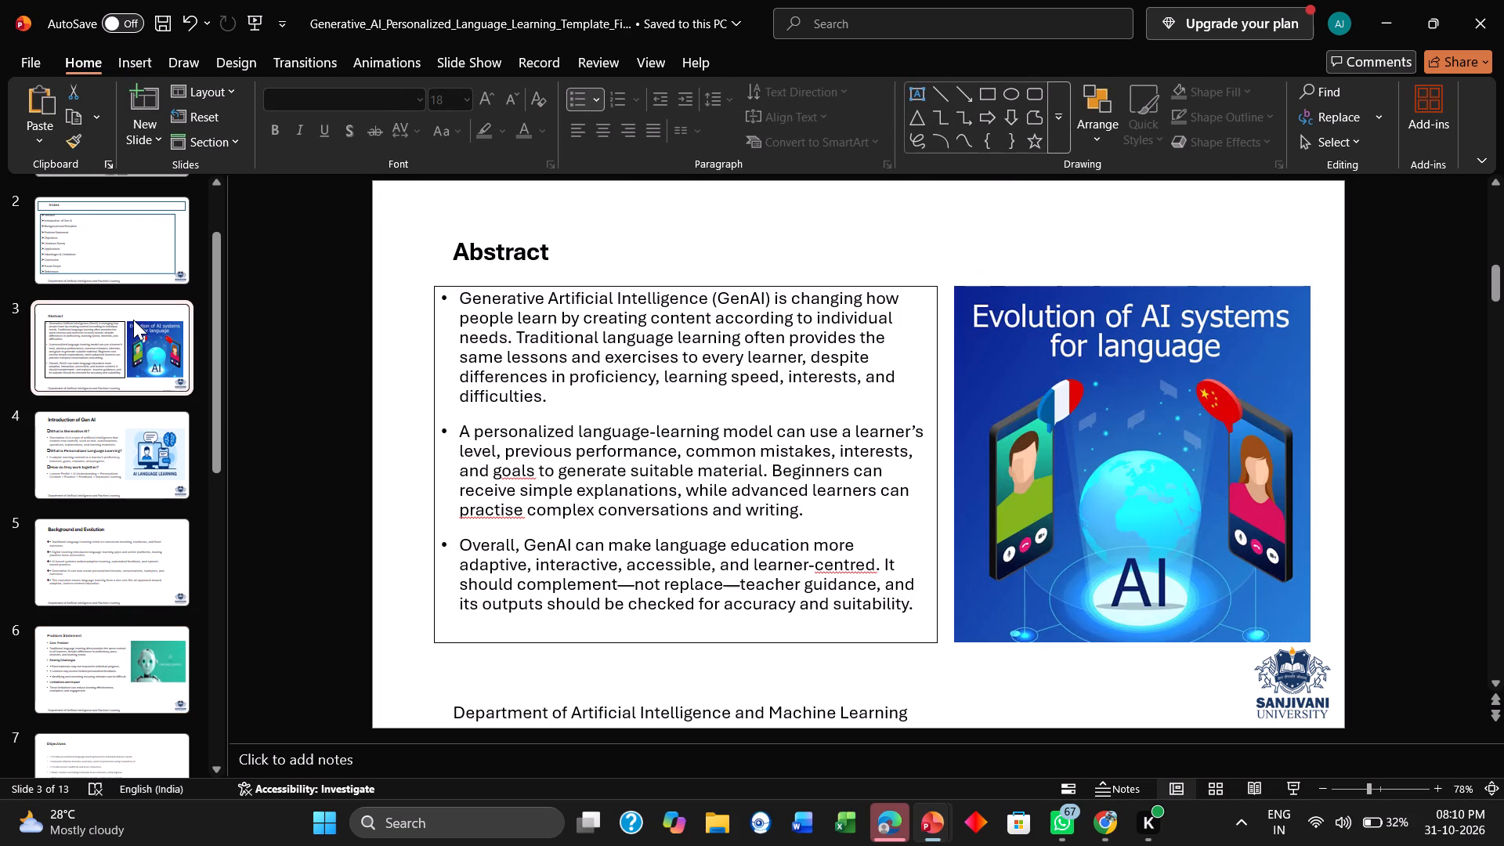
key("Up")
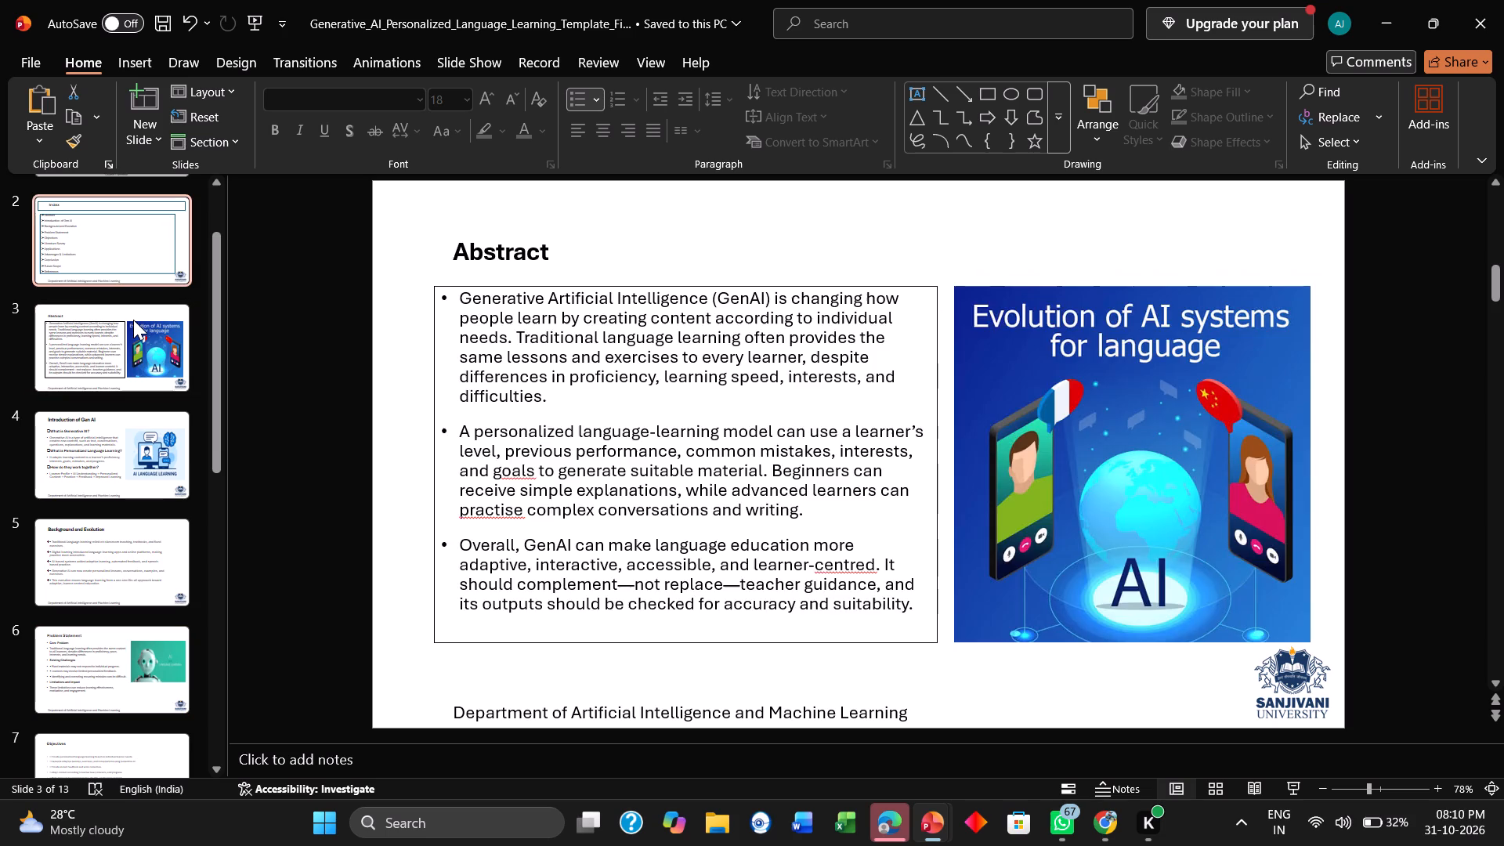
key("Up")
key("Up")
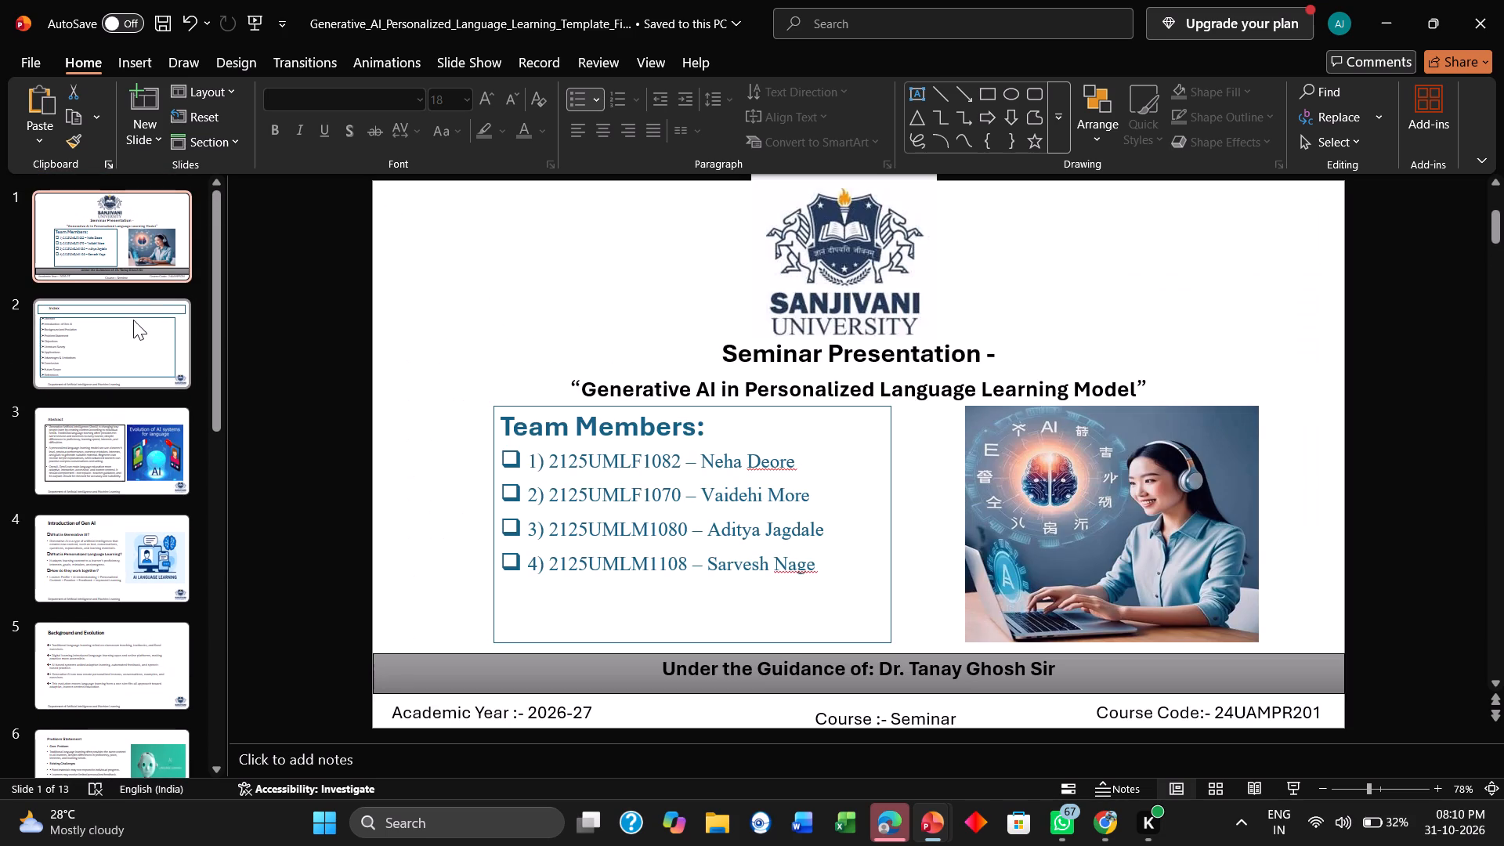
key("Left")
key("Left")
key("Left")
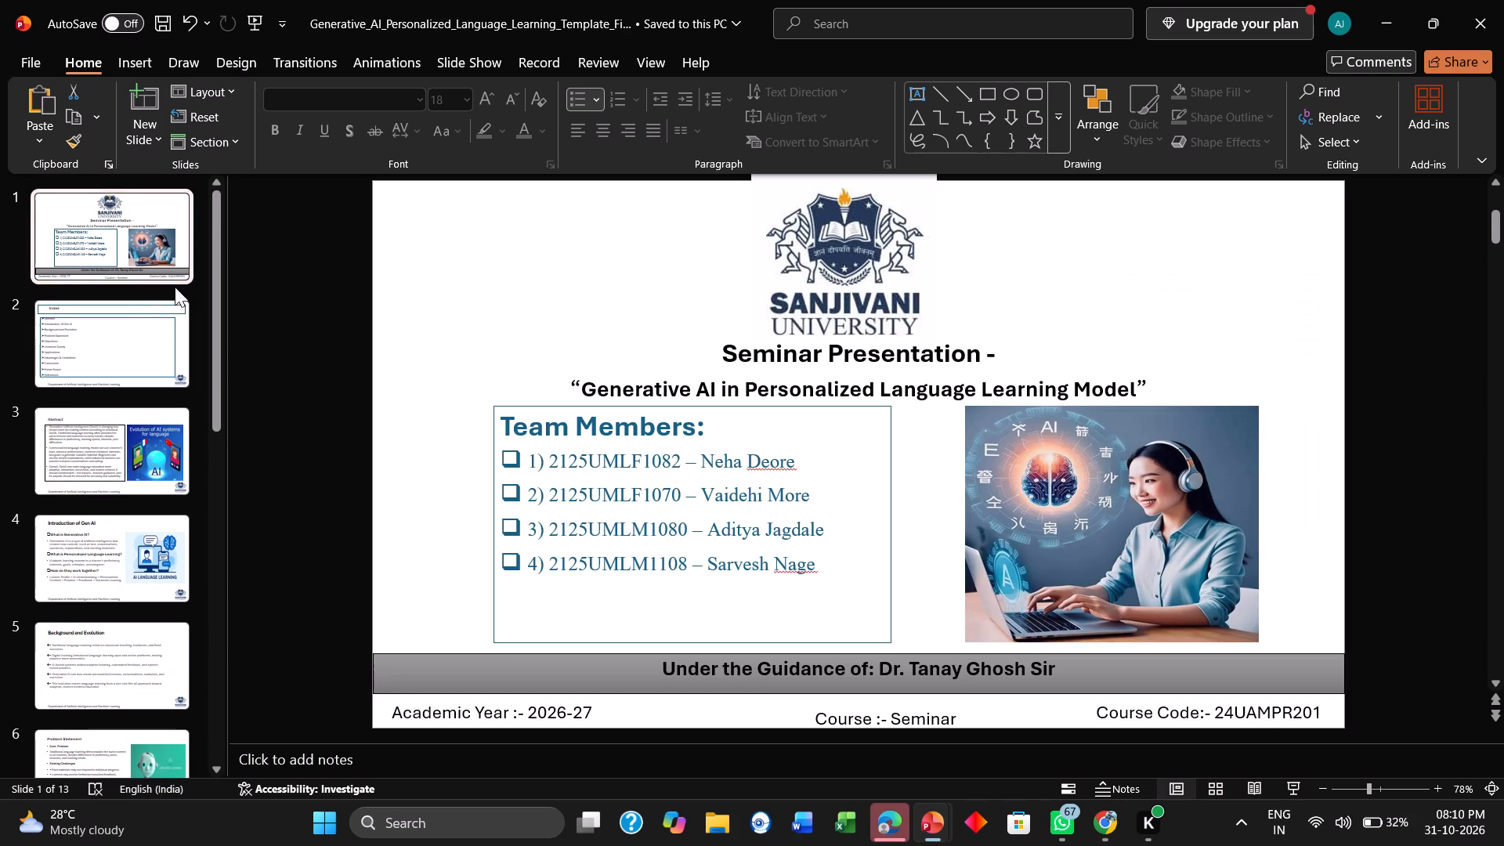
left_click(154, 348)
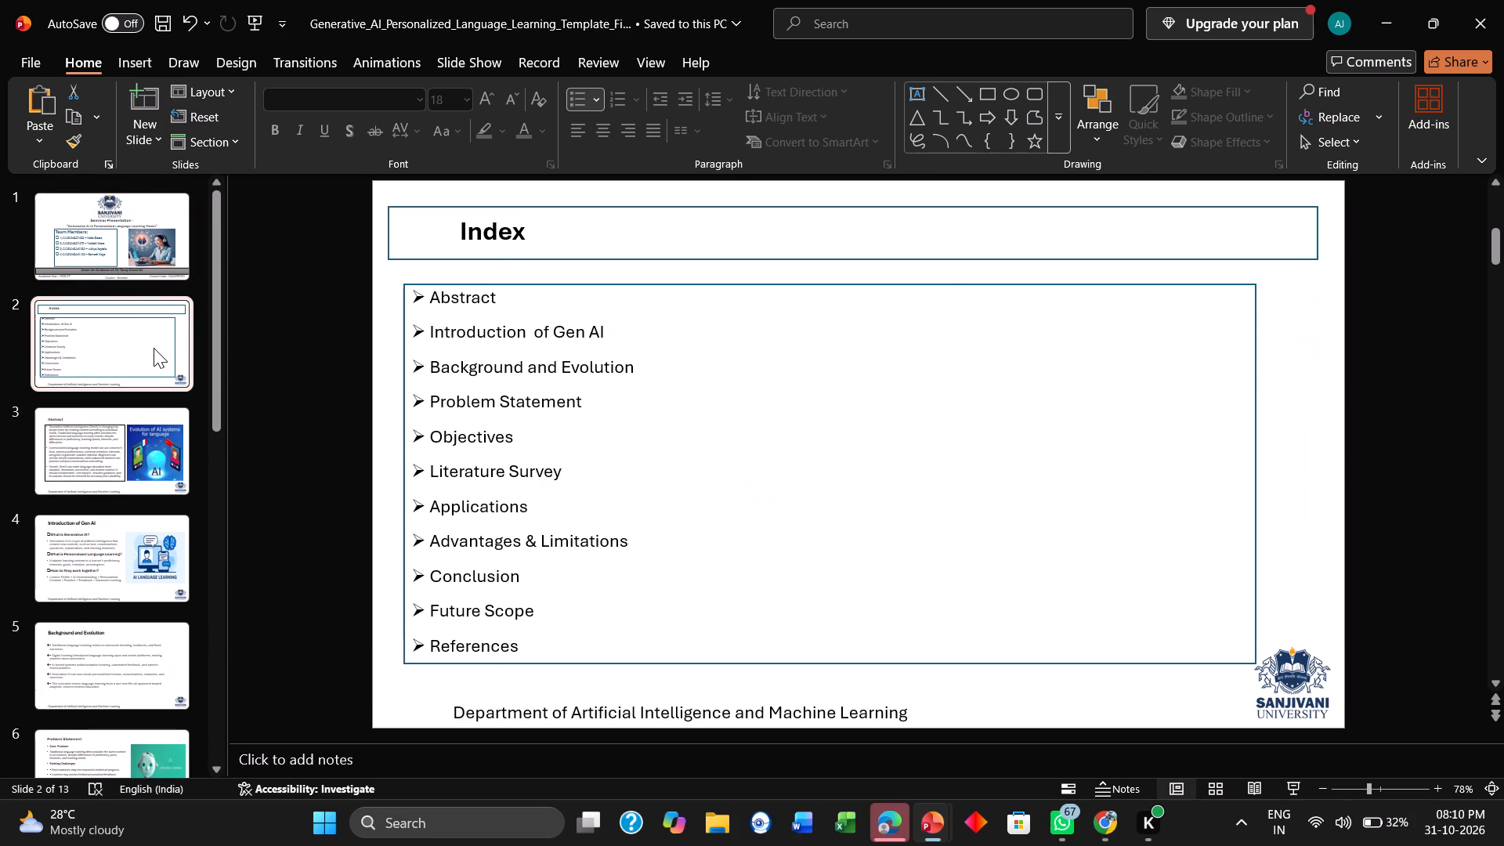
key("Down")
key("Down")
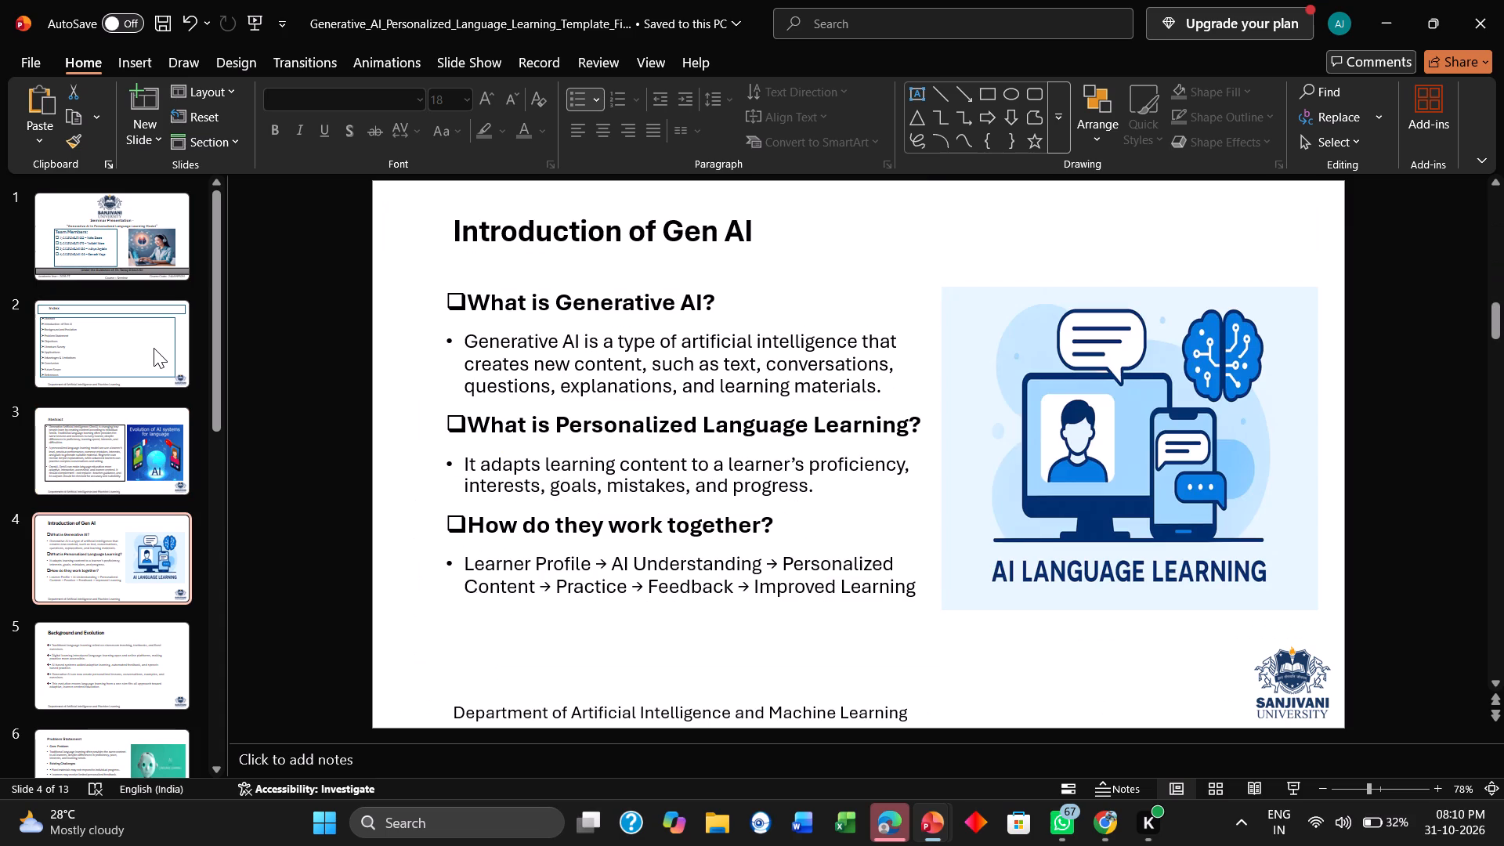
key("Down")
key("Down")
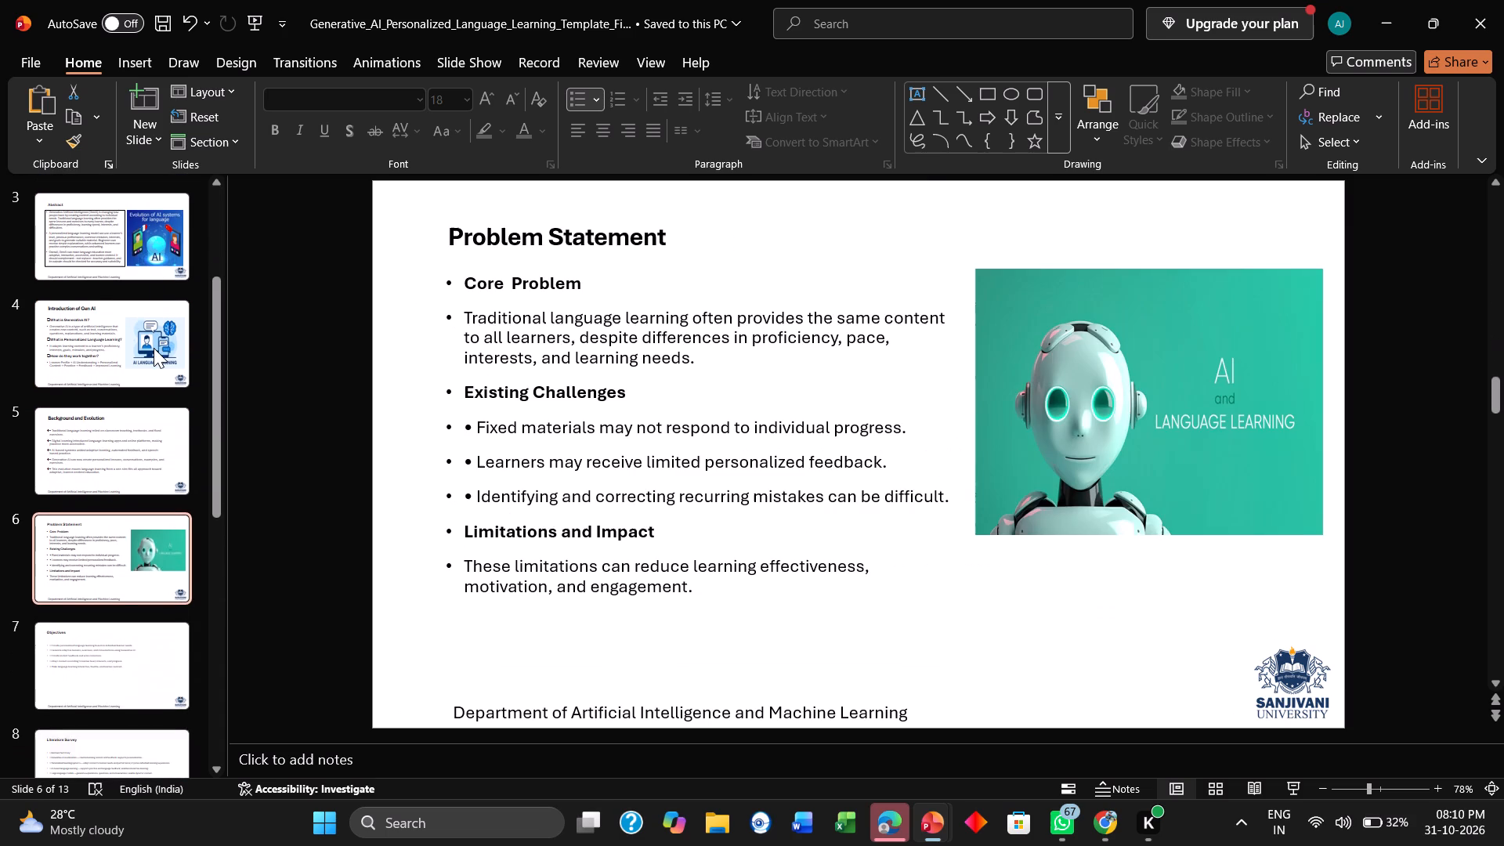
key("Down")
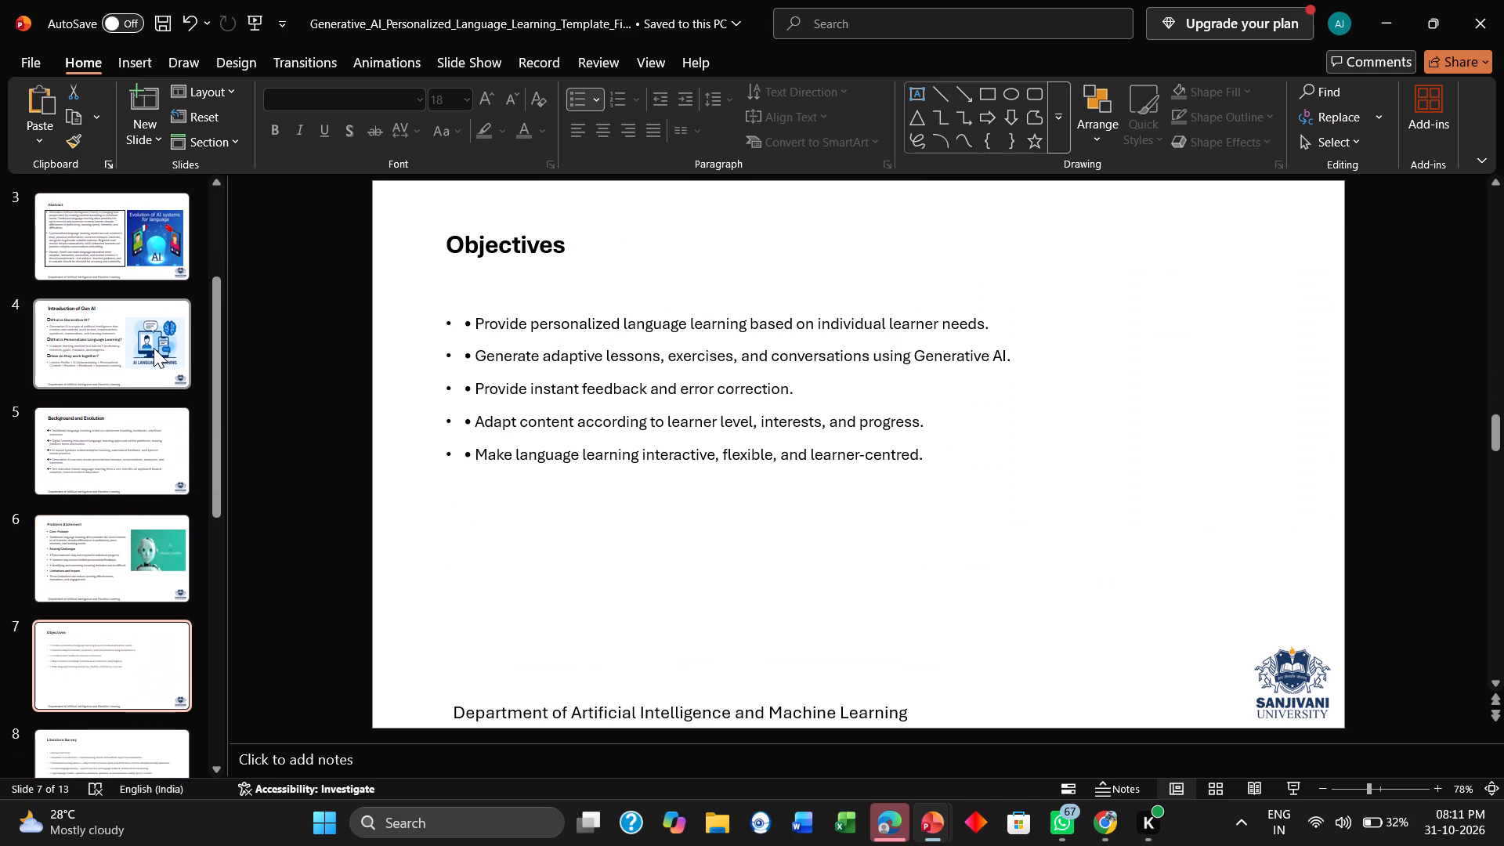